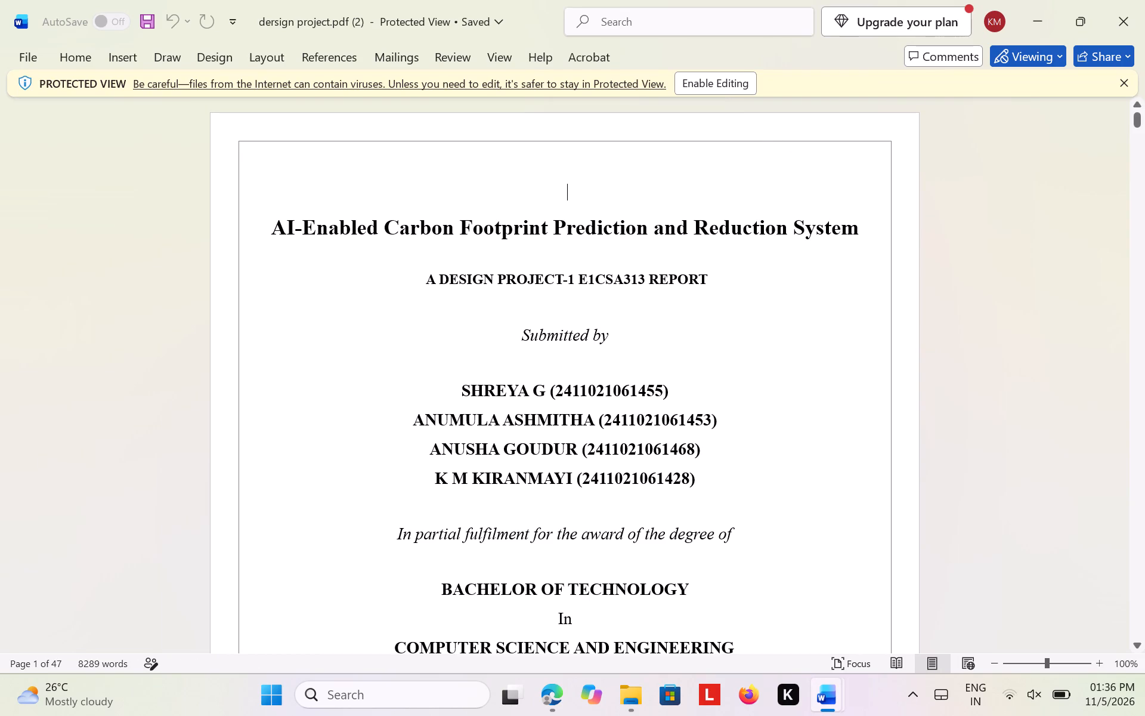
Close the duplicate document dersign project.pdf (1).
scroll(791, 281, "down", 2)
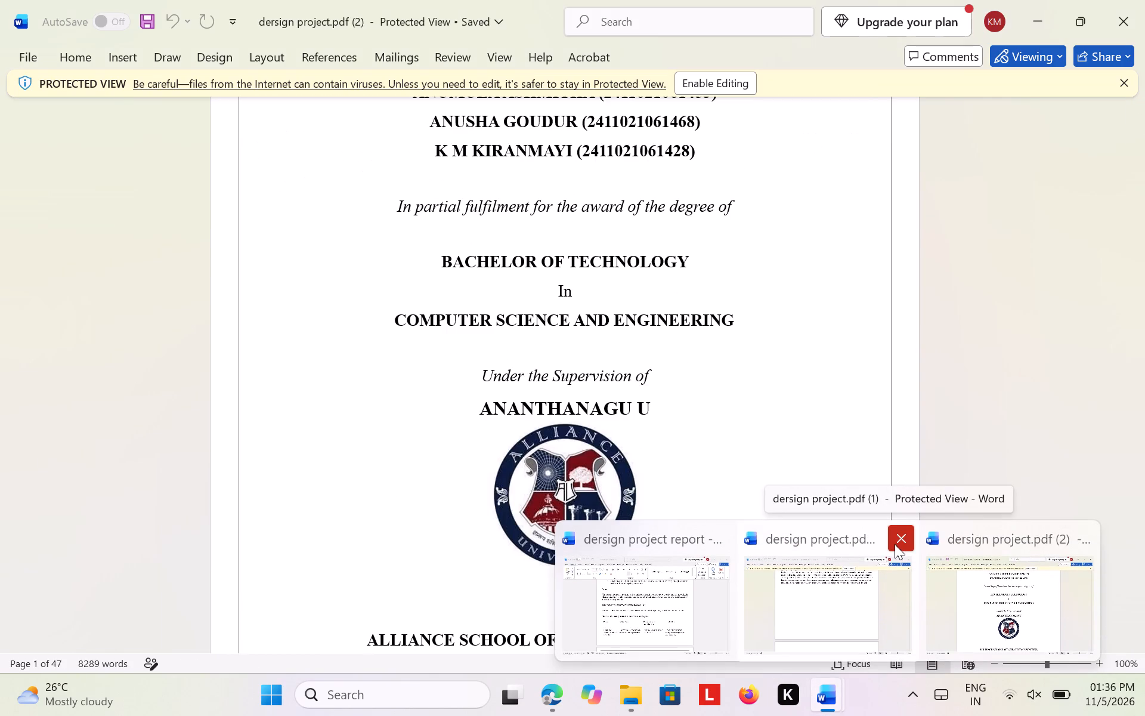
left_click(895, 544)
Compare the front-matter pages of the dersign project report with those of dersign project.pdf (2), including the certificate, declaration and acknowledgement.
left_click(744, 593)
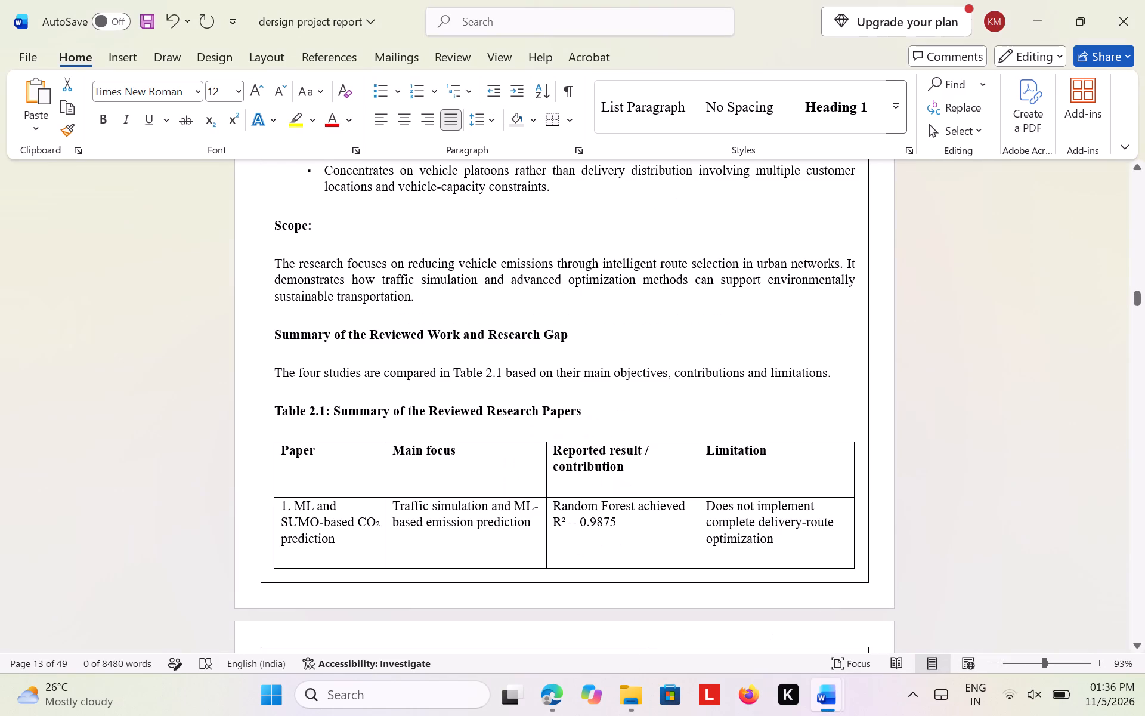
scroll(694, 453, "up", 5)
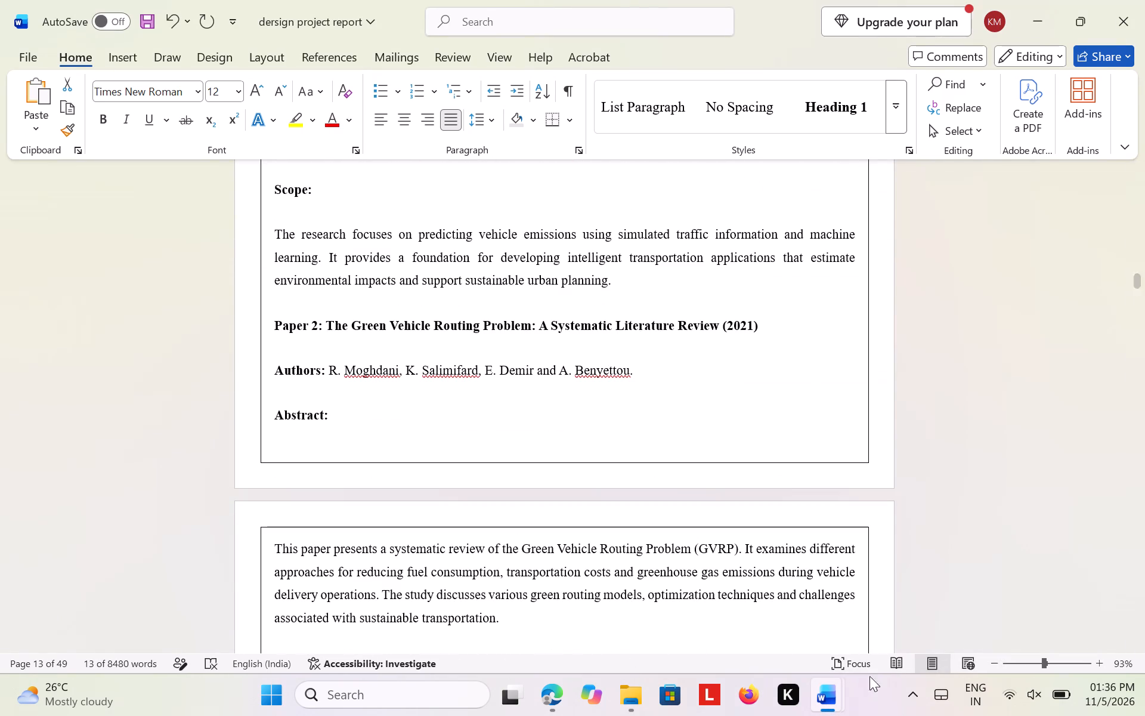
left_click(885, 641)
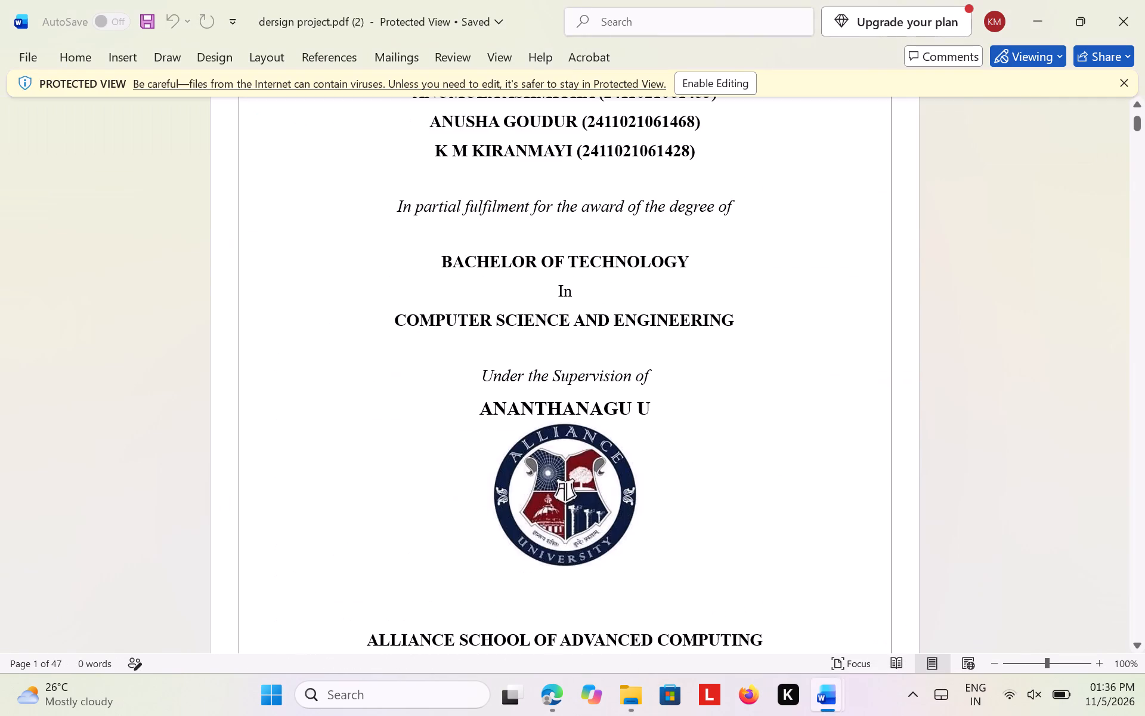
scroll(659, 541, "down", 7)
scroll(659, 541, "up", 2)
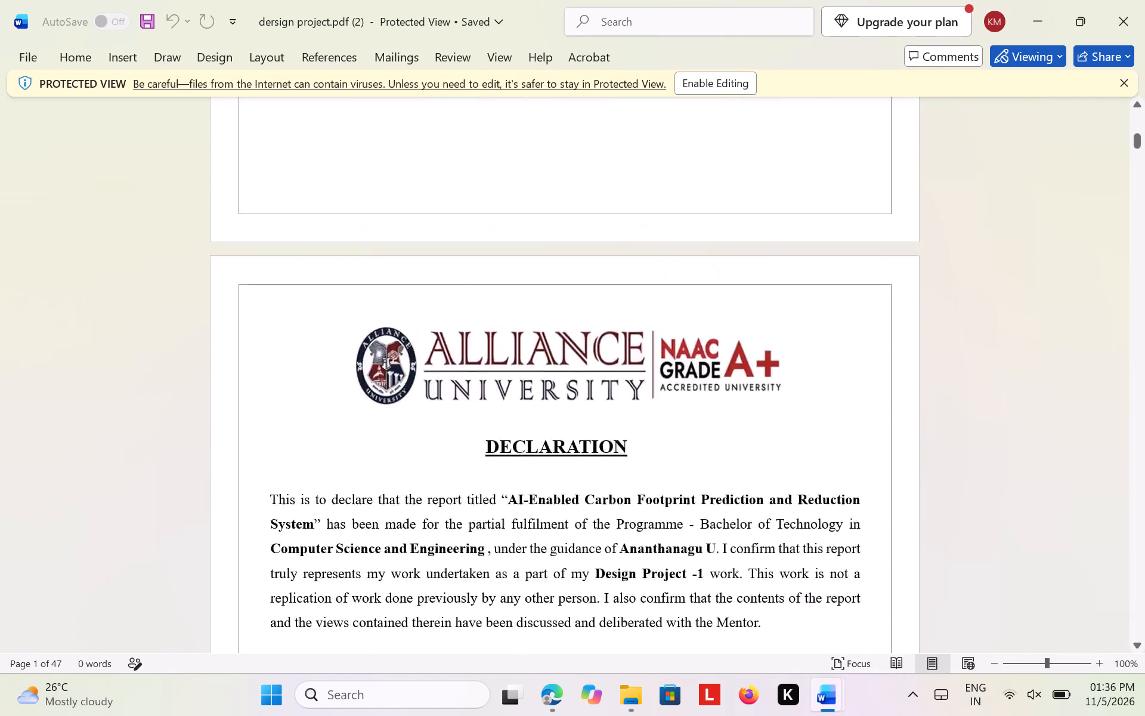
scroll(659, 541, "up", 1)
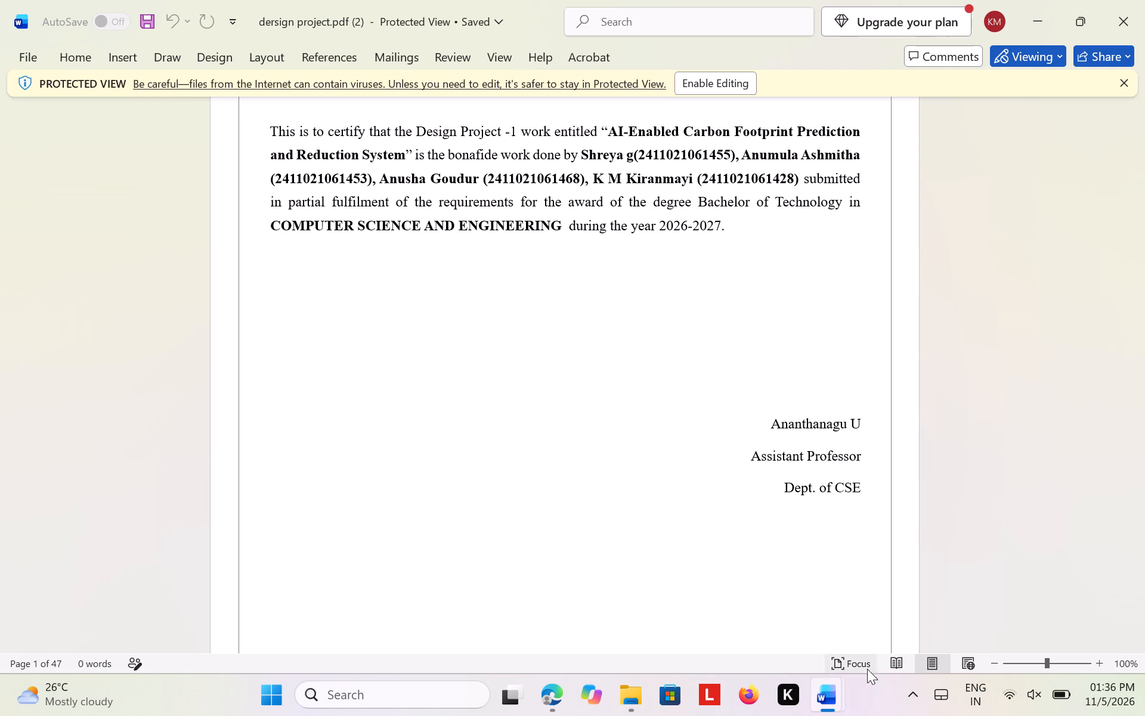
left_click(785, 638)
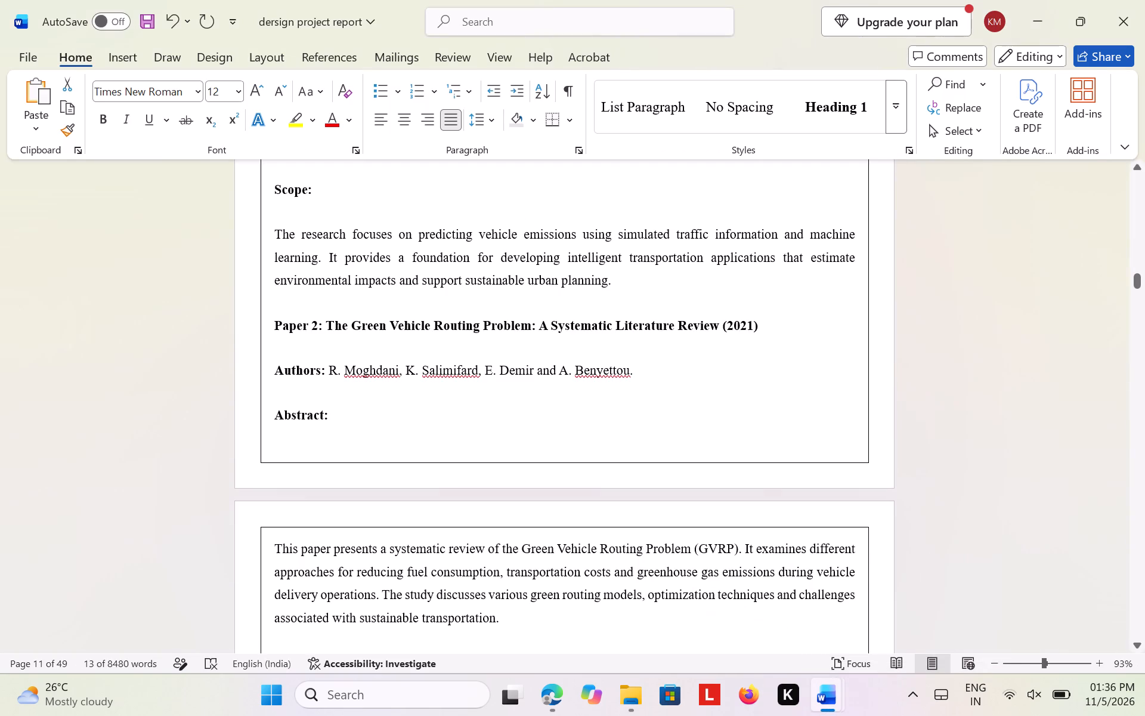
scroll(722, 470, "up", 20)
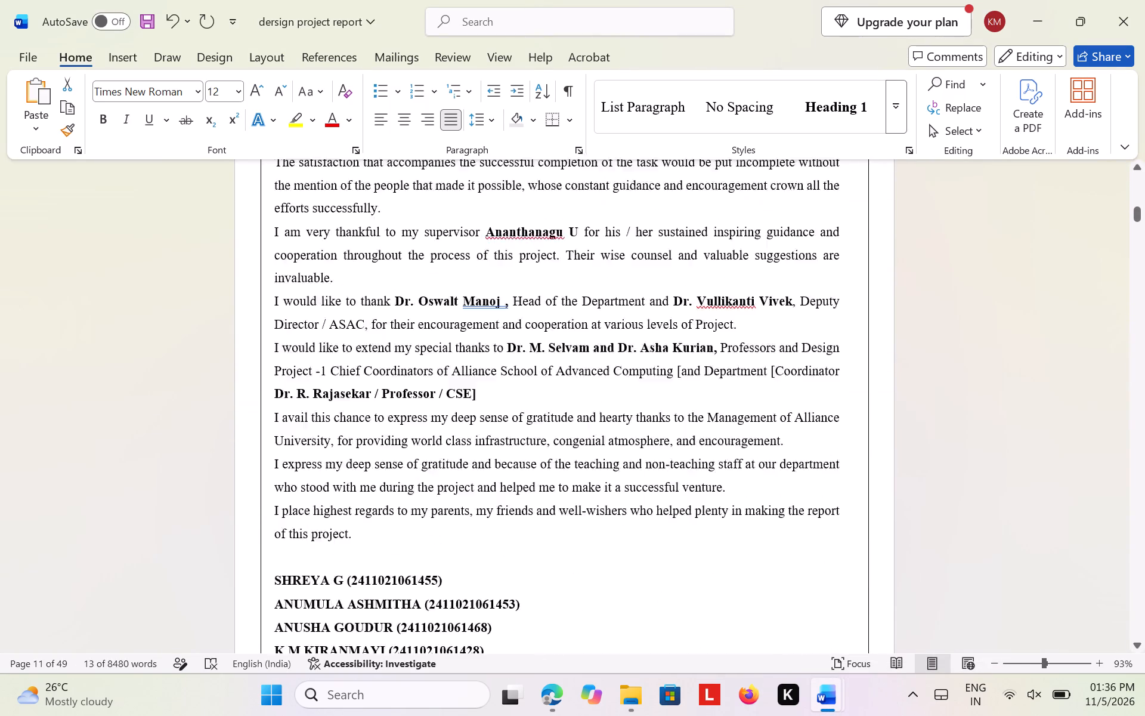
scroll(722, 470, "up", 3)
scroll(722, 470, "down", 2)
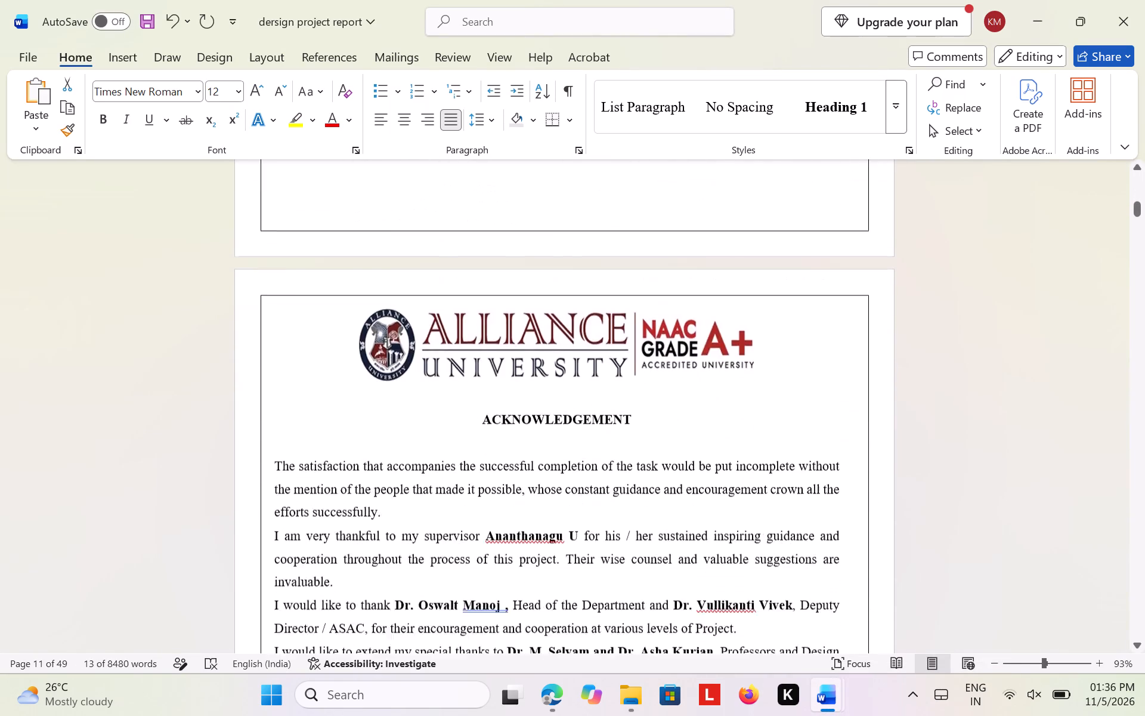
scroll(722, 470, "down", 4)
scroll(722, 470, "up", 1)
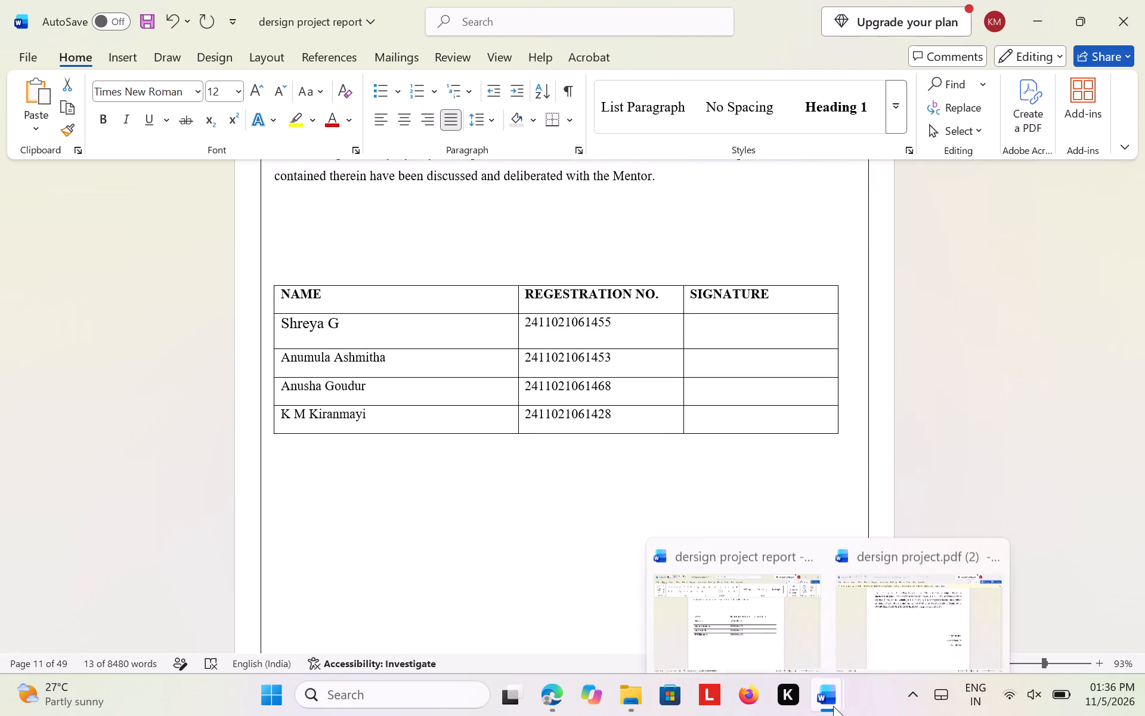
Copy the full abstract text, including its keywords, from dersign project.pdf (2).
left_click(903, 604)
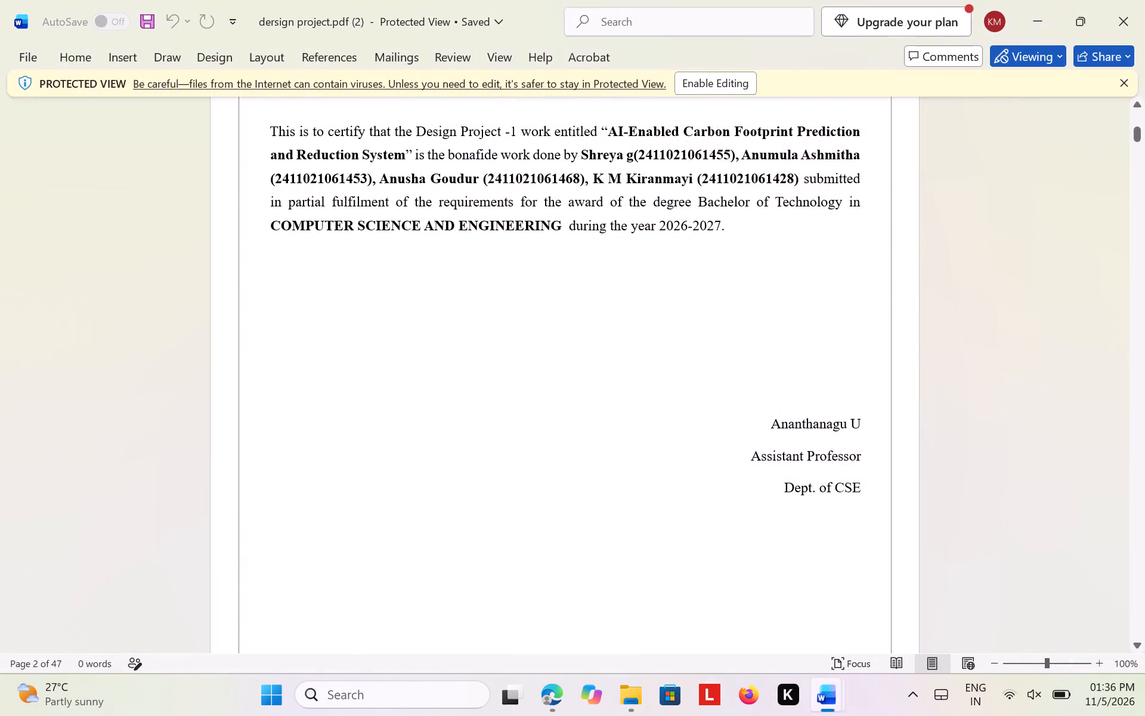
scroll(669, 555, "down", 4)
scroll(624, 484, "down", 1)
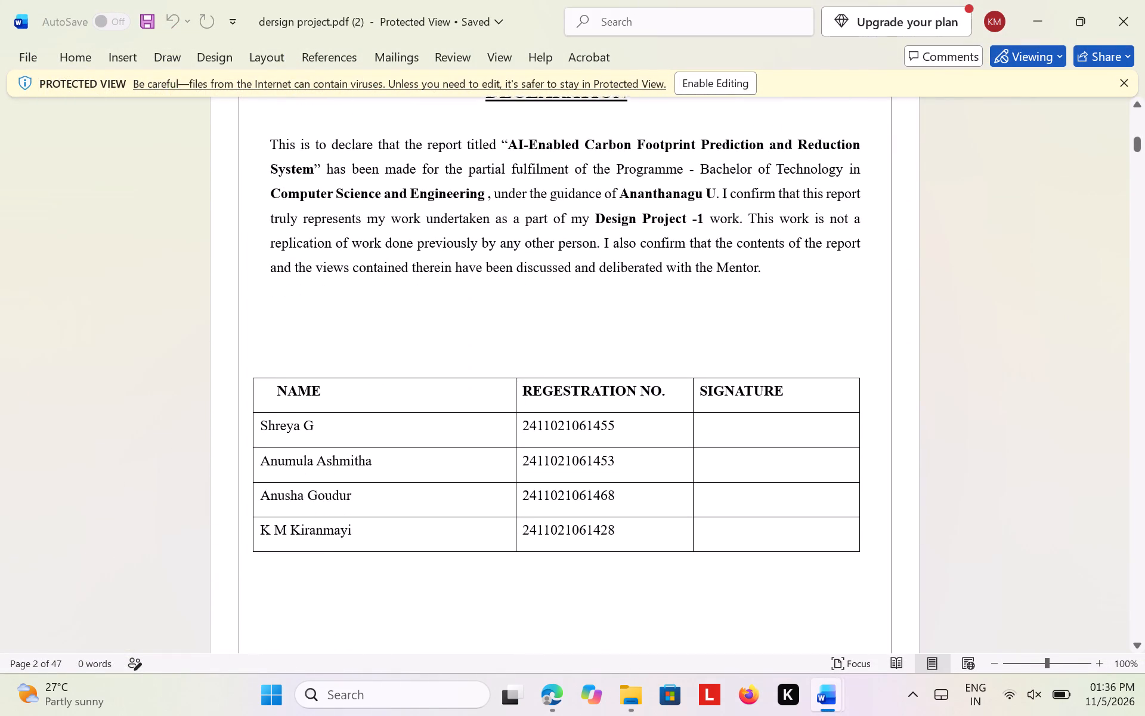
scroll(624, 484, "down", 3)
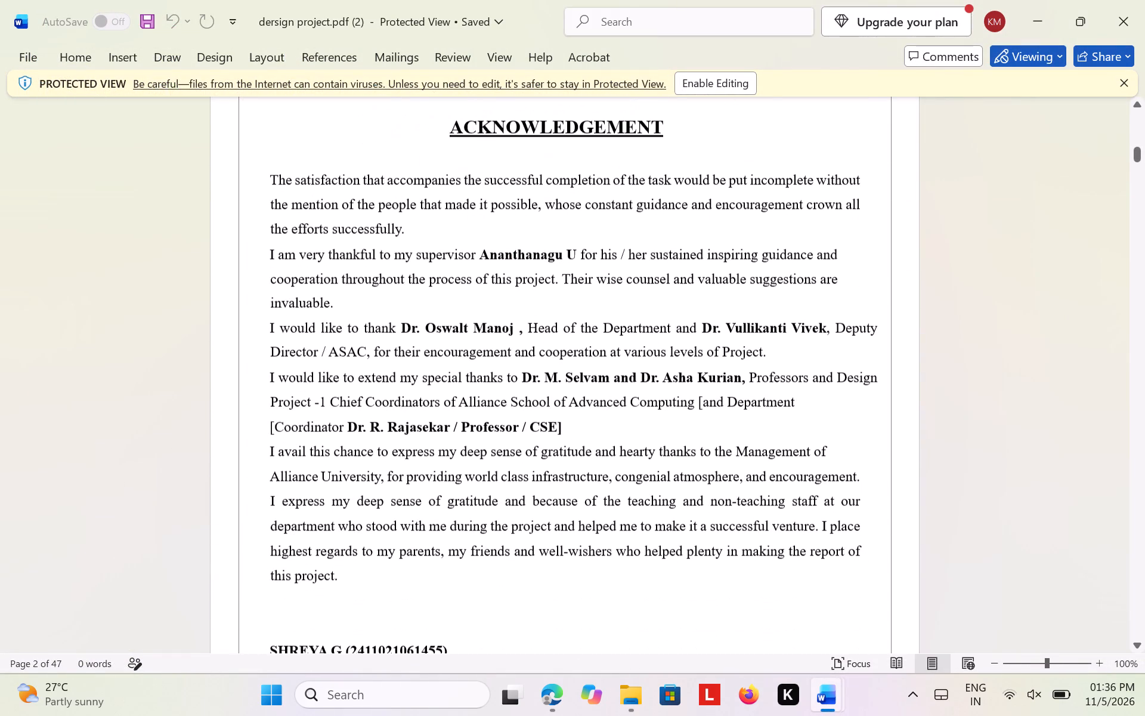
scroll(264, 172, "down", 3)
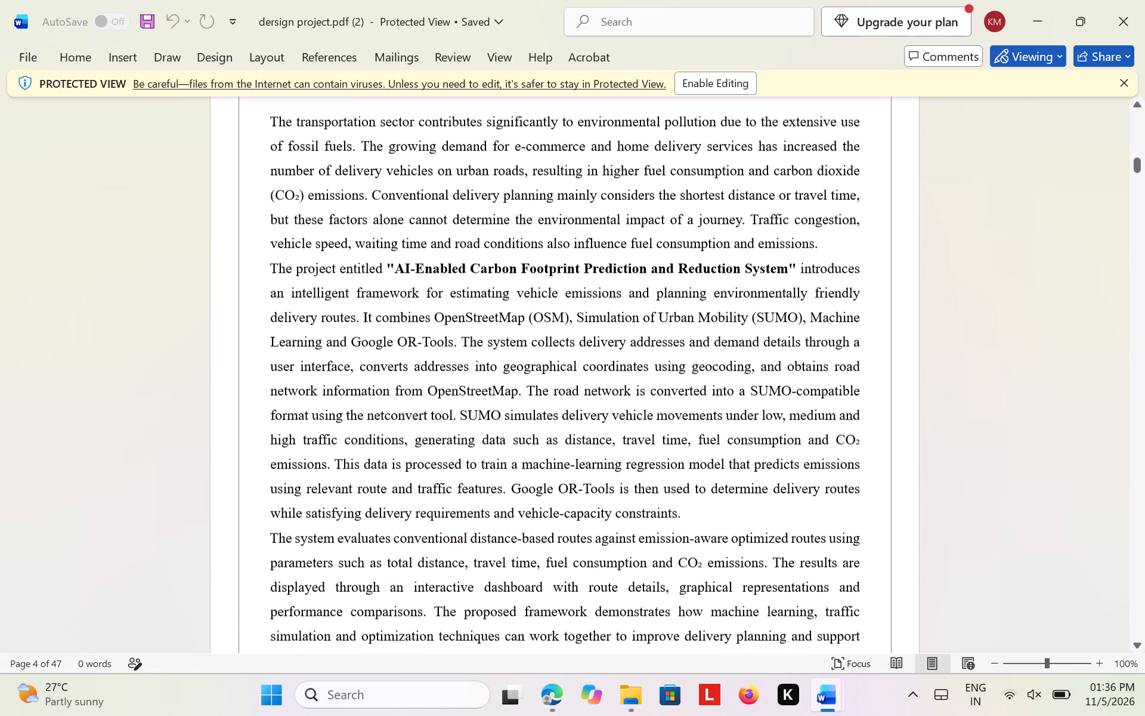
scroll(264, 172, "up", 1)
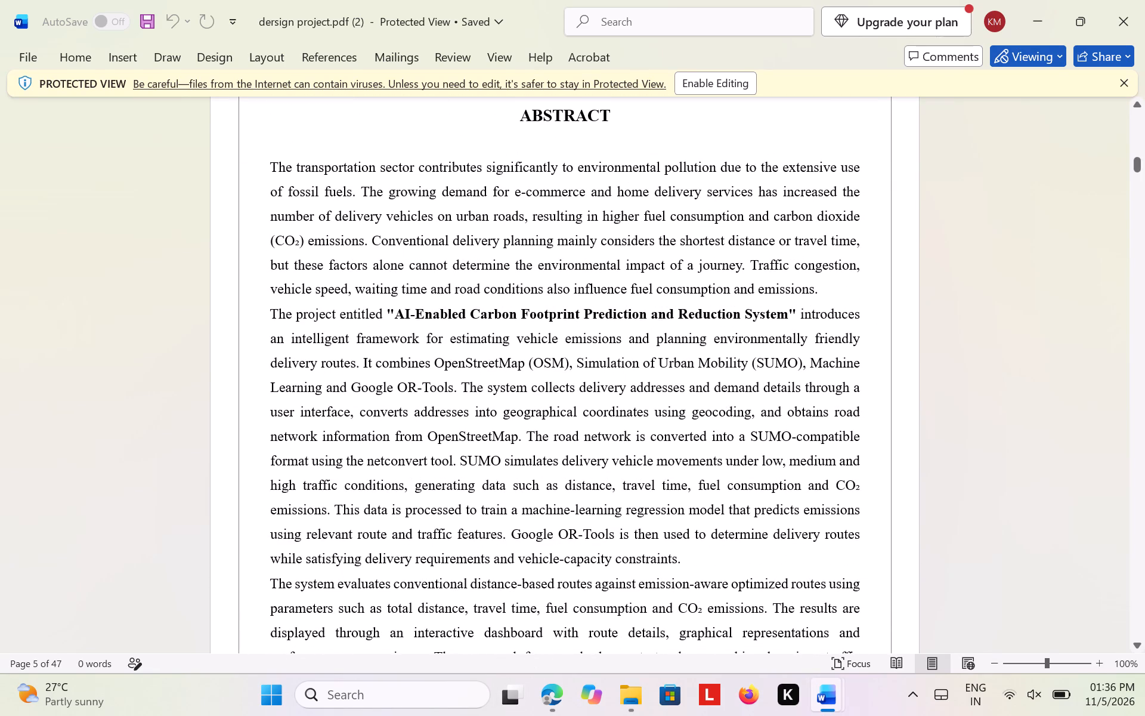
left_click_drag(268, 166, 453, 564)
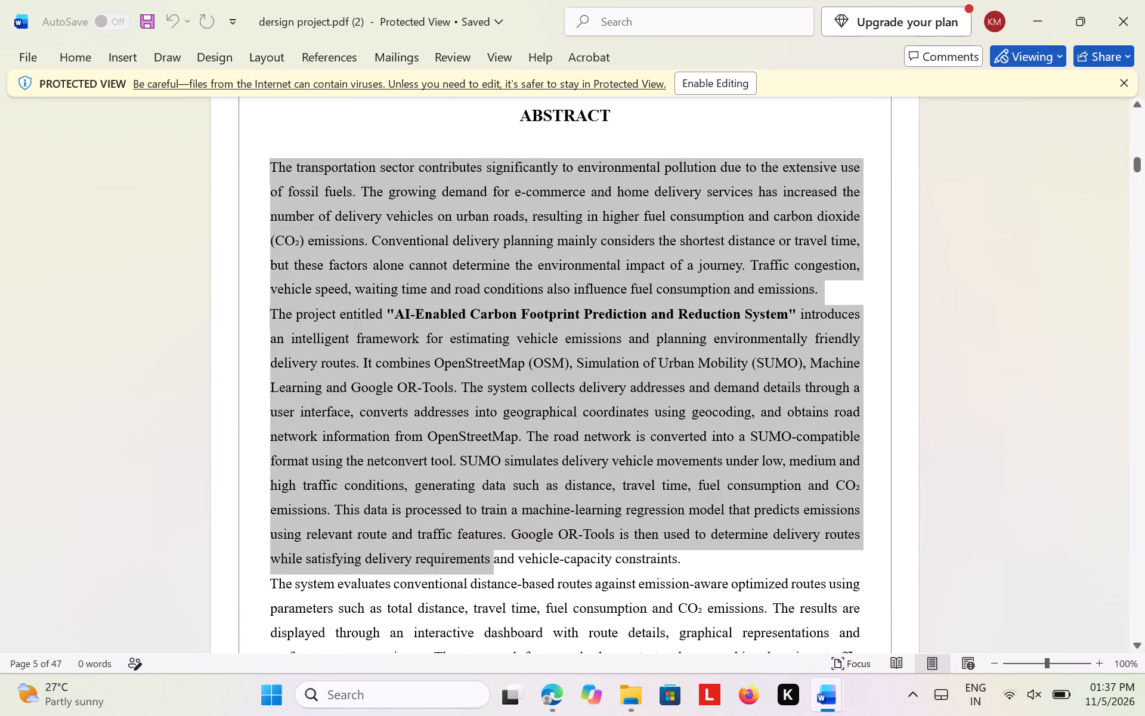
left_click_drag(453, 564, 410, 166)
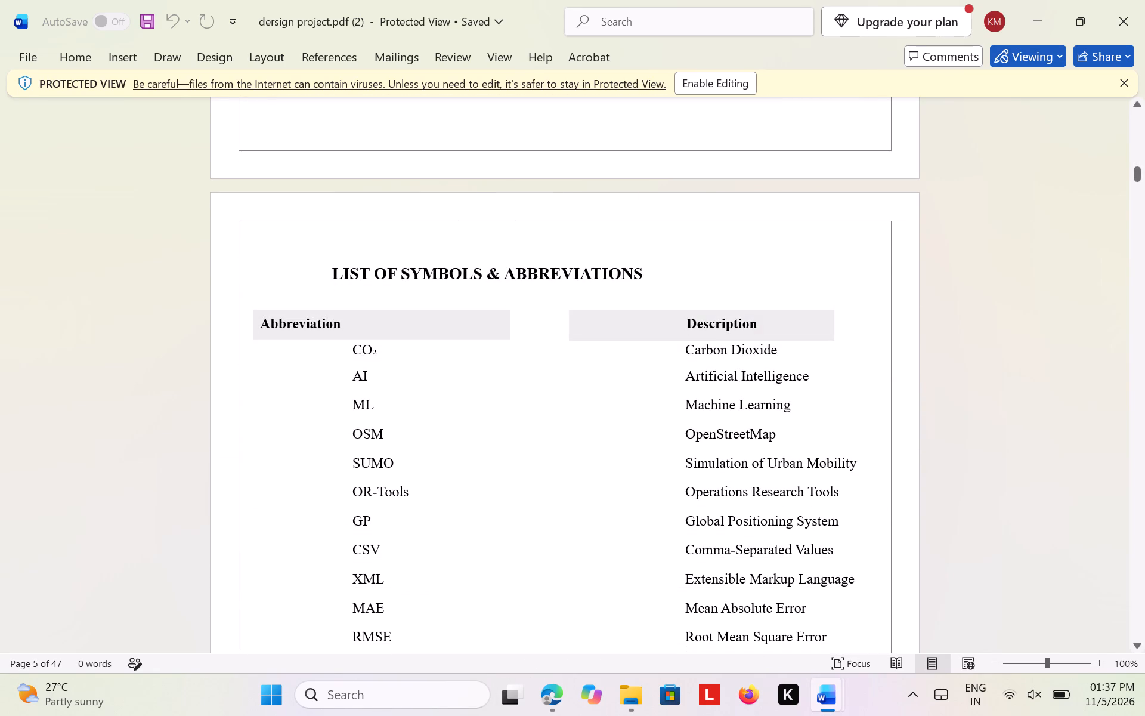
left_click_drag(410, 166, 440, 177)
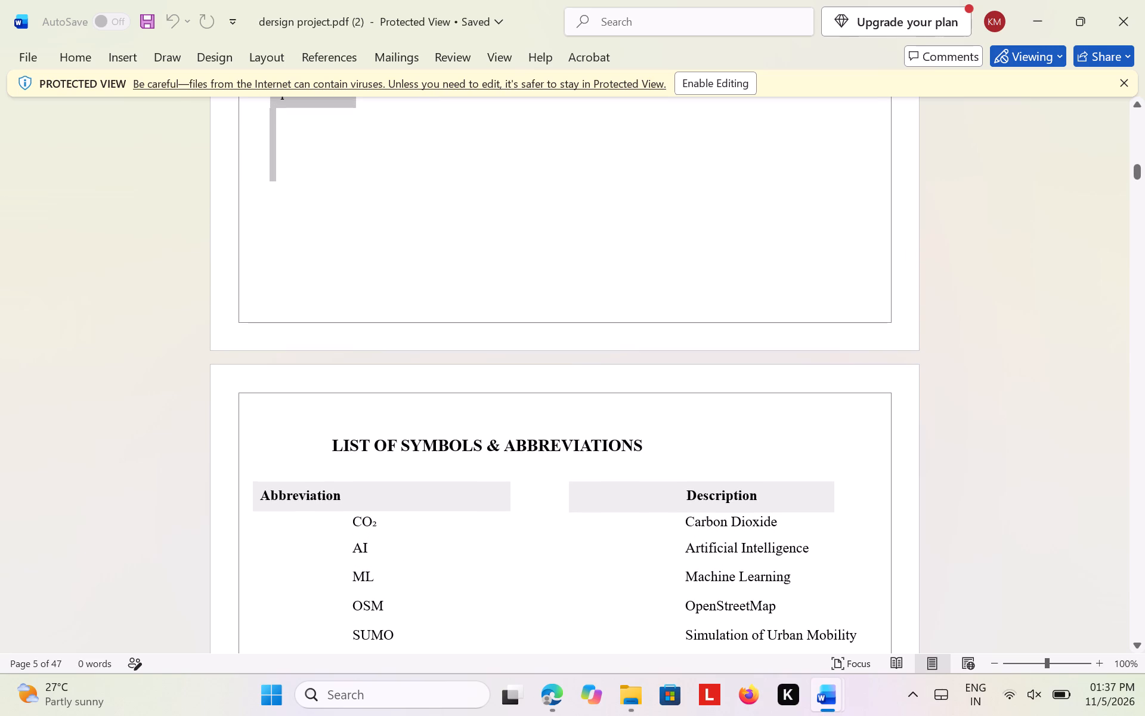
left_click_drag(440, 177, 432, 129)
key("ctrl+c")
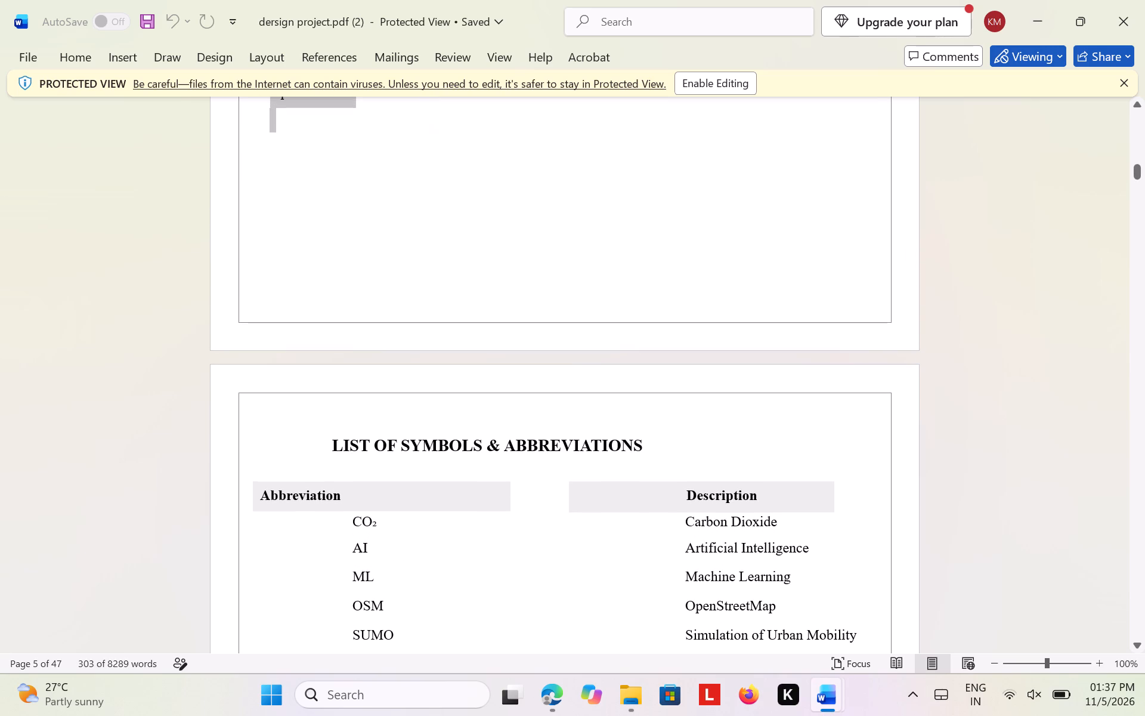
Replace the abstract body and keywords in the dersign project report with the copied abstract text.
left_click(776, 623)
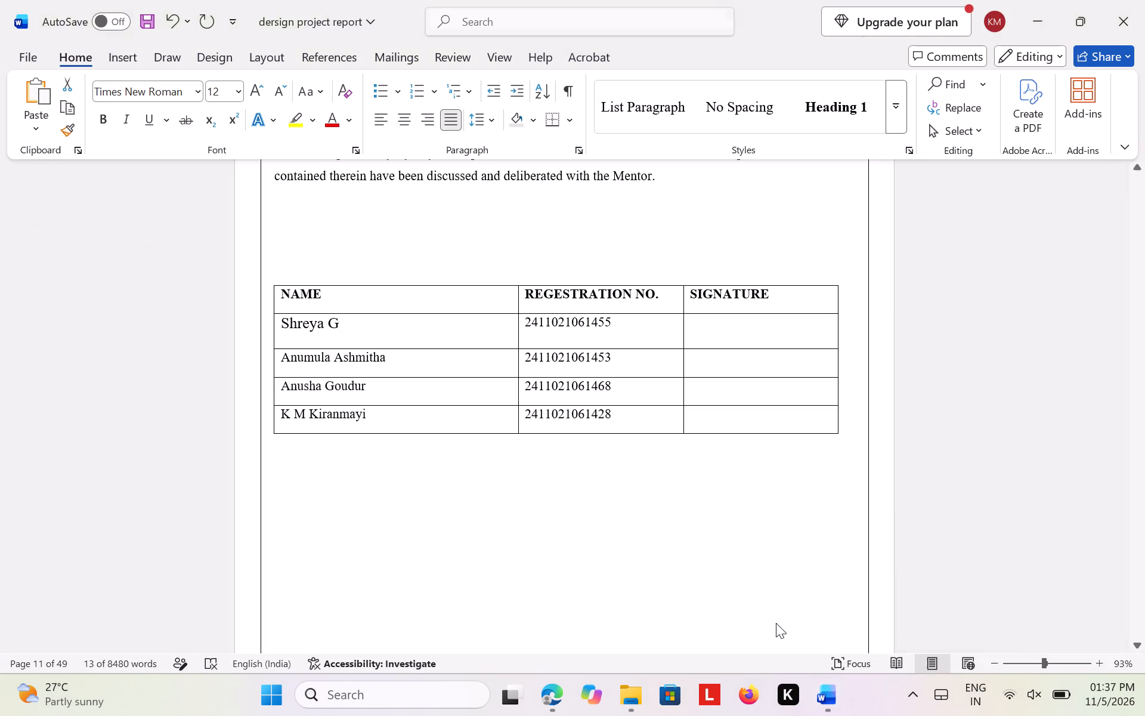
scroll(639, 393, "down", 6)
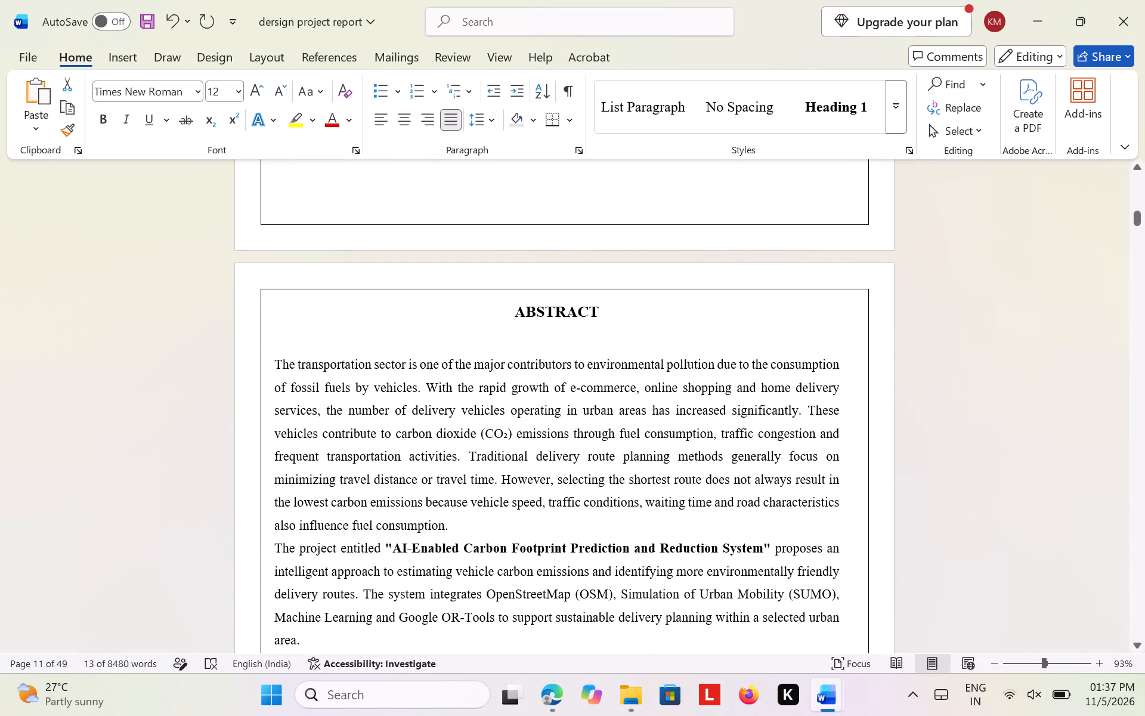
left_click_drag(275, 360, 479, 660)
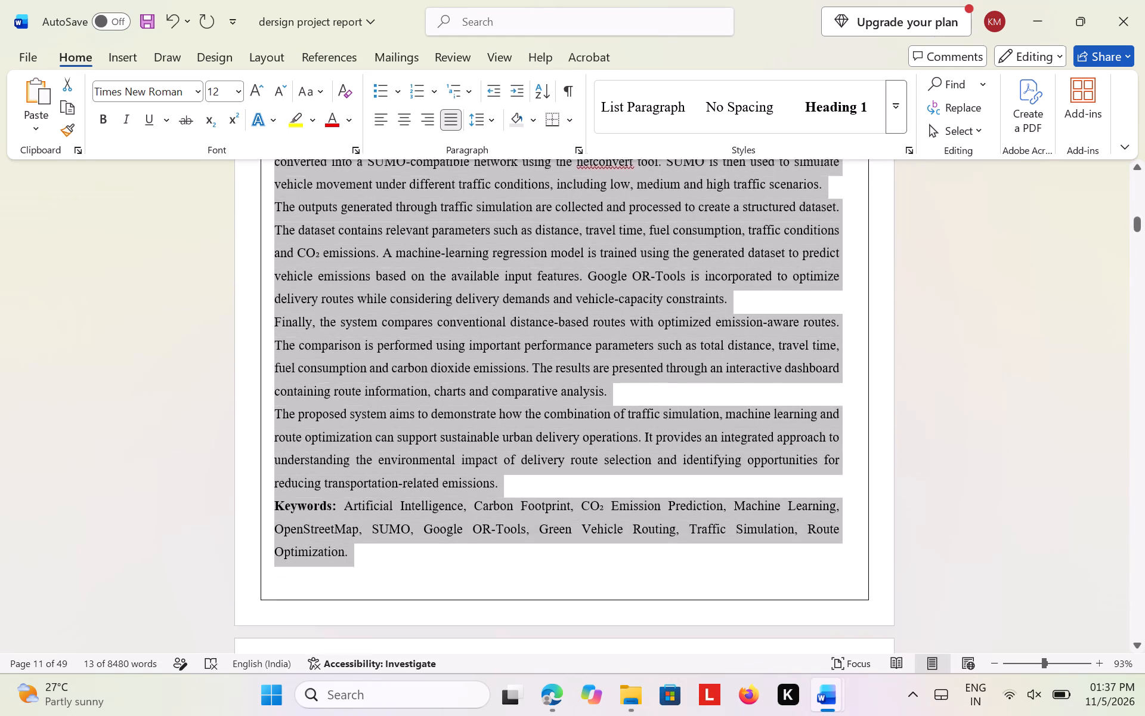
left_click_drag(479, 660, 429, 148)
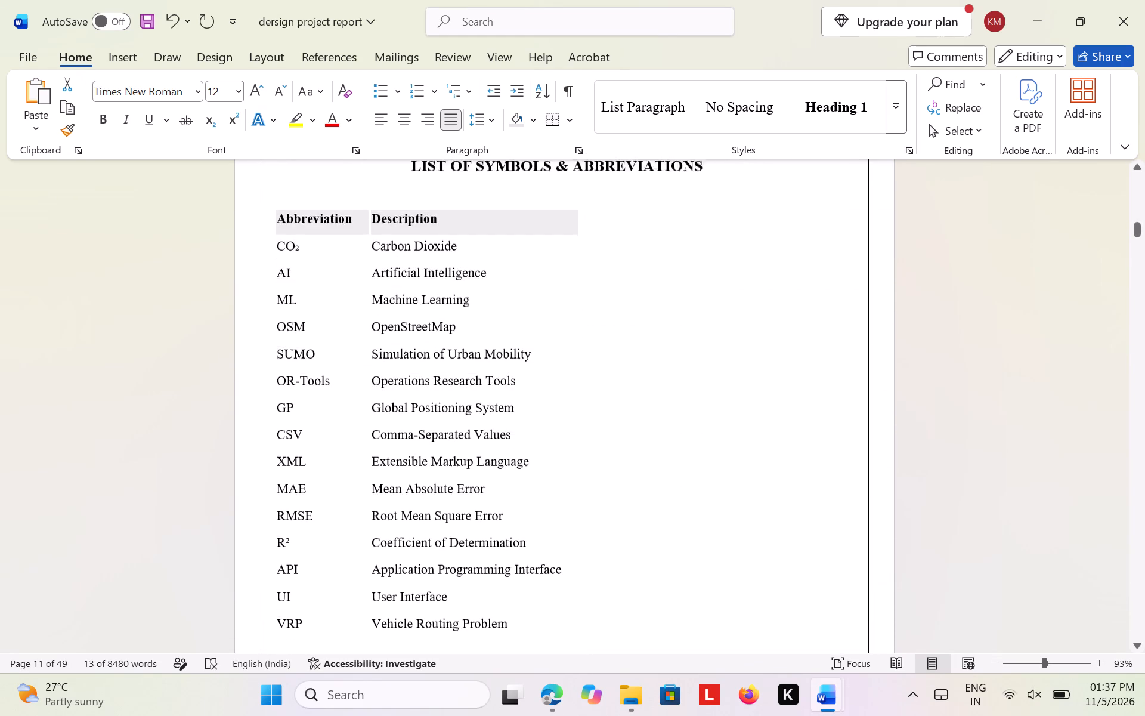
left_click_drag(429, 148, 361, 353)
key("ctrl+v")
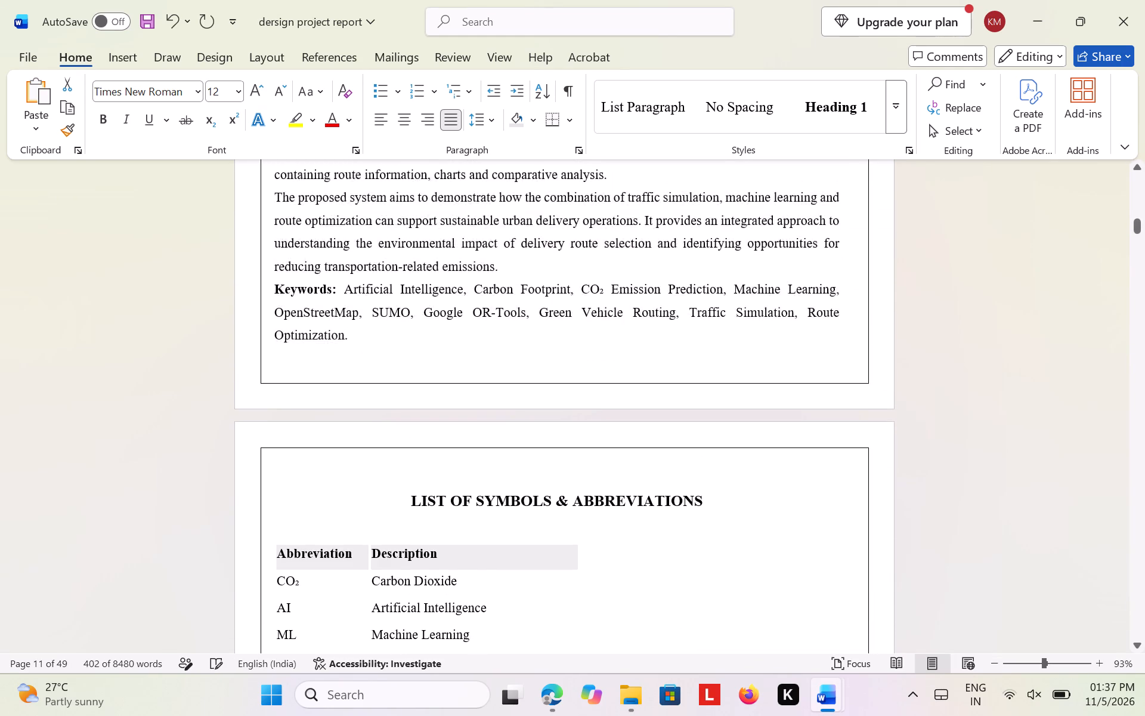
Insert five blank lines before the List of Symbols & Abbreviations heading to move it onto a new page.
scroll(528, 362, "up", 5)
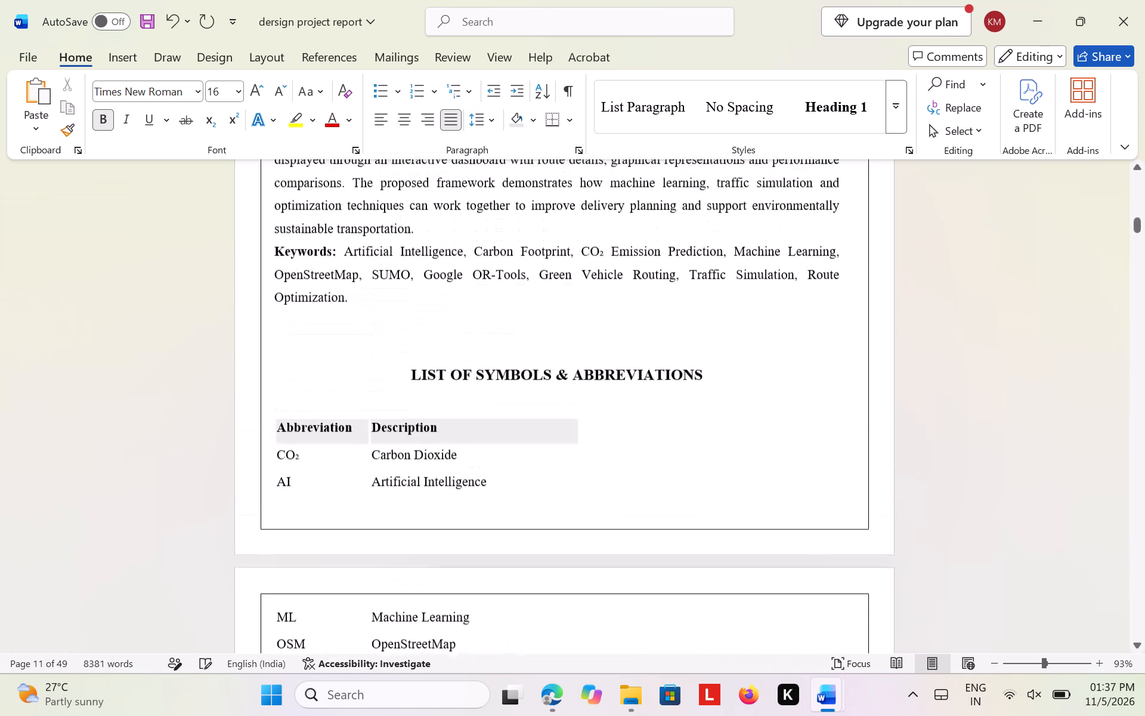
key("Return")
key("Return")
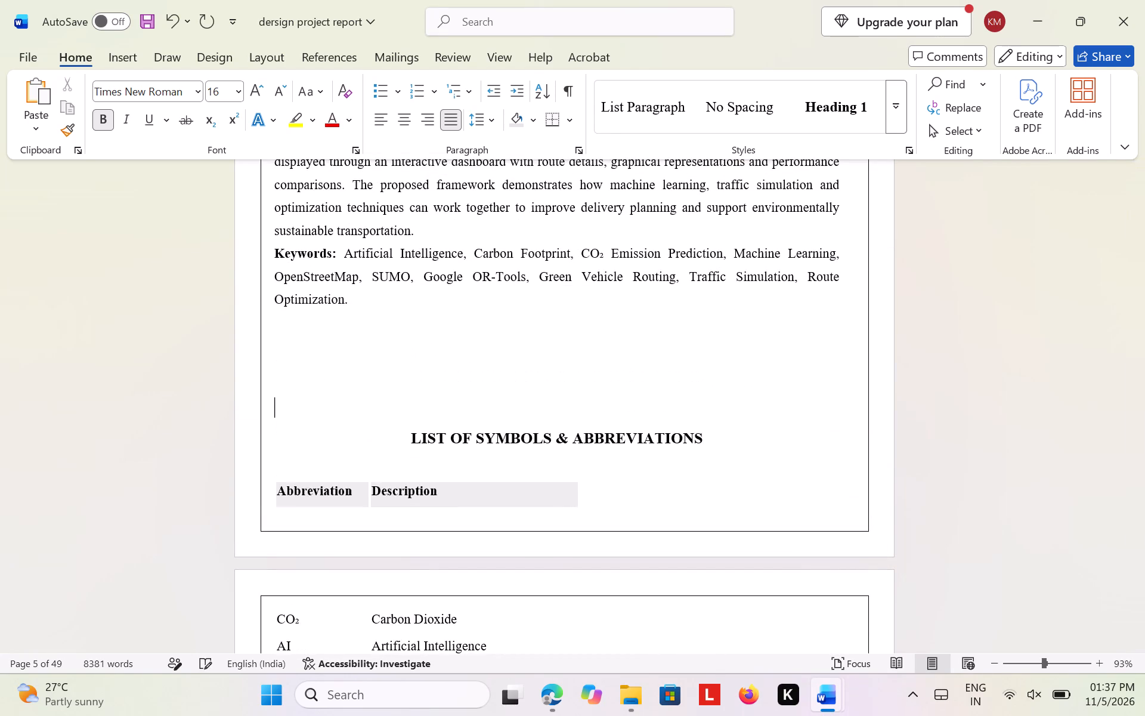
key("Return")
key("Return")
key("Return")
scroll(404, 346, "down", 3)
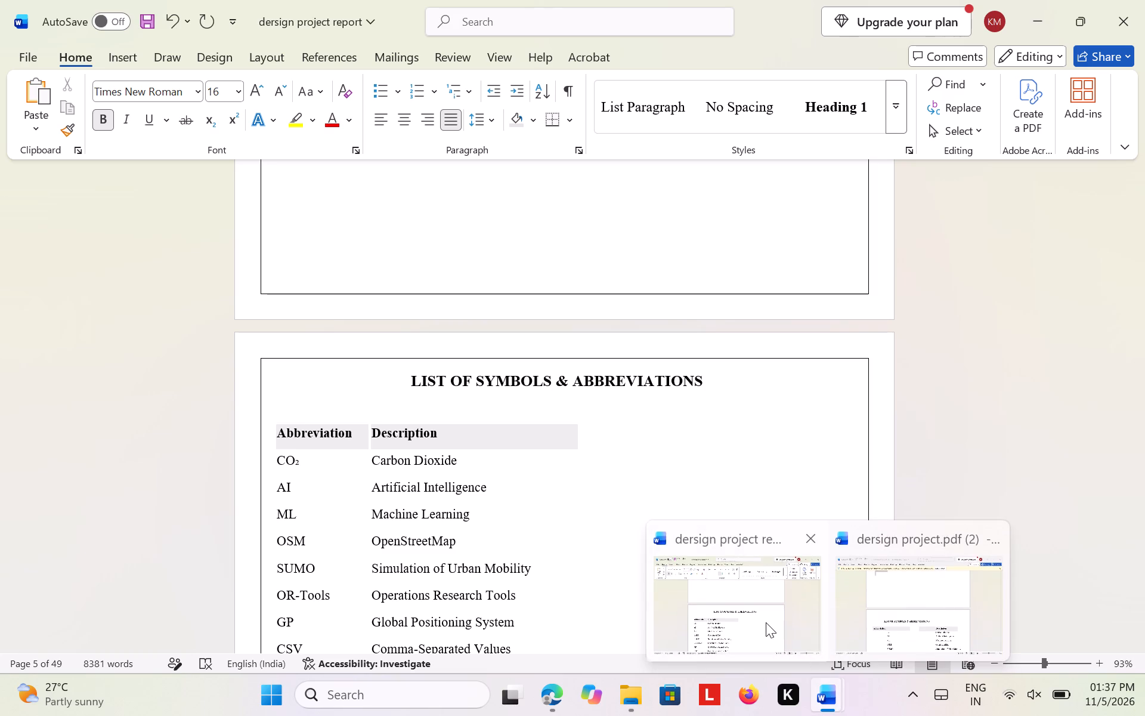
Copy the abbreviations and descriptions list, from its header row through VRP, from dersign project.pdf (2).
left_click(766, 622)
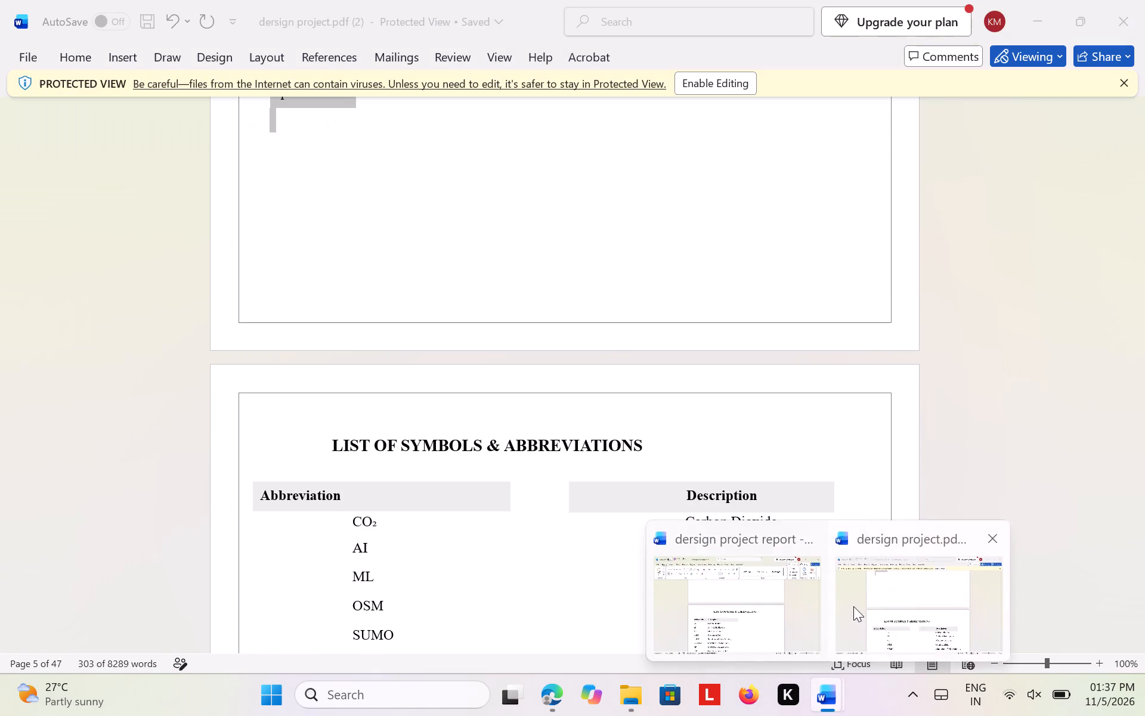
left_click(853, 606)
scroll(621, 476, "down", 1)
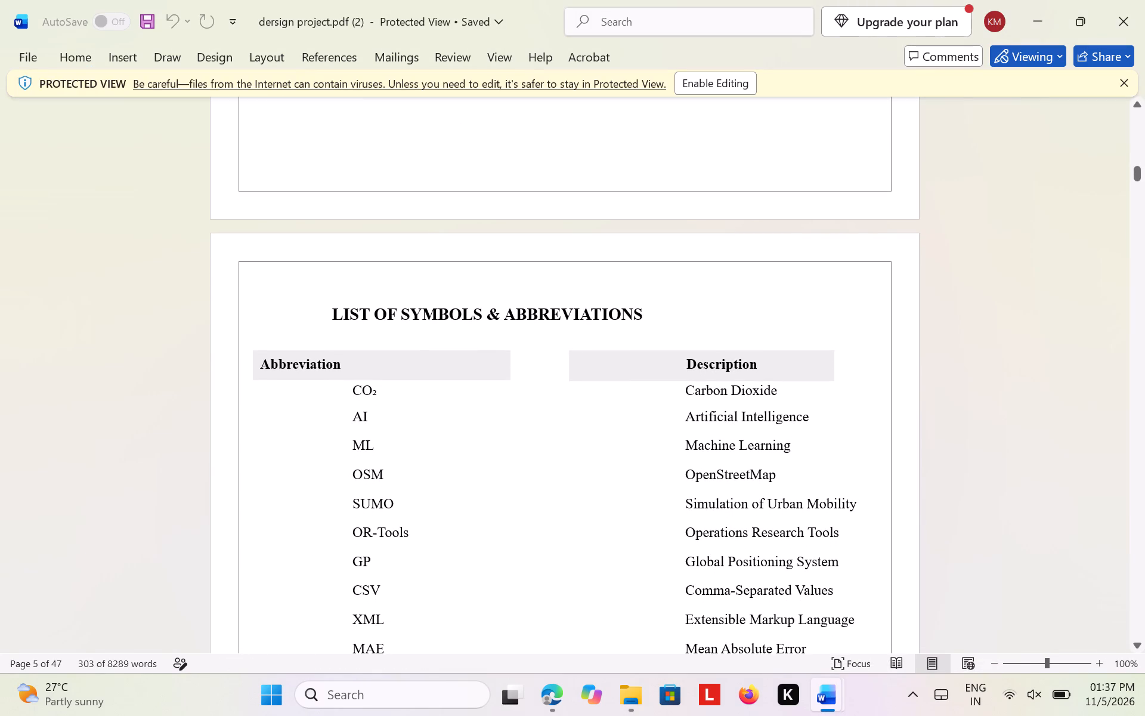
left_click_drag(259, 350, 714, 650)
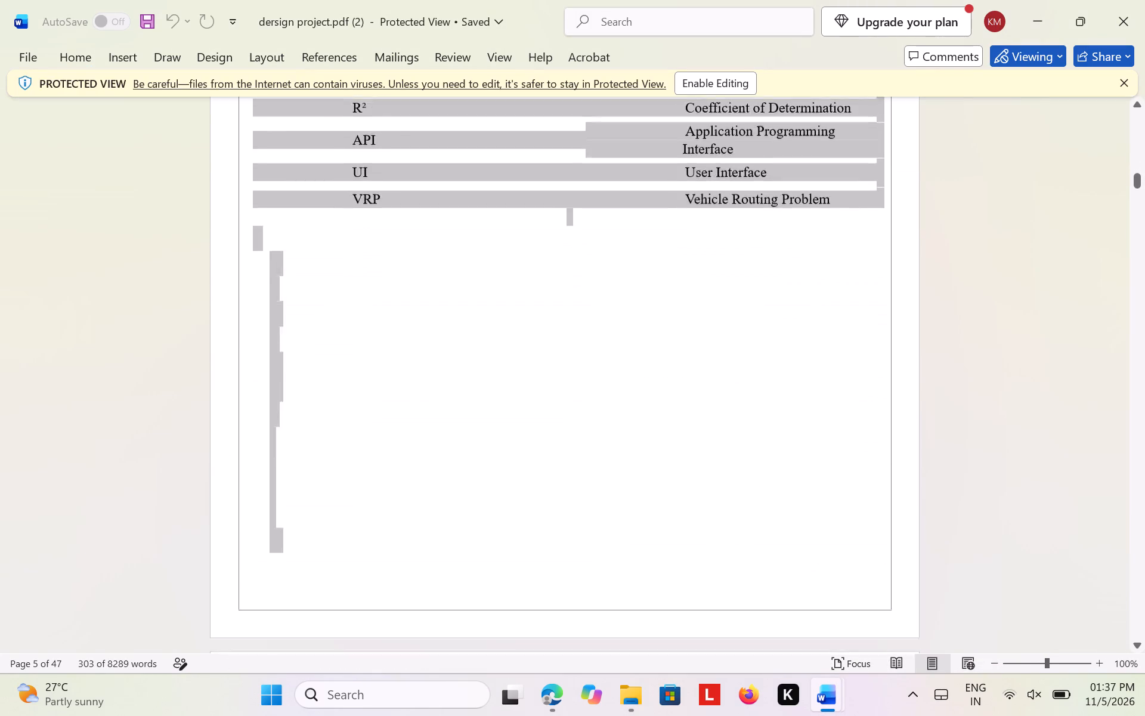
left_click_drag(714, 650, 747, 165)
key("ctrl+c")
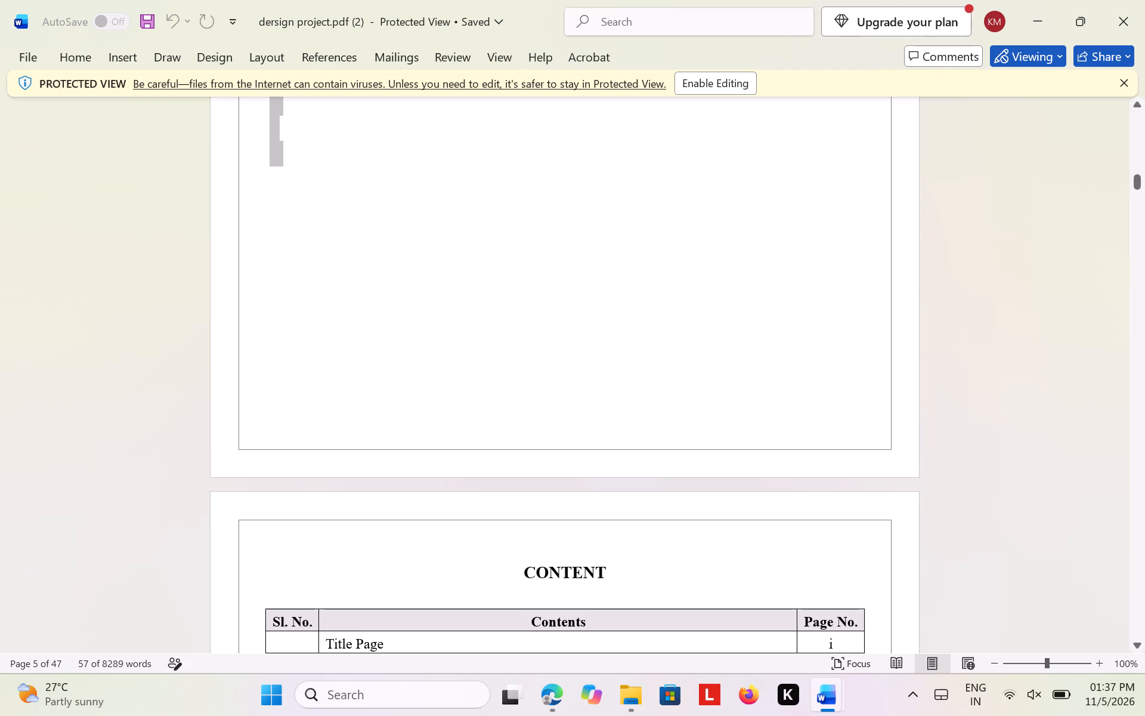
Paste the copied abbreviations list over the selected abbreviations table in the dersign project report.
left_click(835, 699)
left_click(733, 595)
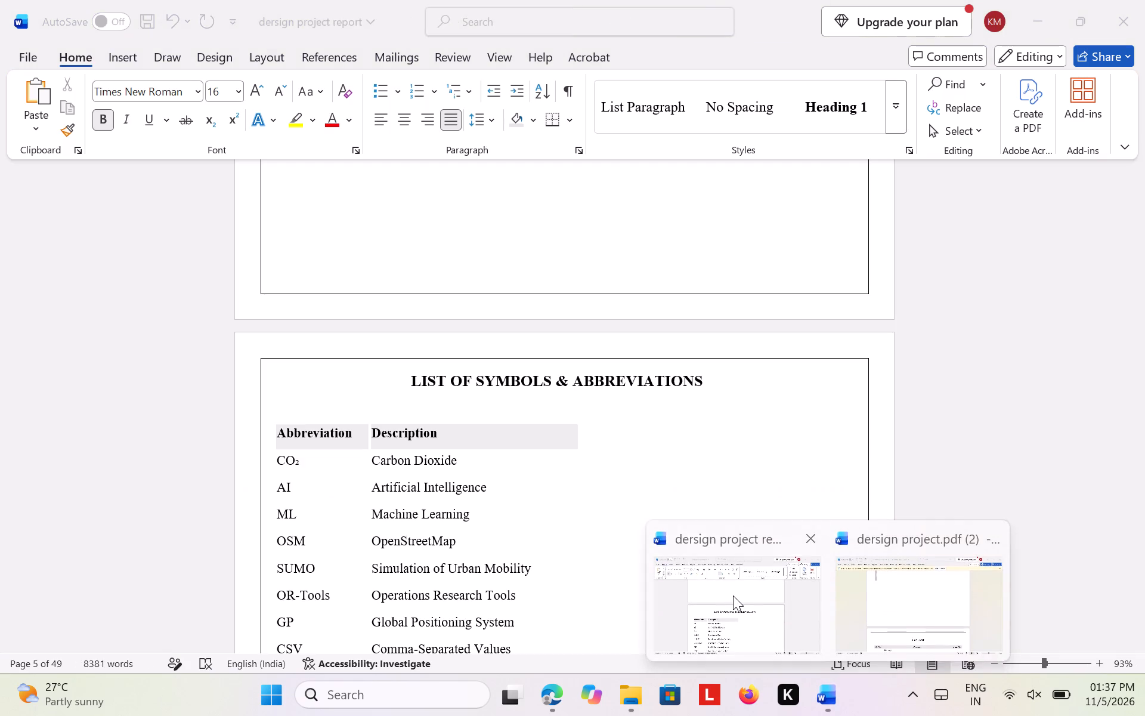
left_click_drag(280, 428, 543, 677)
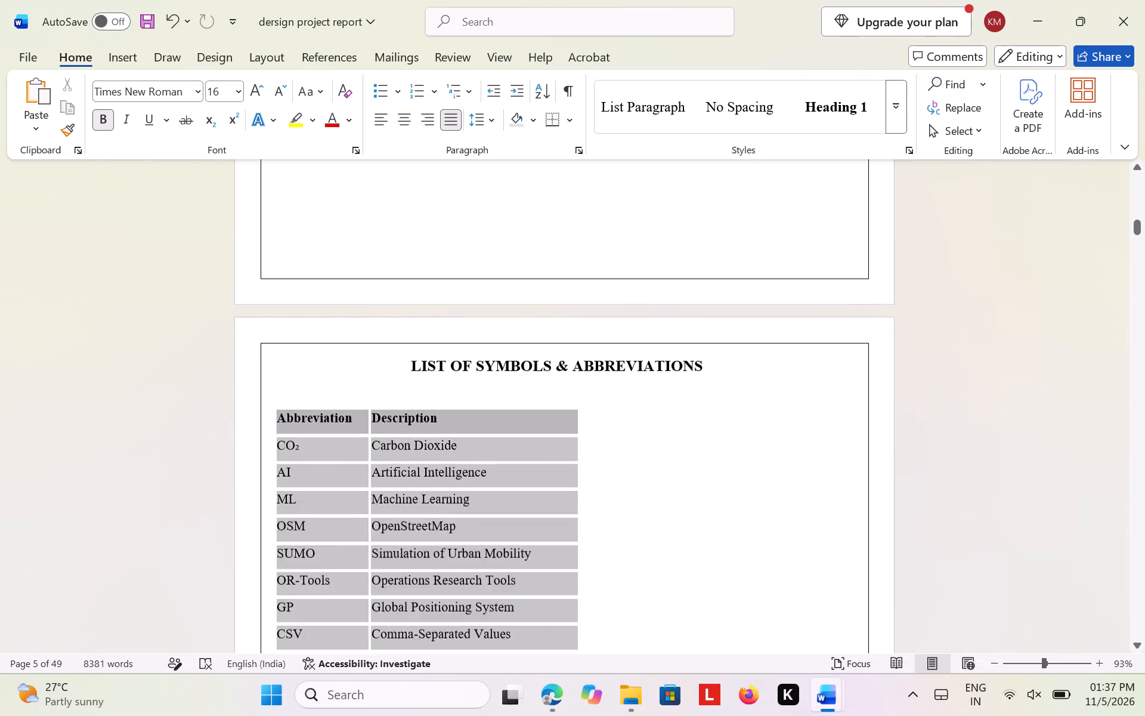
left_click_drag(543, 677, 556, 501)
key("ctrl+v")
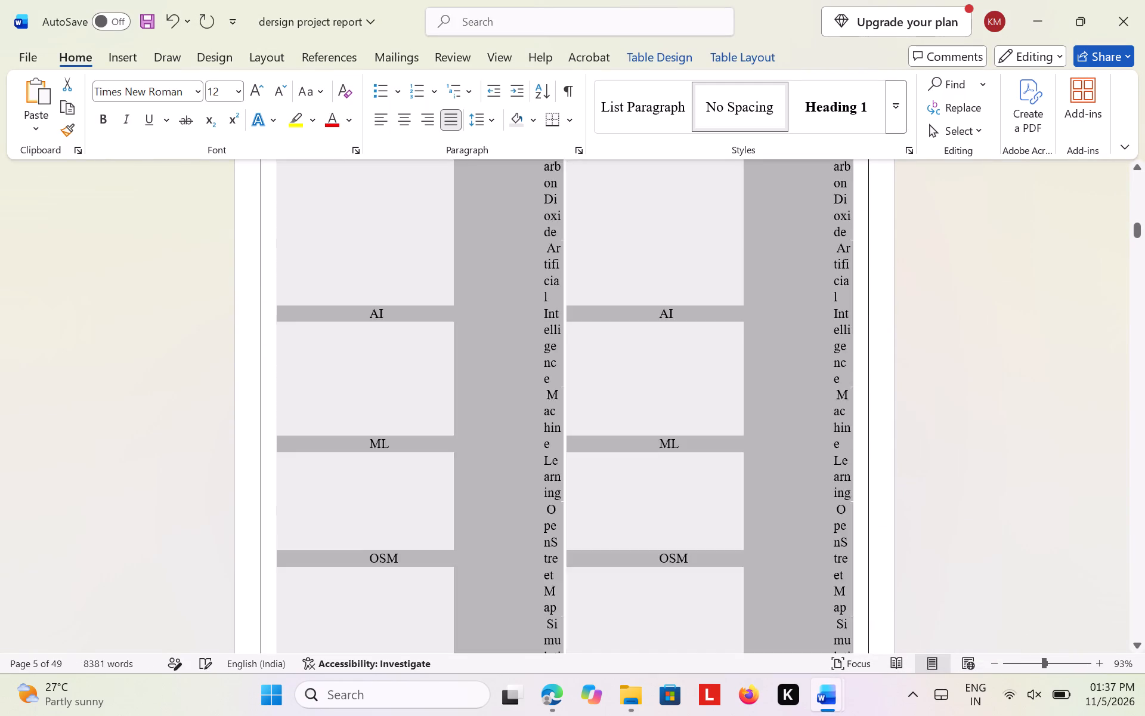
scroll(642, 550, "down", 2)
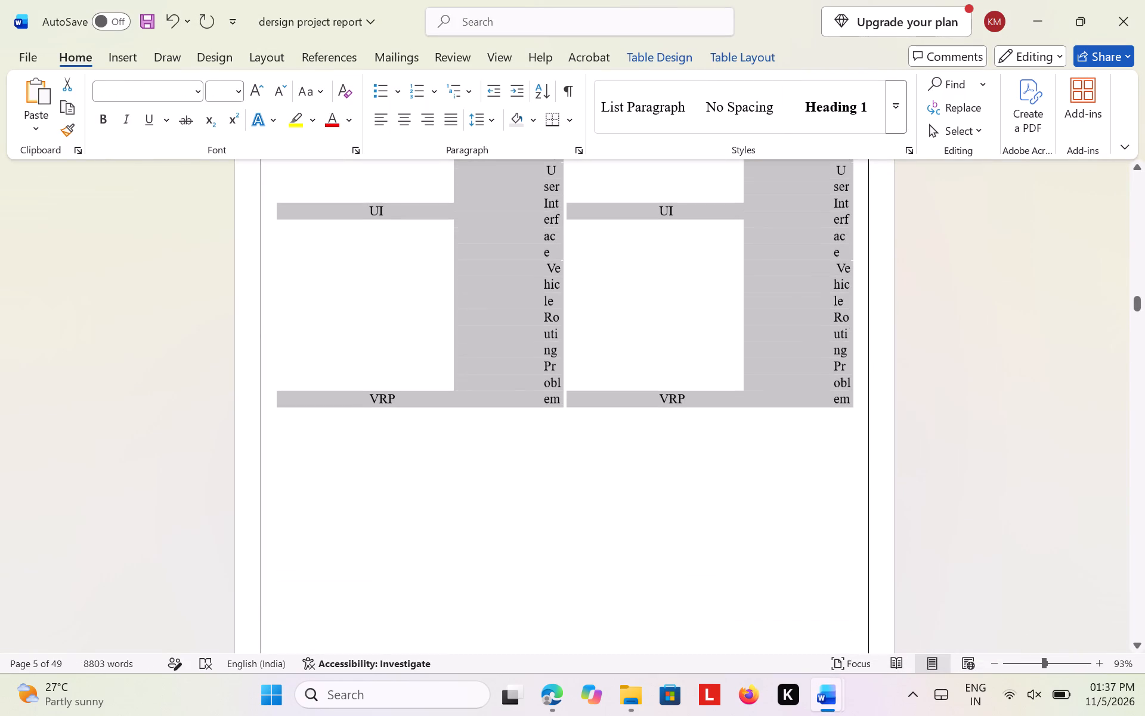
Examine the layout of the pasted abbreviations list and the pages following it in the dersign project report.
scroll(716, 406, "up", 4)
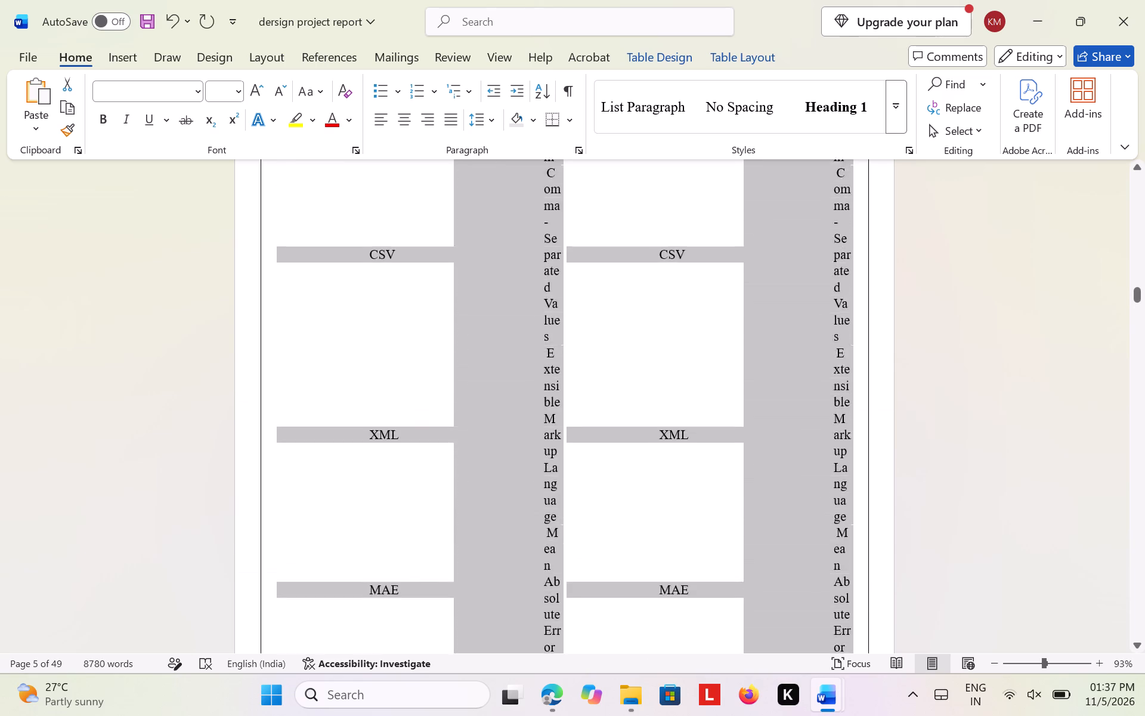
scroll(716, 406, "up", 7)
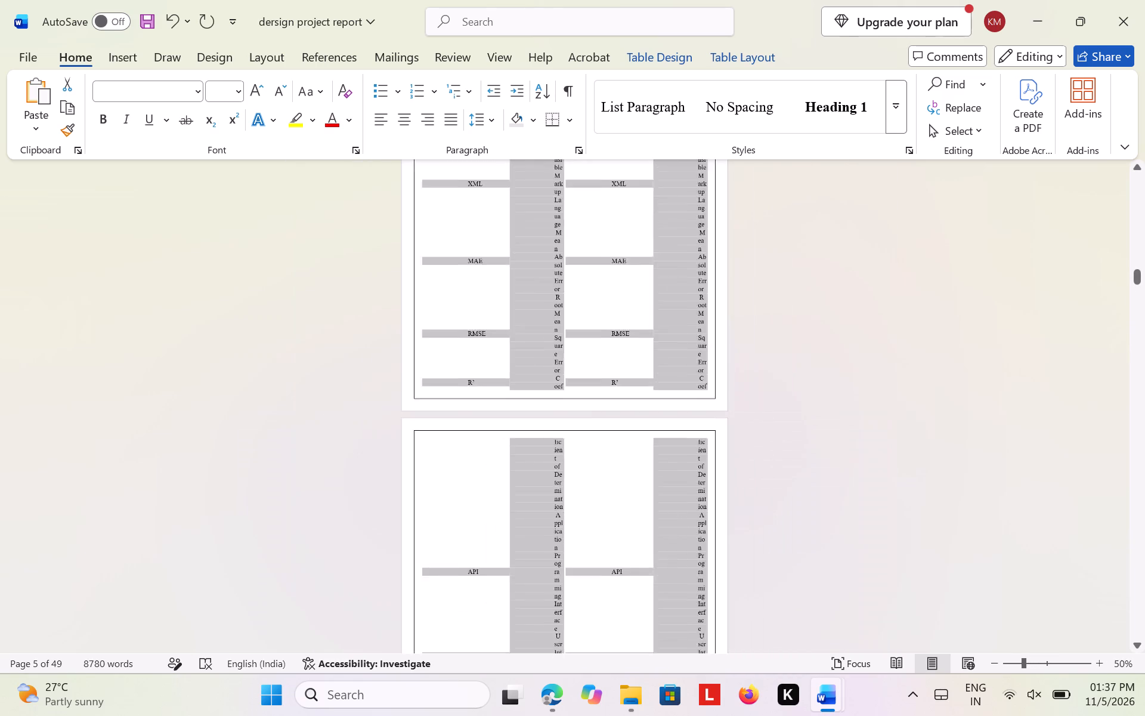
scroll(716, 406, "up", 2, "ctrl")
scroll(716, 406, "down", 4)
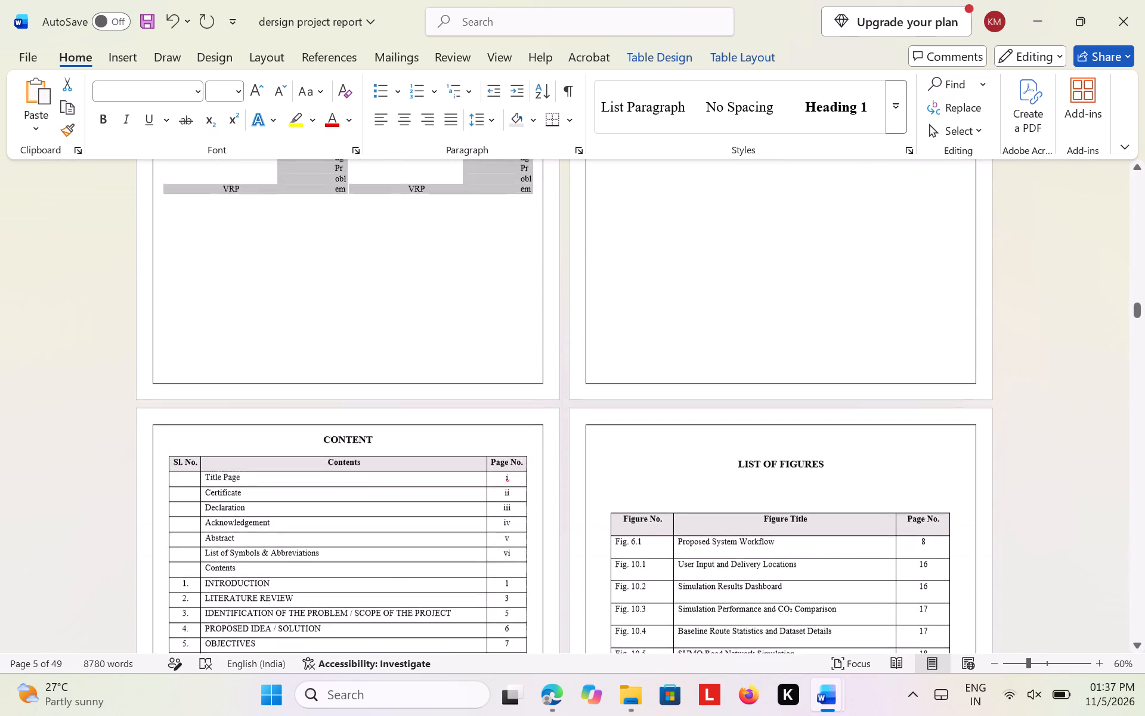
scroll(716, 406, "down", 1)
scroll(519, 366, "up", 6)
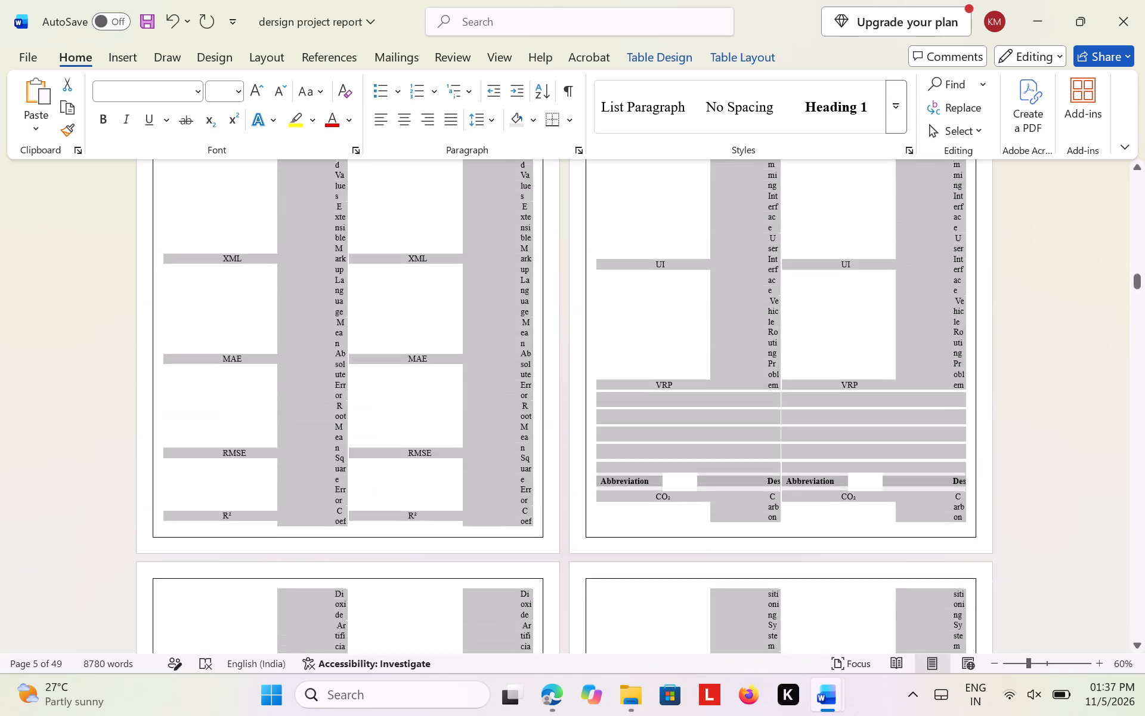
scroll(519, 366, "up", 3)
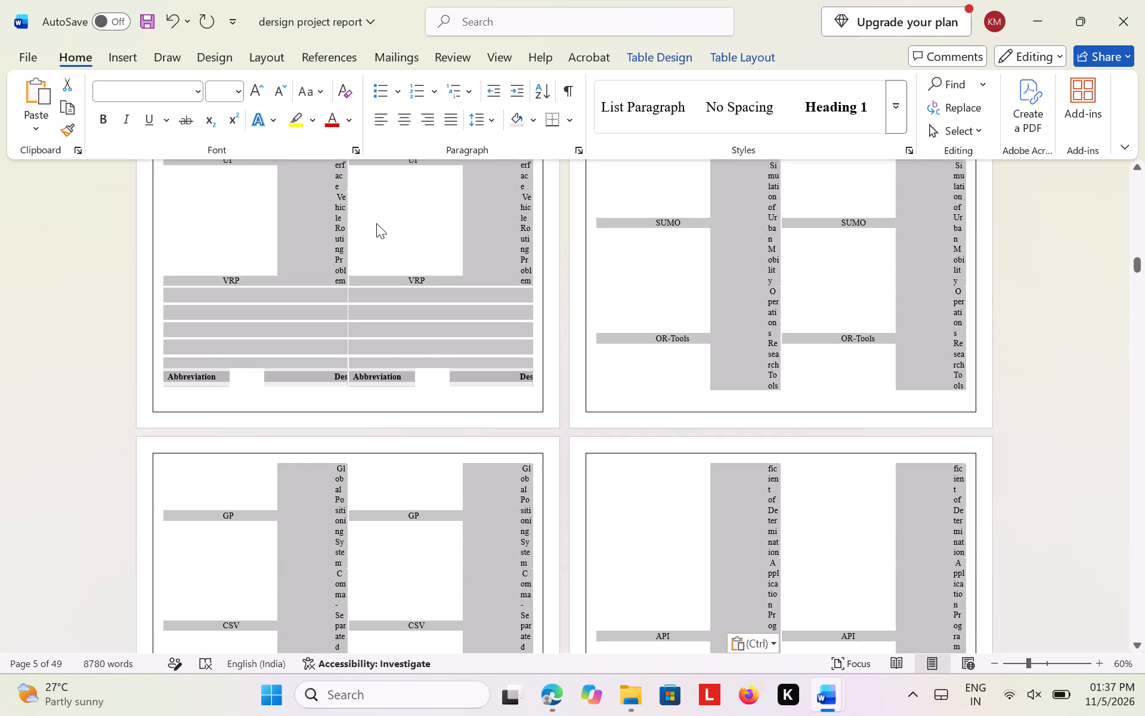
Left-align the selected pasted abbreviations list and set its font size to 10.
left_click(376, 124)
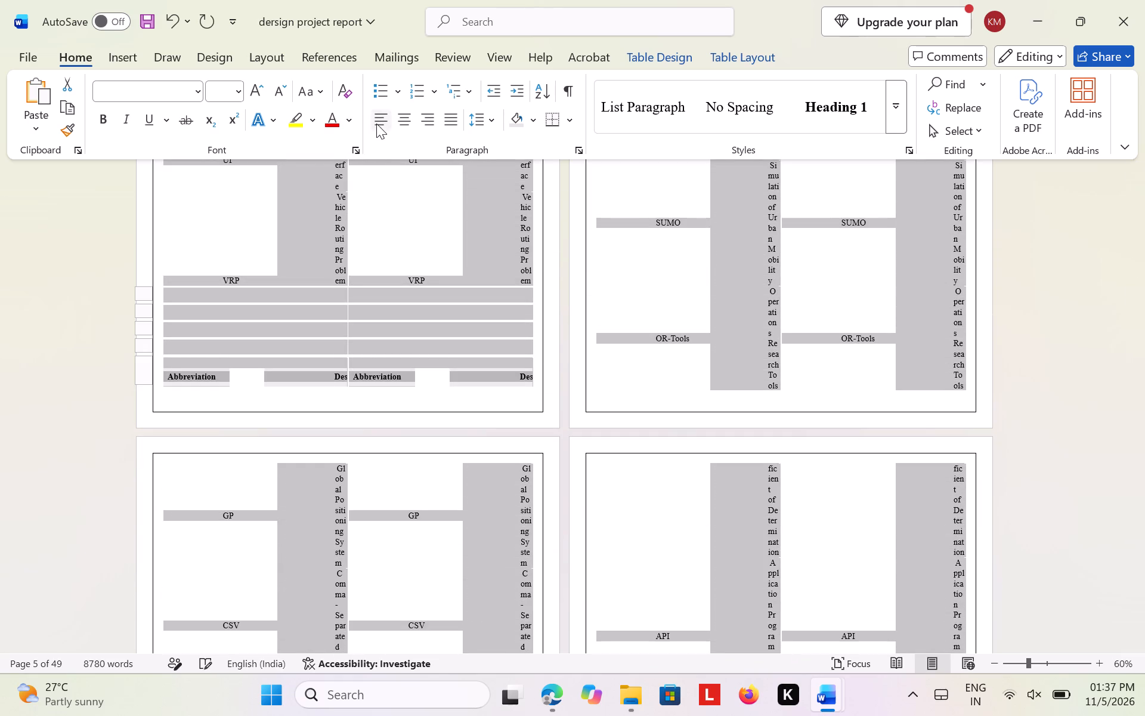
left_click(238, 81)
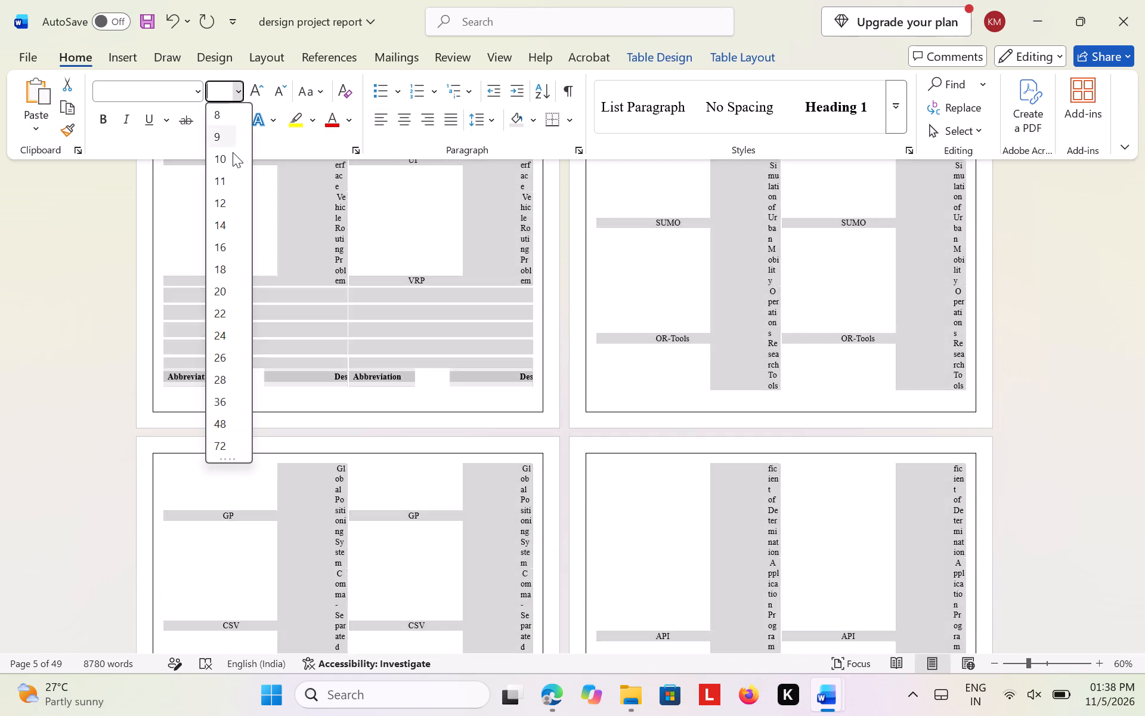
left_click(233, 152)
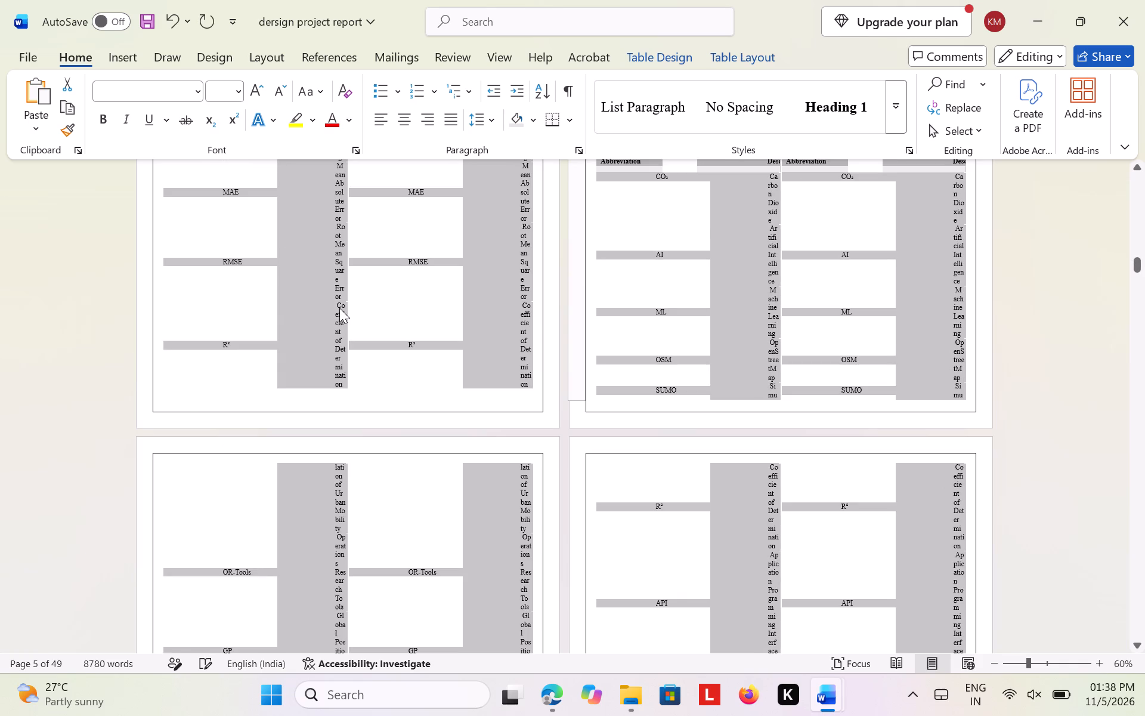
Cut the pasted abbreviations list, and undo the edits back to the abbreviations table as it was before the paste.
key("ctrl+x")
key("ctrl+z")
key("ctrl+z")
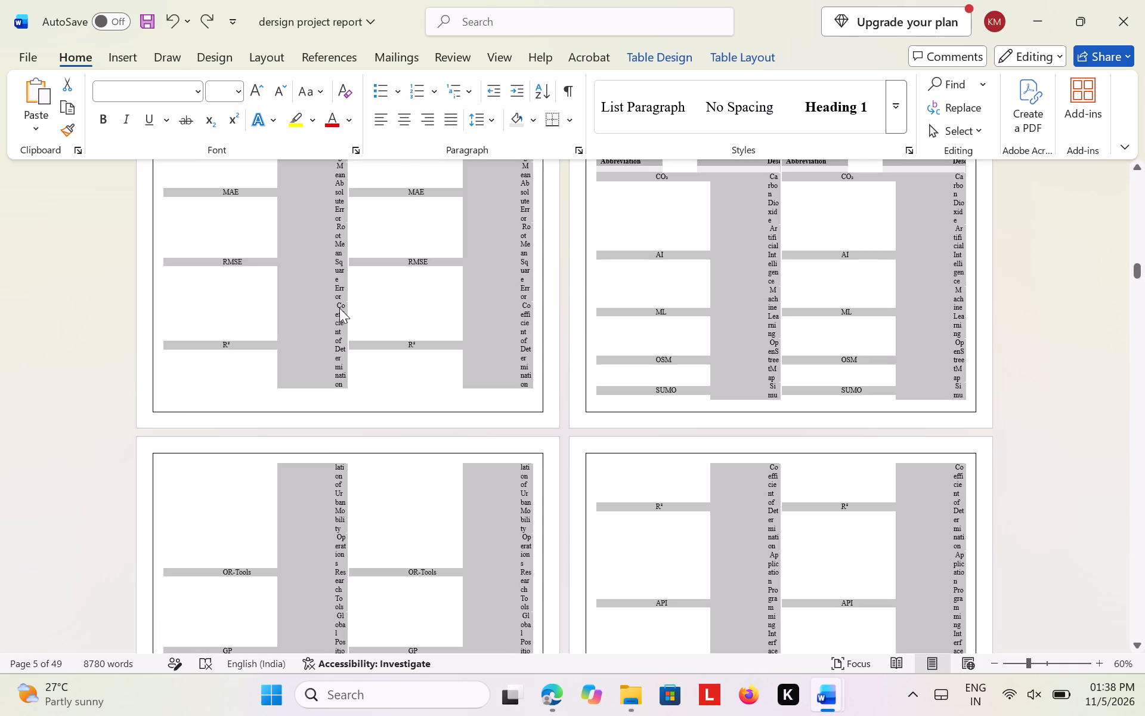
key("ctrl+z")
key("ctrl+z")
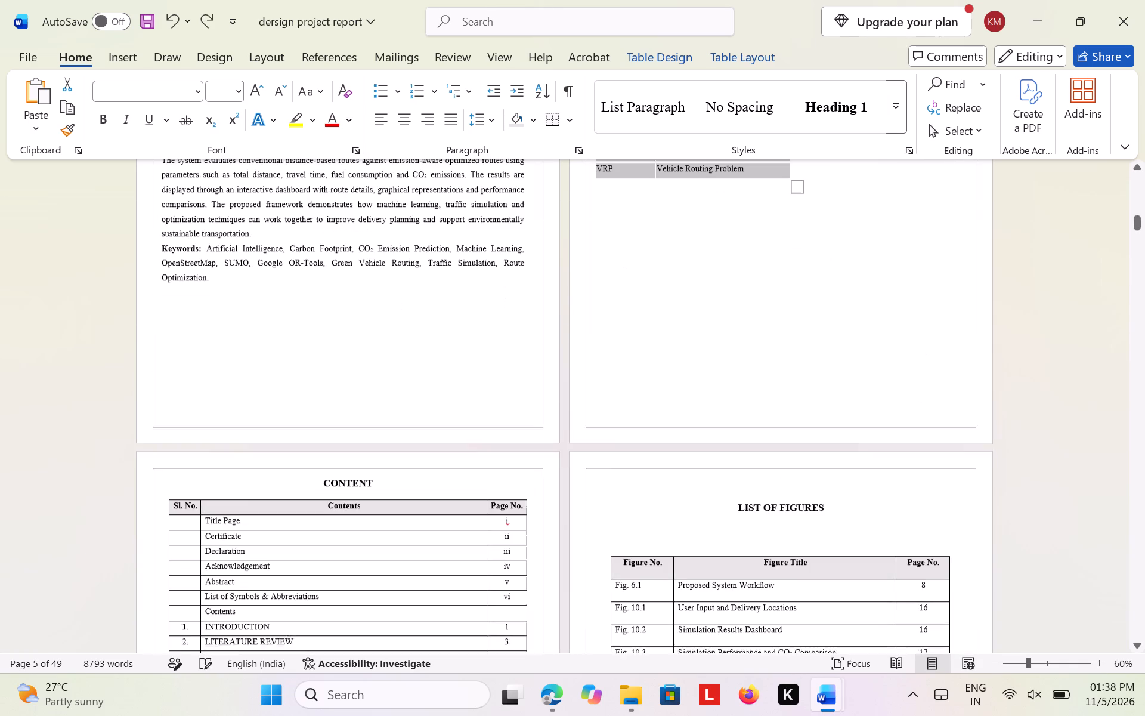
Switch to dersign project.pdf (2) and clear the existing selection on its abbreviations list to start a new one.
scroll(590, 338, "up", 3)
scroll(775, 493, "left", 1)
scroll(775, 493, "up", 1)
scroll(775, 493, "left", 1)
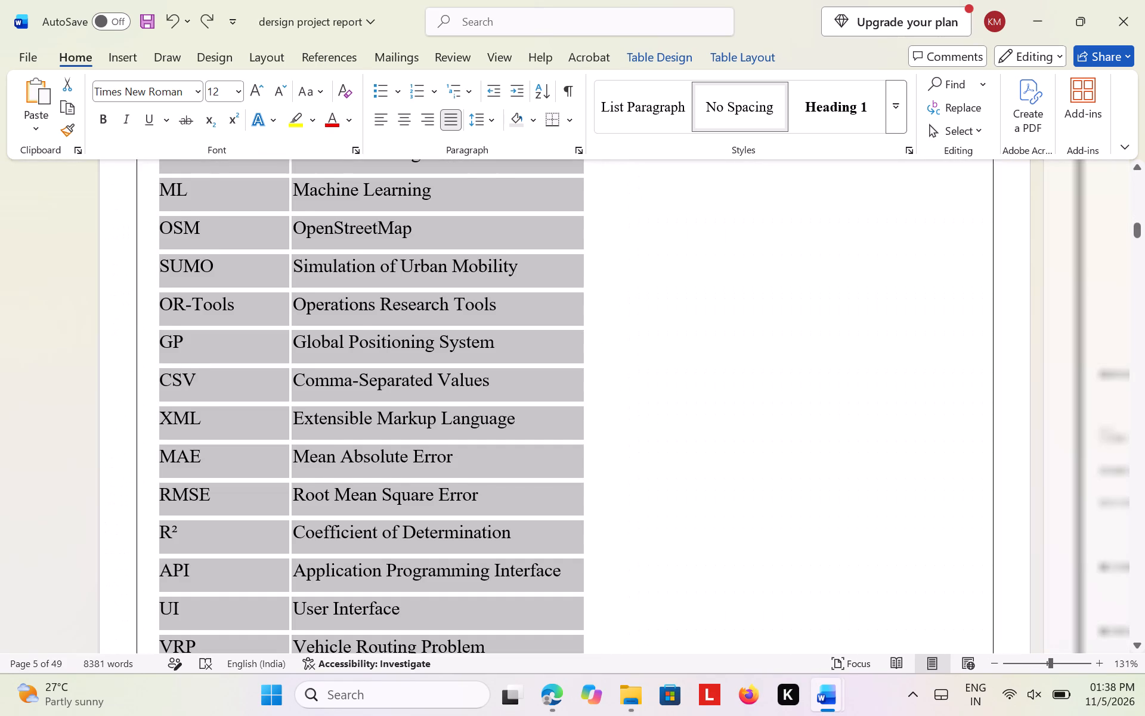
scroll(775, 493, "down", 1)
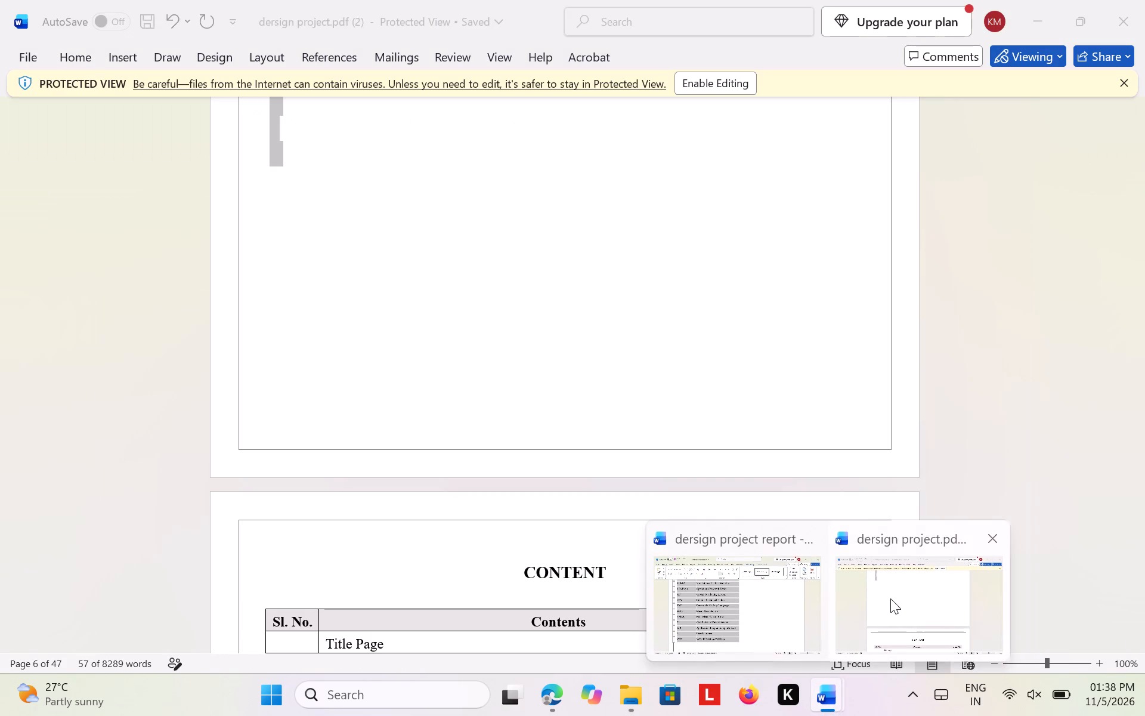
left_click(890, 598)
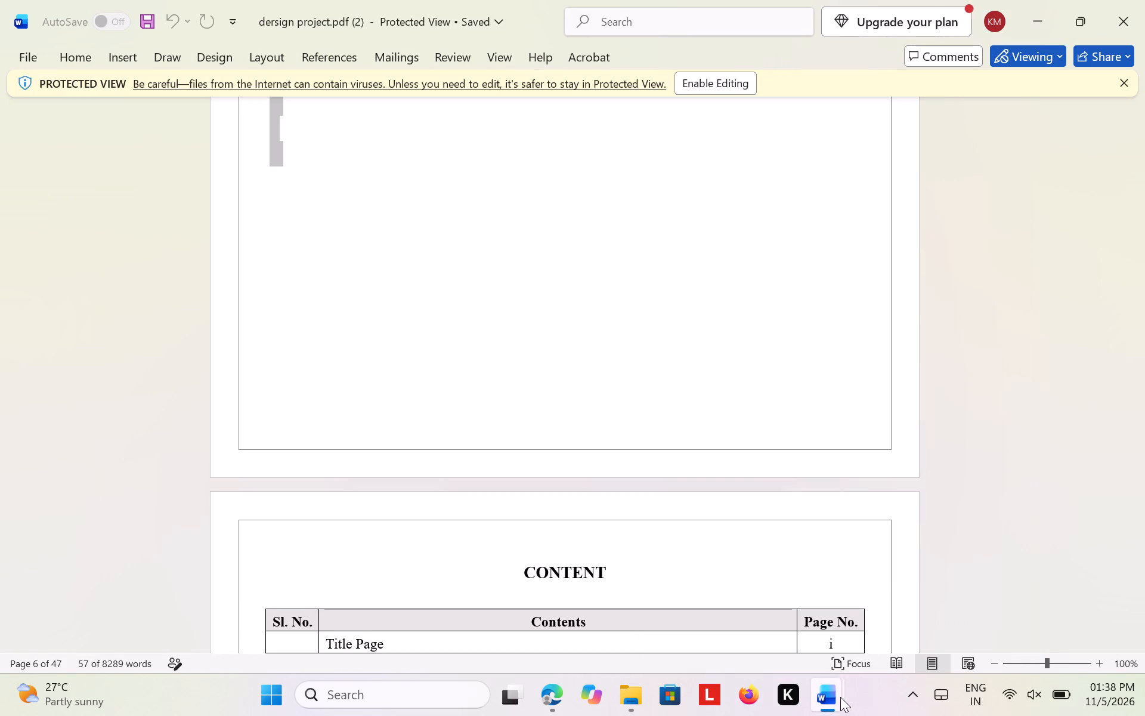
scroll(735, 326, "up", 4)
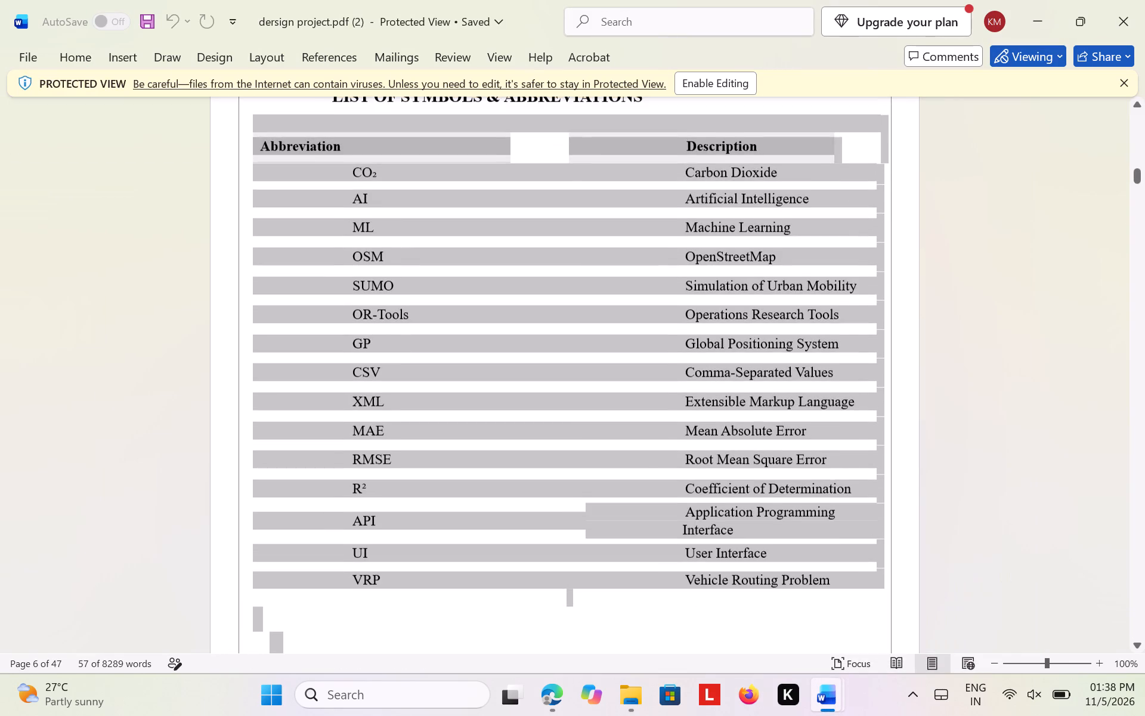
left_click(760, 587)
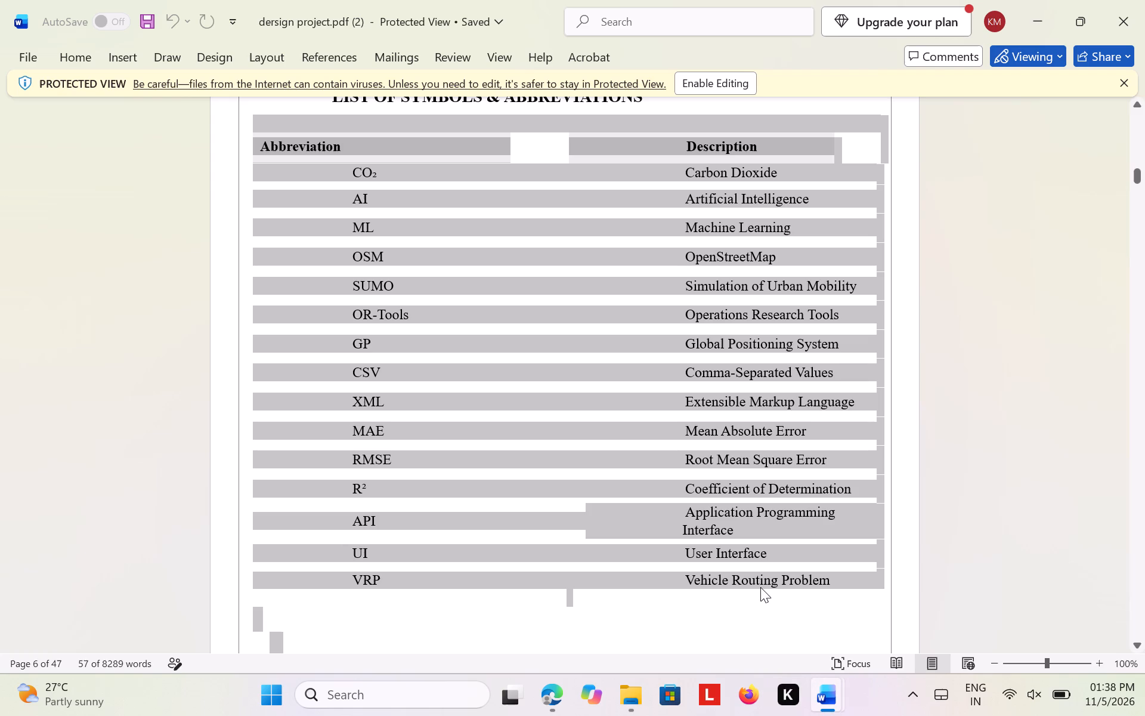
left_click(836, 586)
left_click(283, 219)
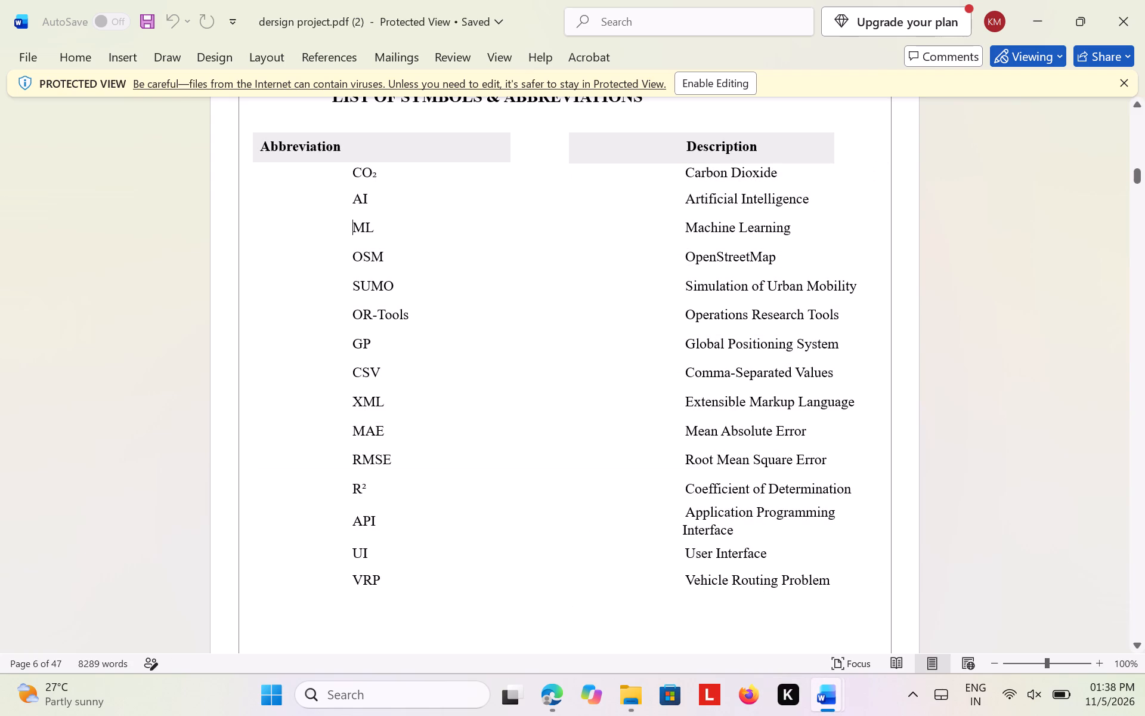
Capture a screen snip of the abbreviations list from the Abbreviation and Description header row down to the VRP row.
key("shift+super+s")
left_click_drag(223, 106, 870, 582)
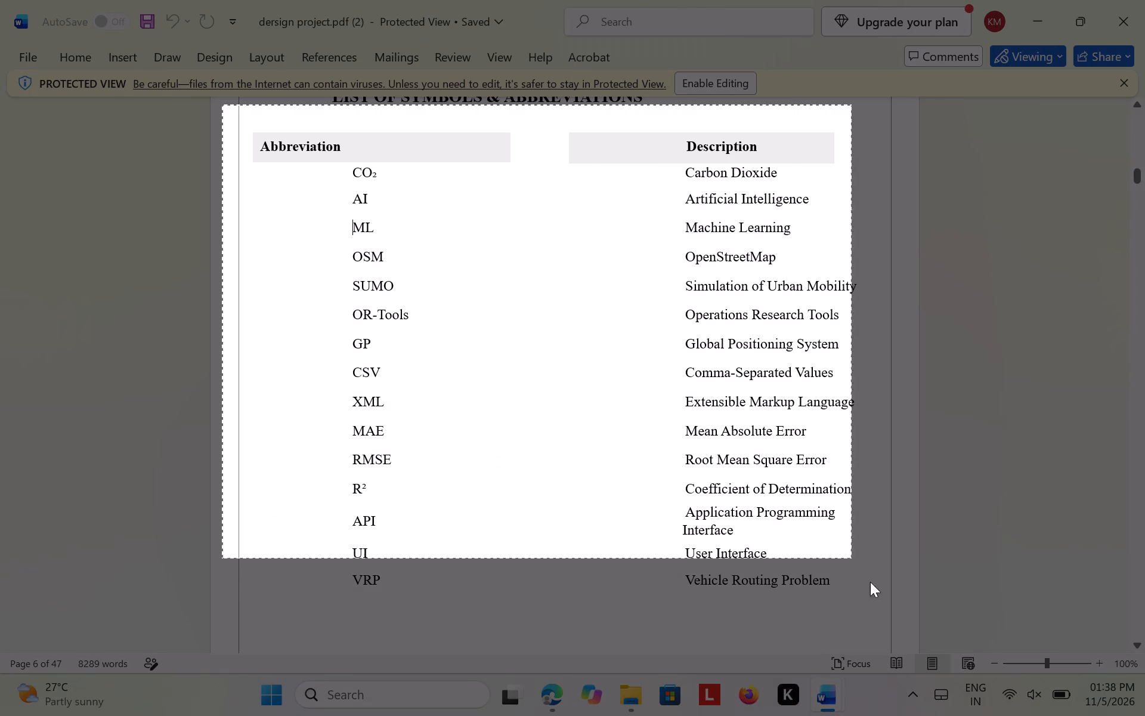
left_click_drag(870, 582, 920, 624)
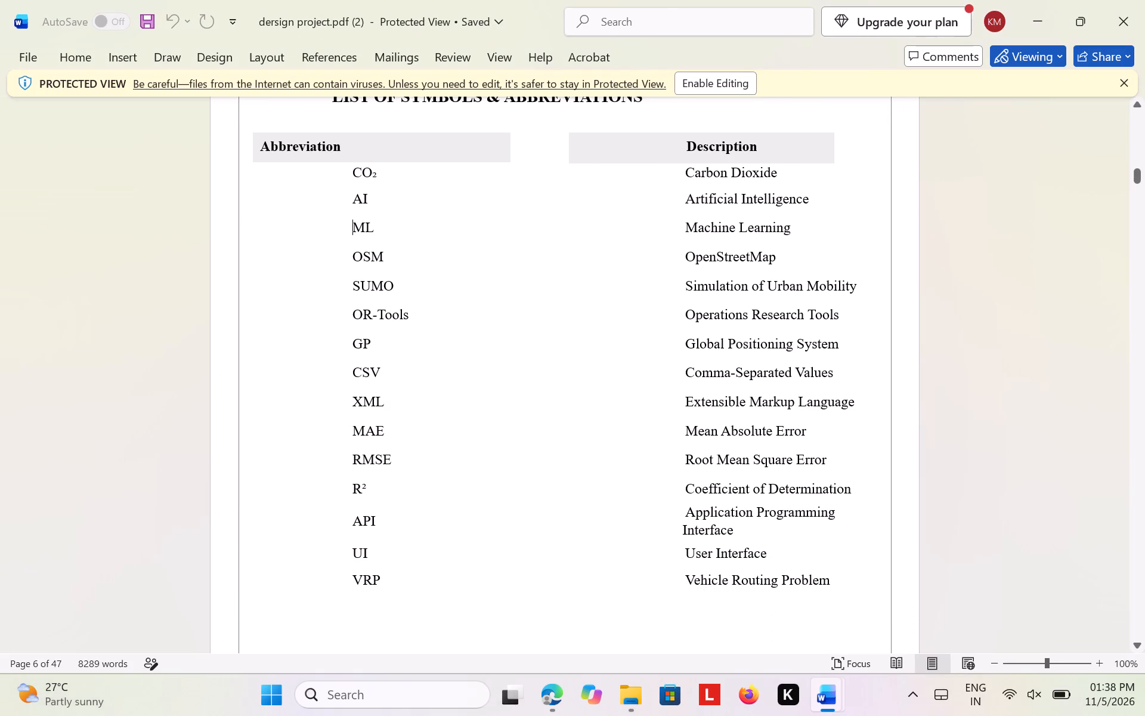
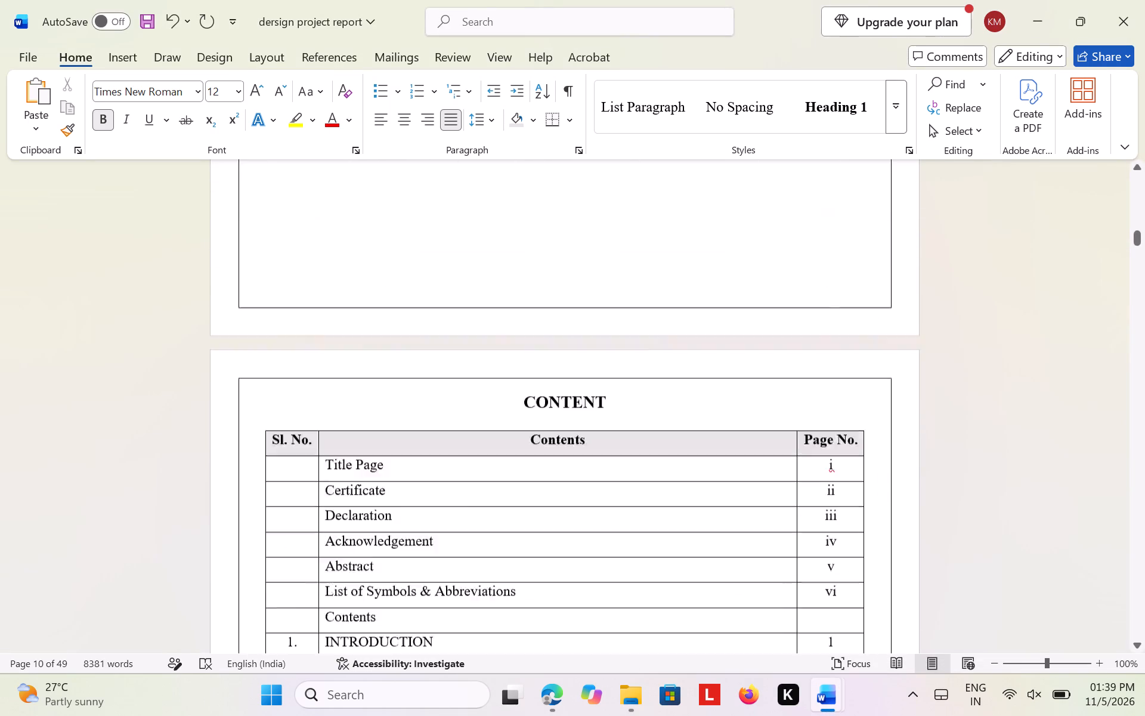
scroll(679, 411, "up", 3)
left_click_drag(643, 540, 371, 132)
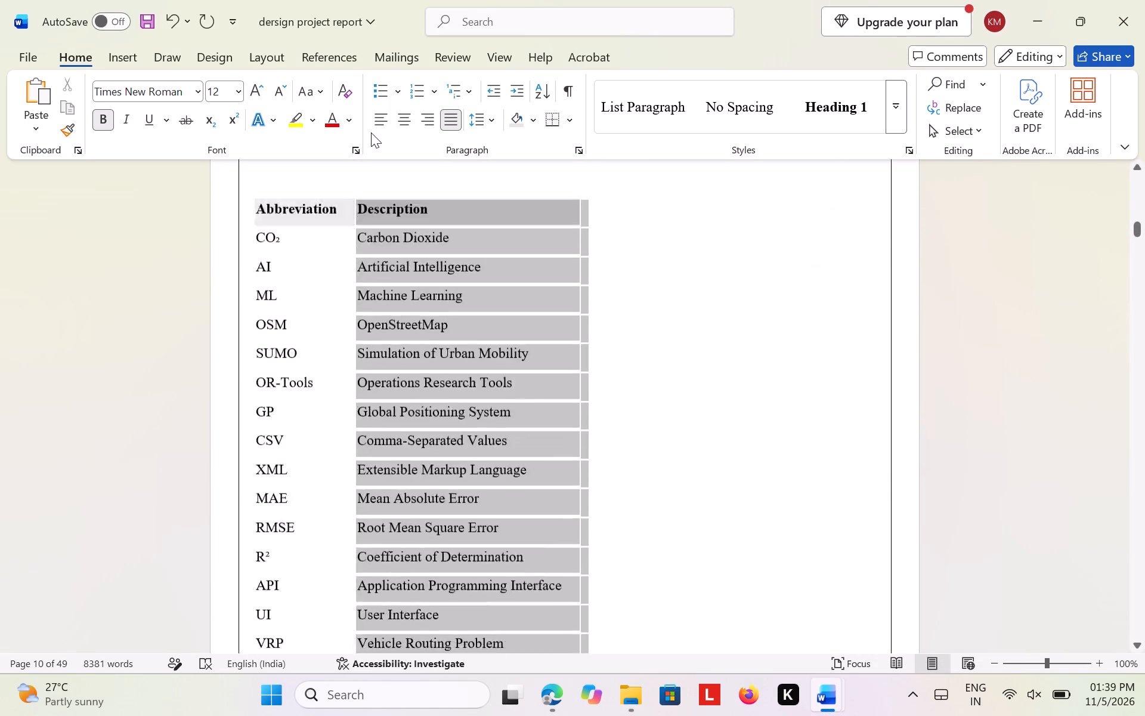
left_click_drag(371, 132, 339, 405)
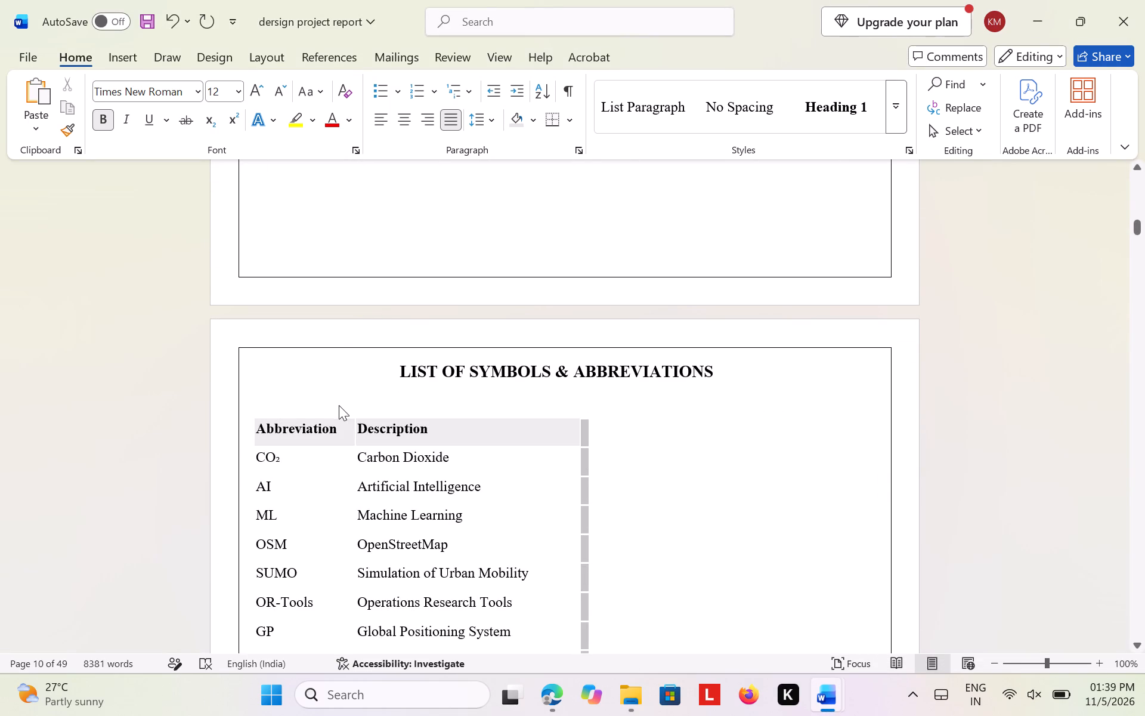
left_click_drag(339, 405, 252, 425)
key("ctrl+v")
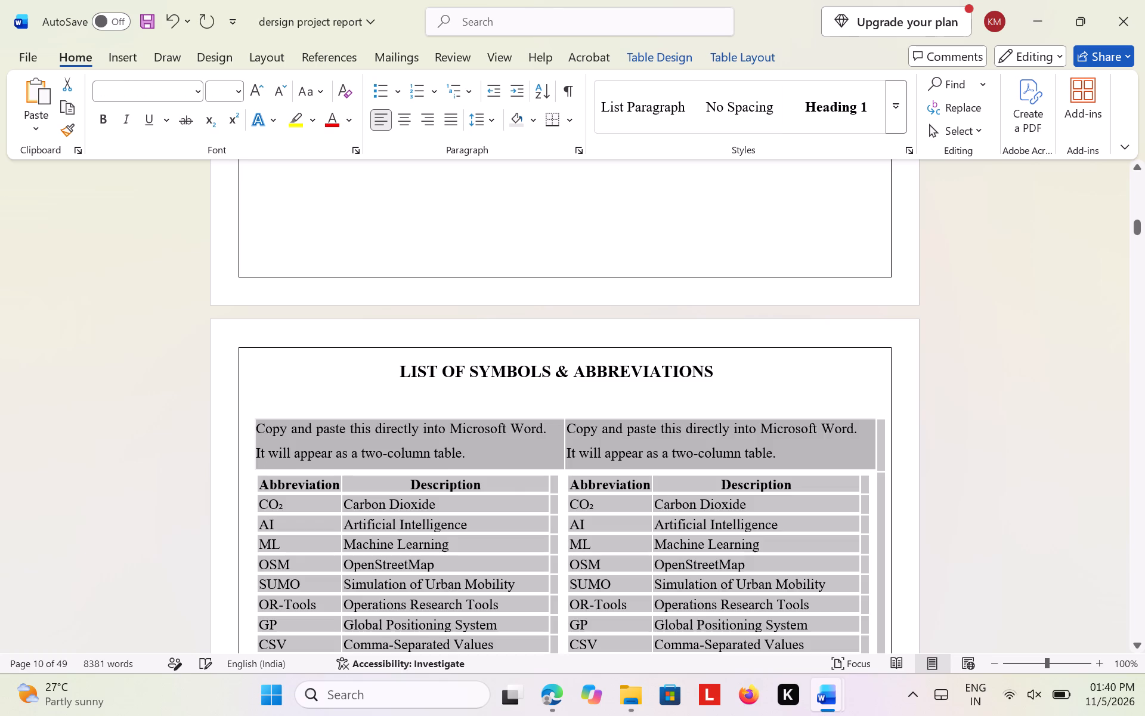
Delete one of the two duplicate columns of pasted content under LIST OF SYMBOLS & ABBREVIATIONS.
scroll(446, 458, "down", 2)
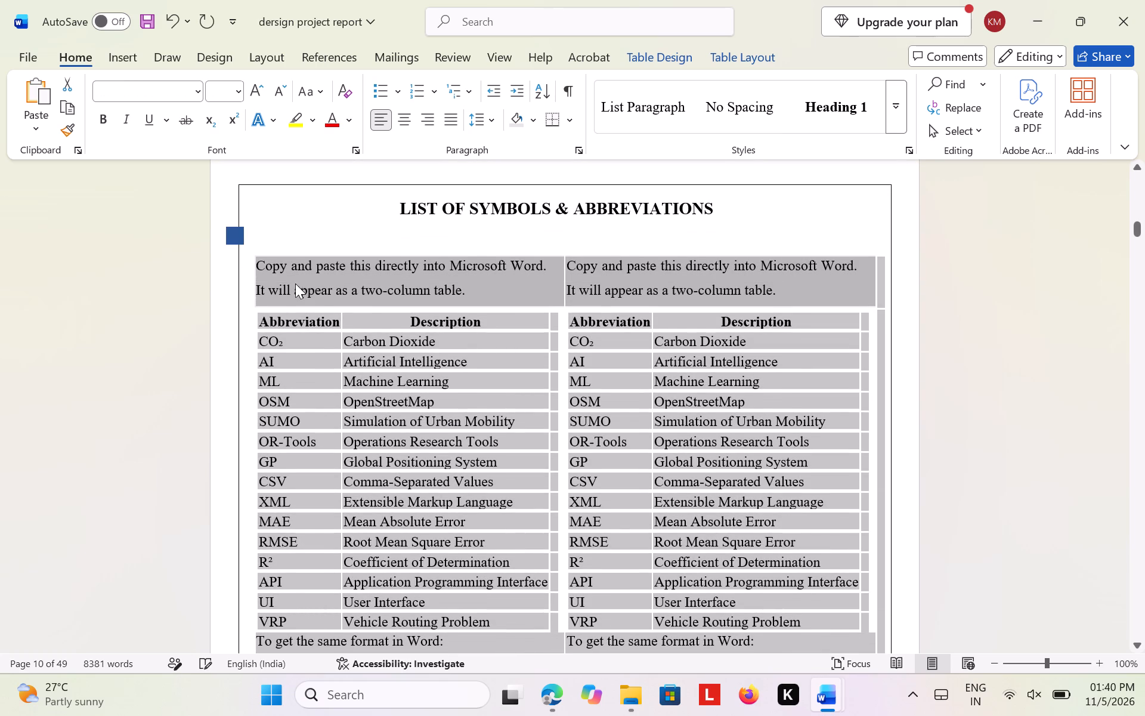
left_click(596, 343)
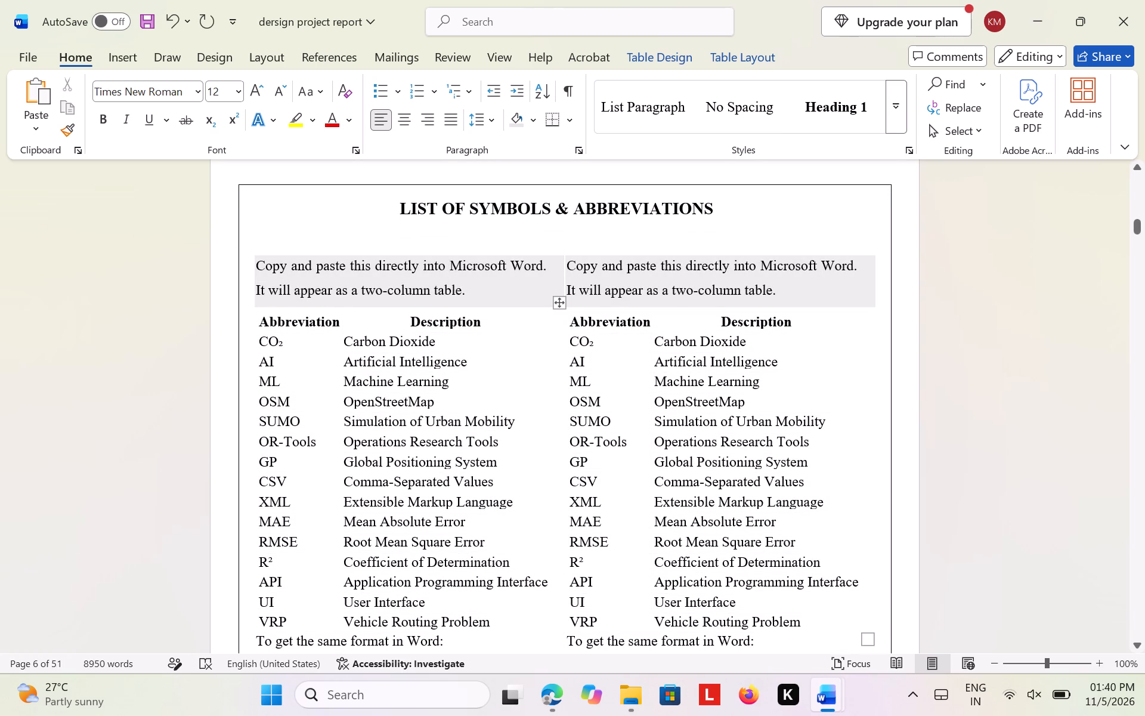
left_click_drag(259, 258, 538, 282)
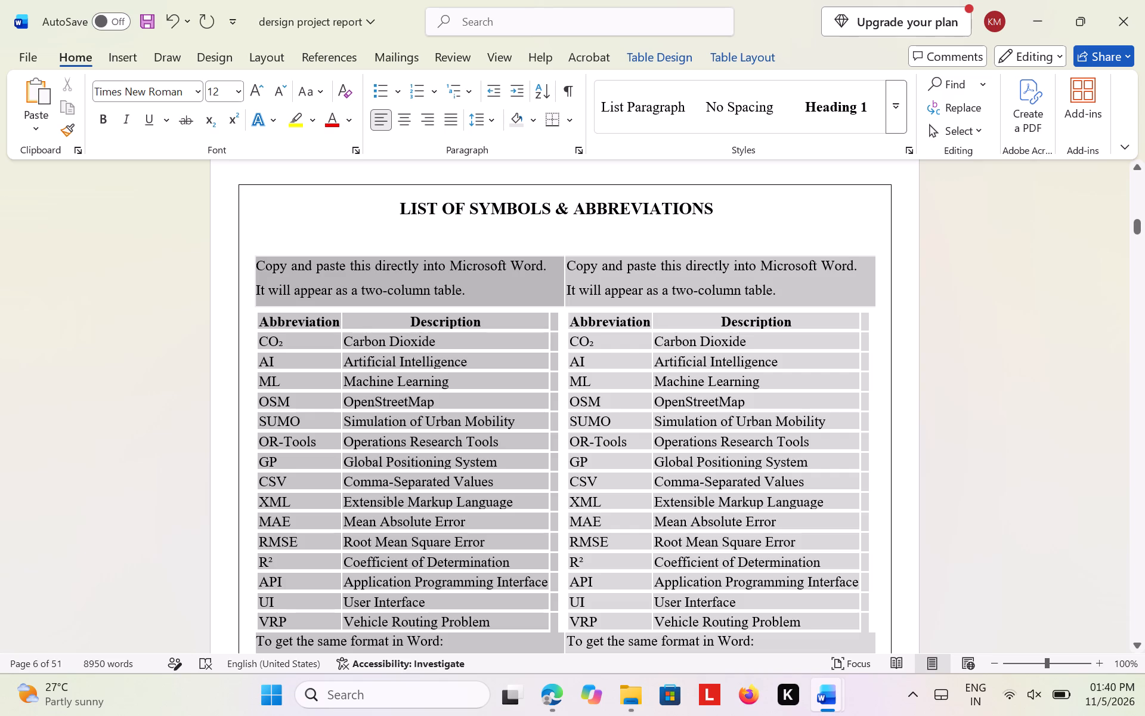
left_click_drag(538, 282, 537, 282)
key("BackSpace")
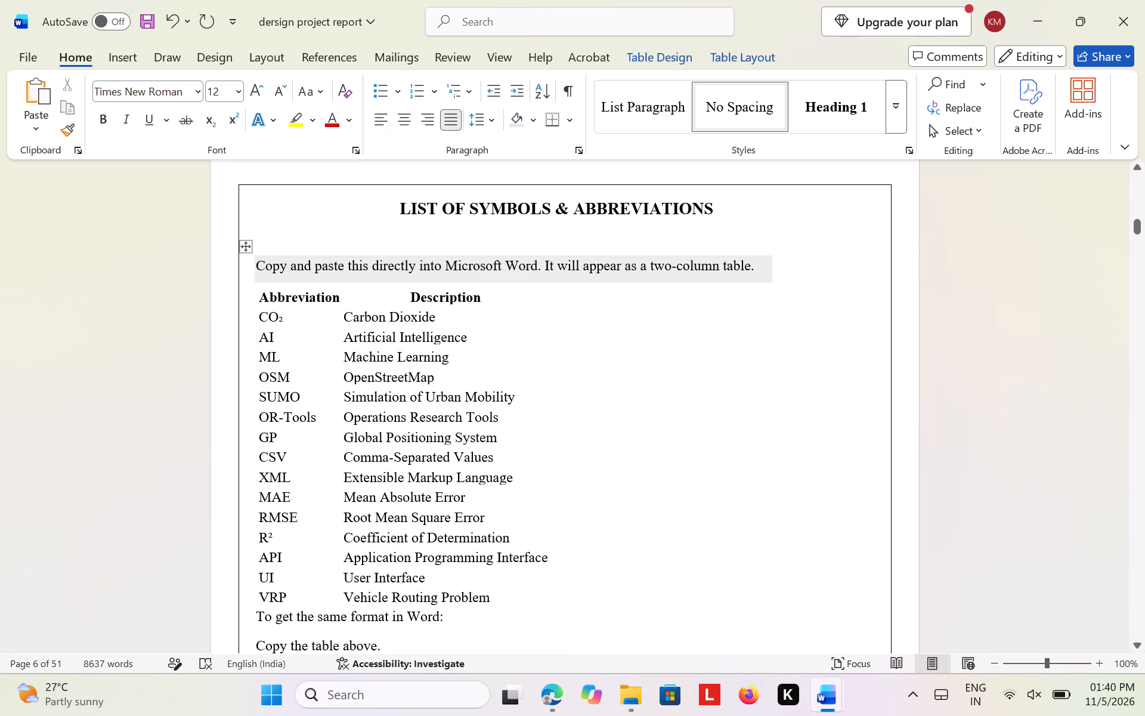
Delete the sentences "Copy and paste this directly into Microsoft Word. It will appear as a two-column table." above the first abbreviations table.
left_click_drag(799, 264, 395, 254)
key("BackSpace")
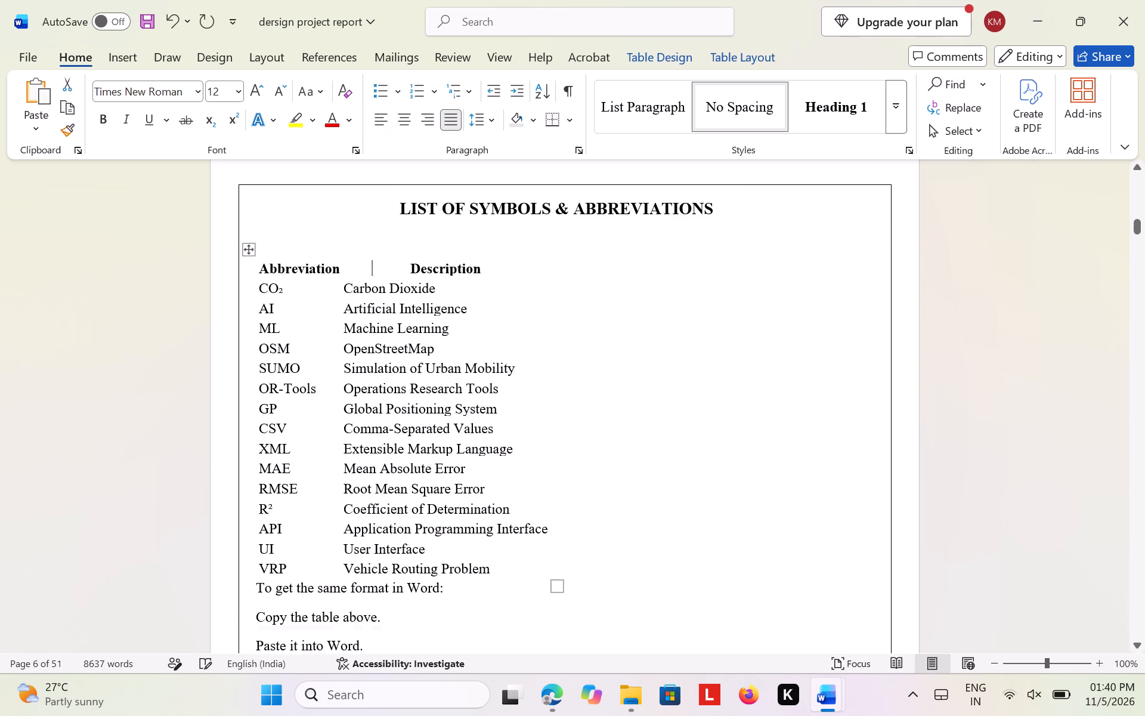
scroll(395, 254, "down", 1)
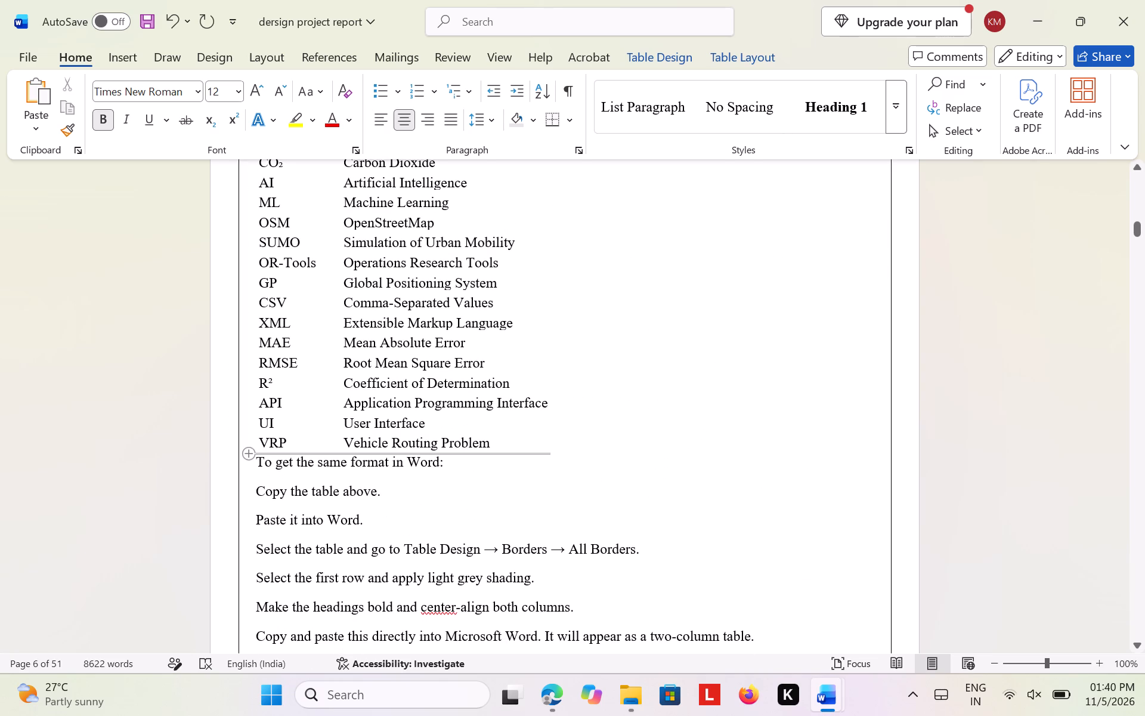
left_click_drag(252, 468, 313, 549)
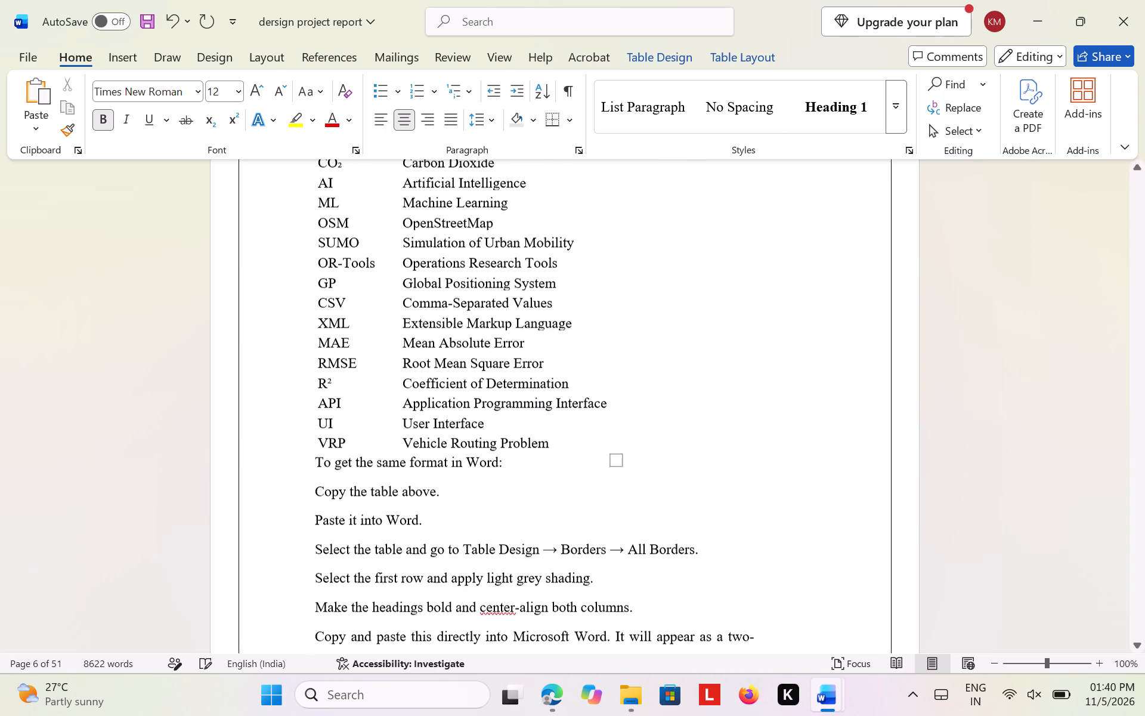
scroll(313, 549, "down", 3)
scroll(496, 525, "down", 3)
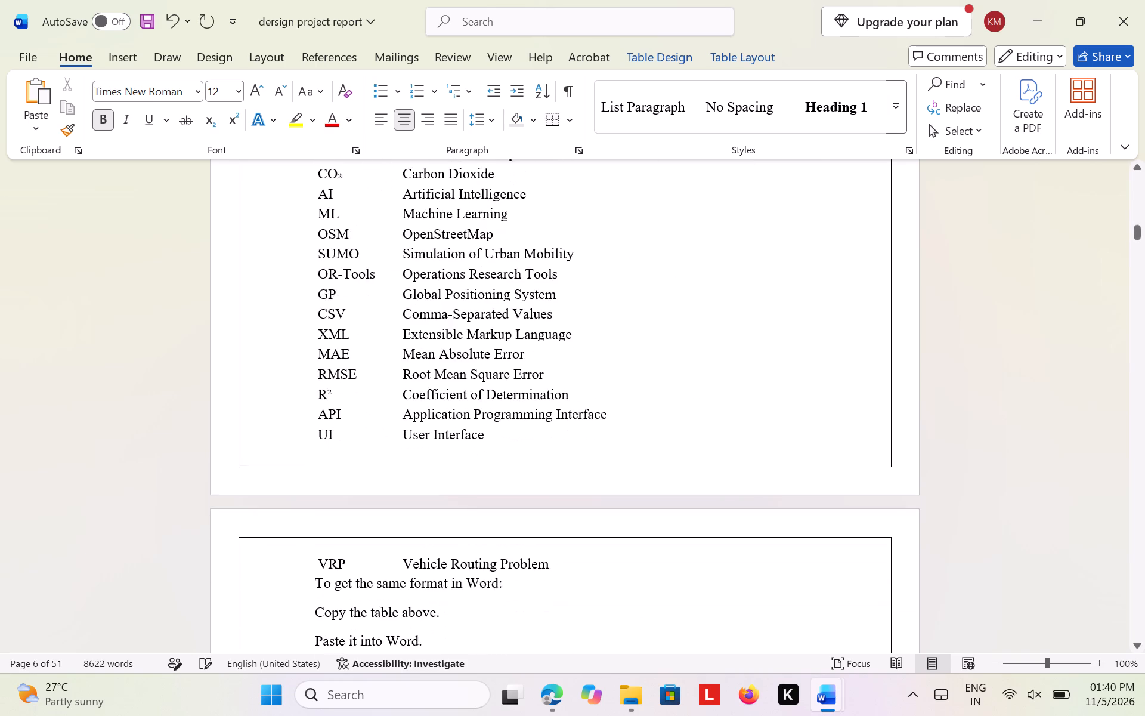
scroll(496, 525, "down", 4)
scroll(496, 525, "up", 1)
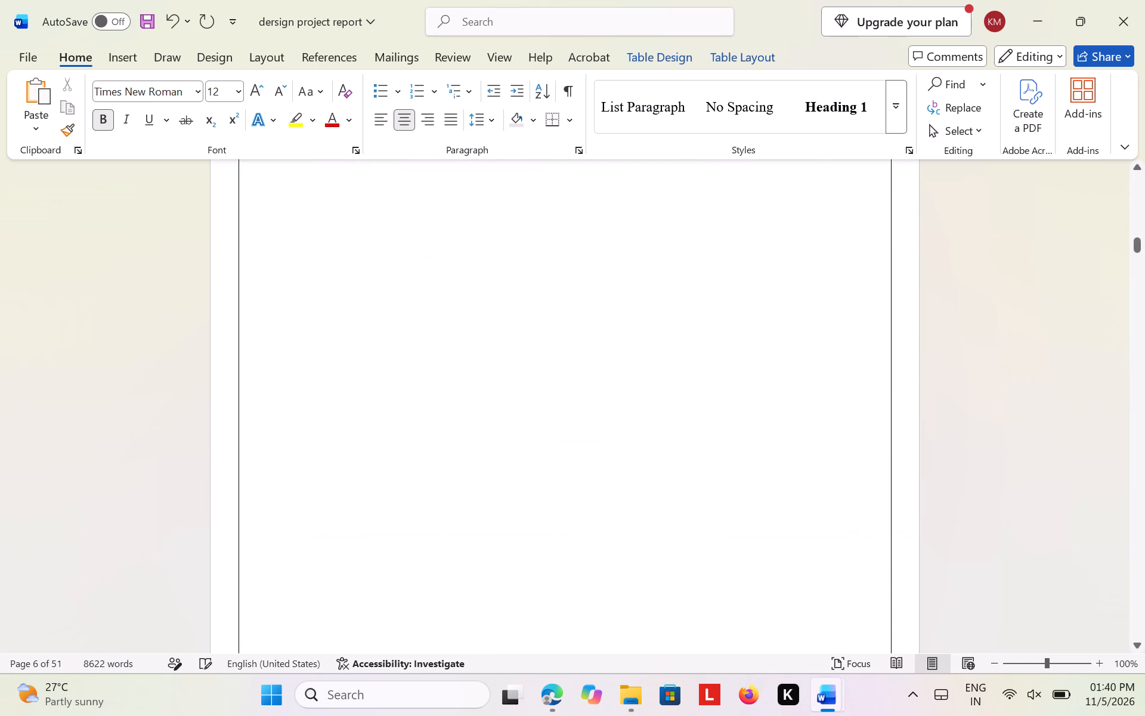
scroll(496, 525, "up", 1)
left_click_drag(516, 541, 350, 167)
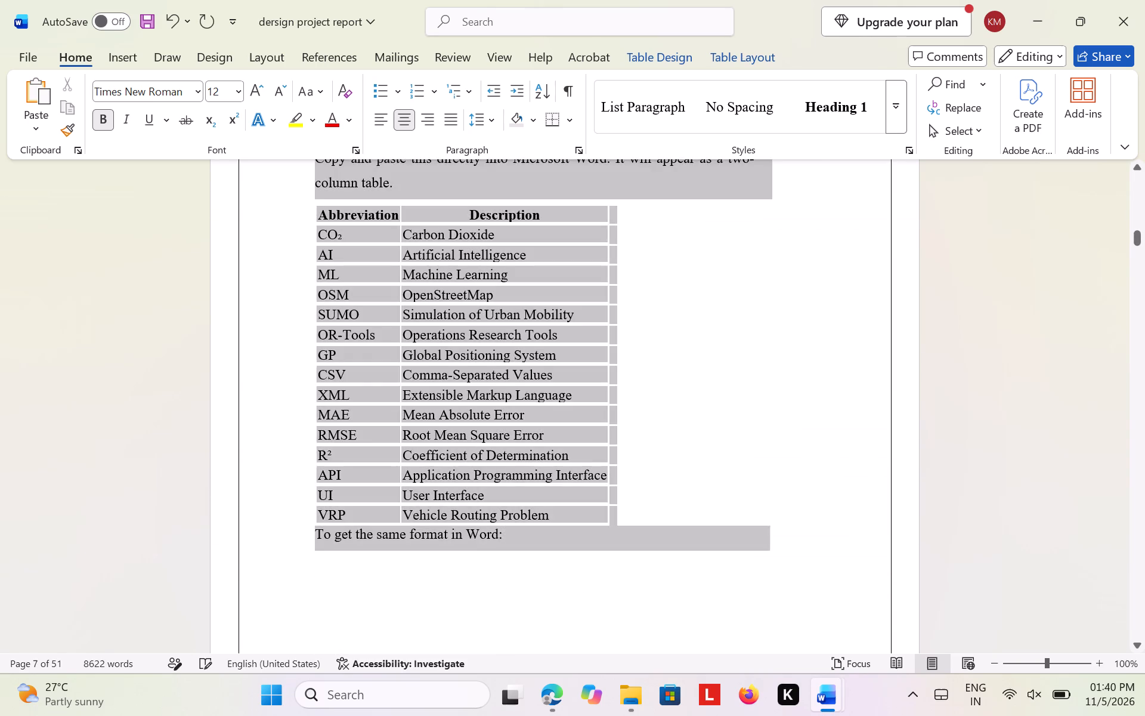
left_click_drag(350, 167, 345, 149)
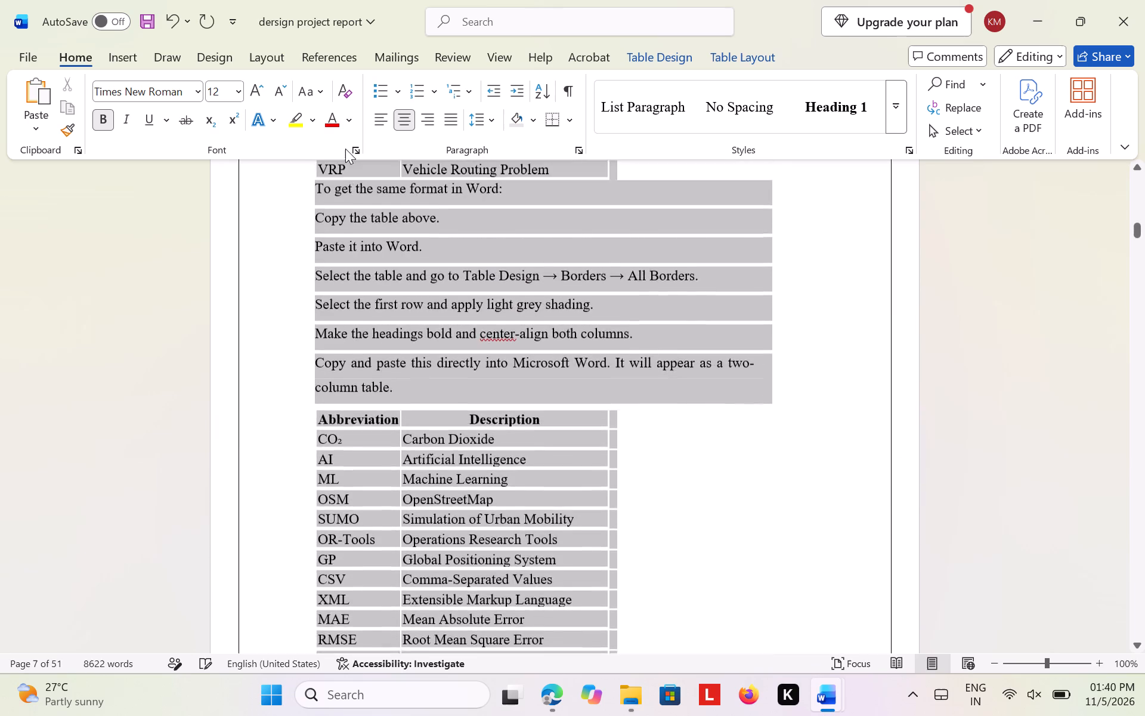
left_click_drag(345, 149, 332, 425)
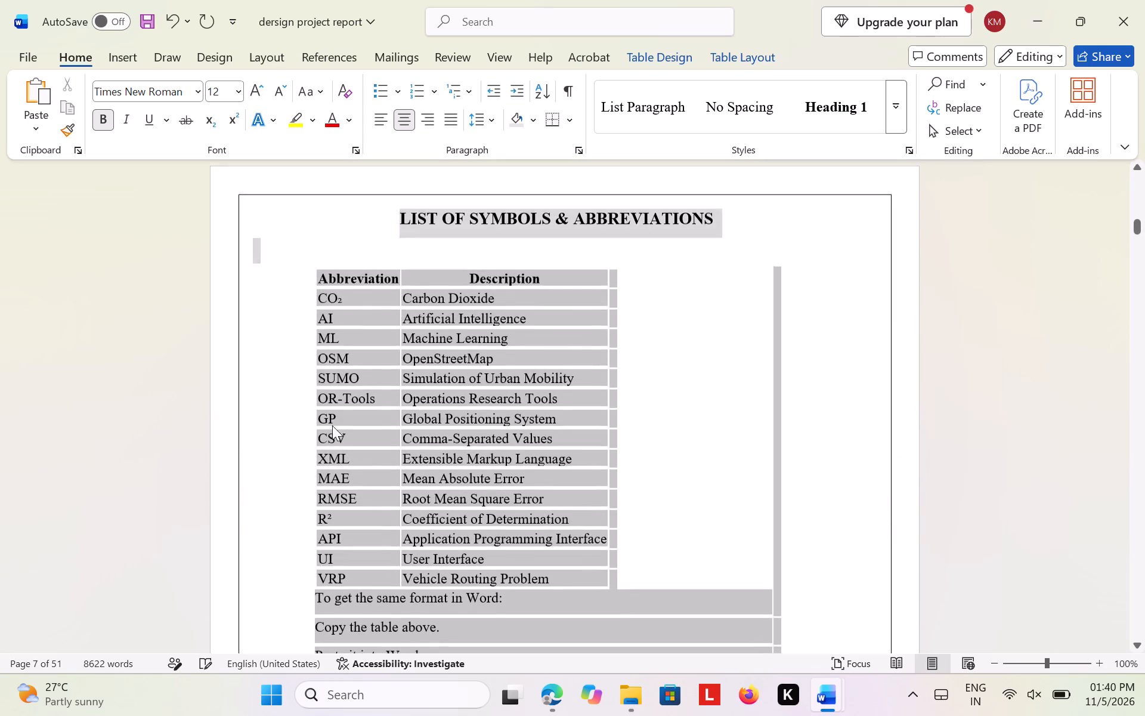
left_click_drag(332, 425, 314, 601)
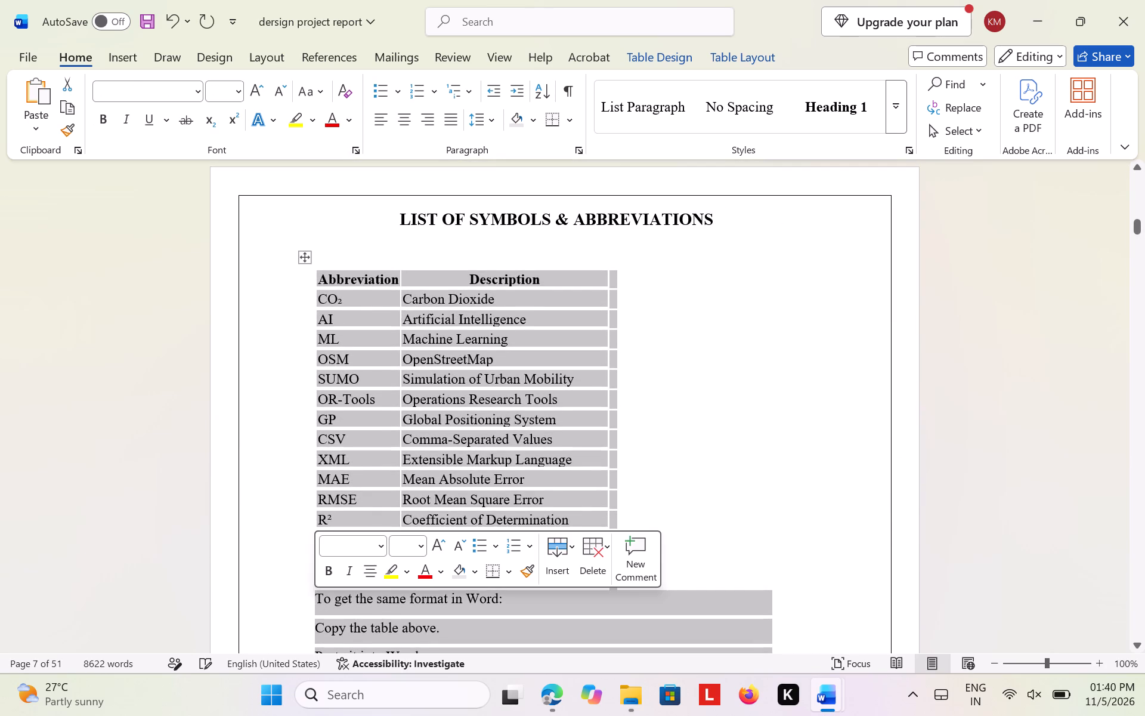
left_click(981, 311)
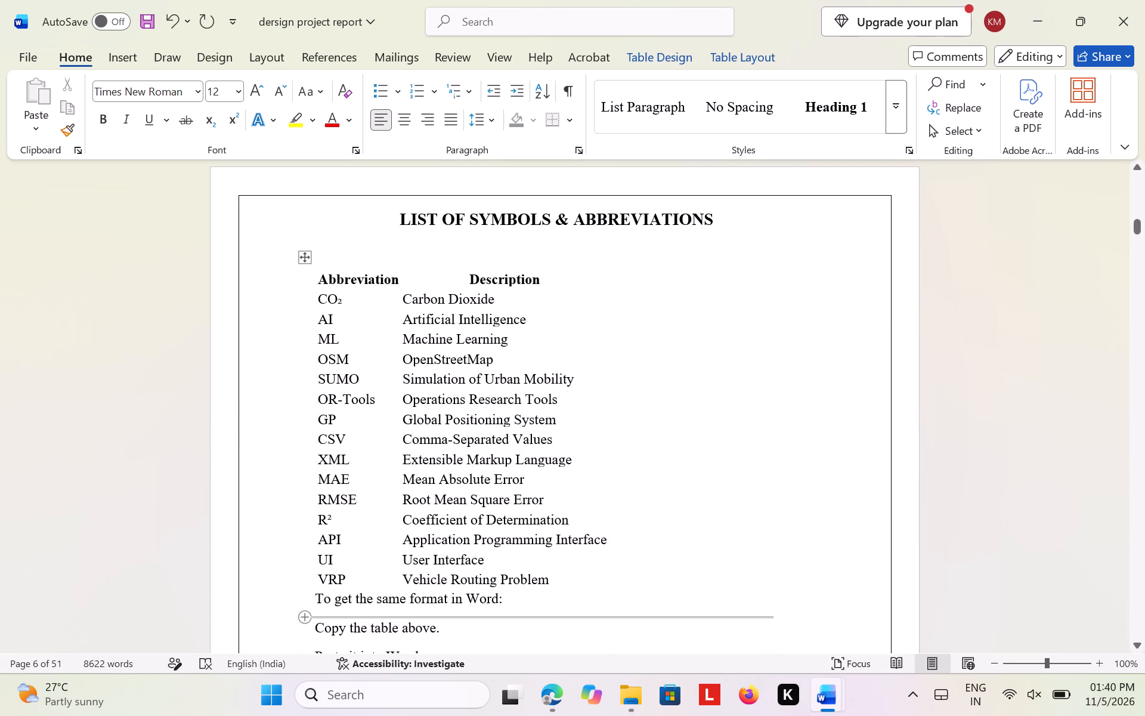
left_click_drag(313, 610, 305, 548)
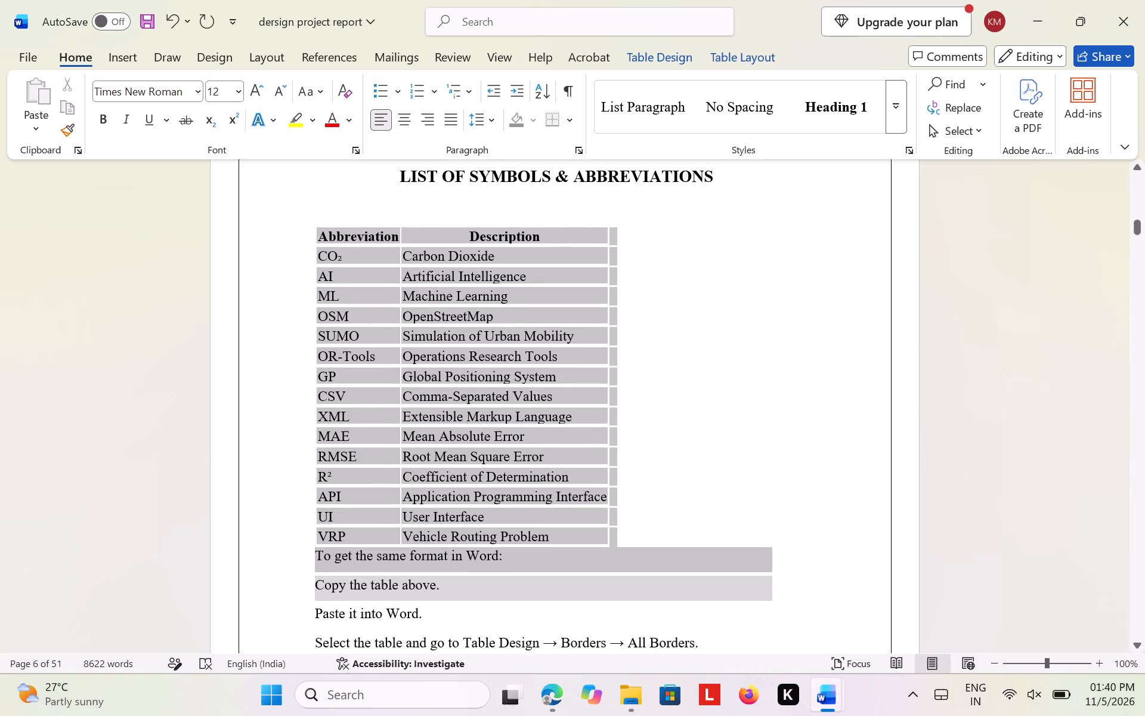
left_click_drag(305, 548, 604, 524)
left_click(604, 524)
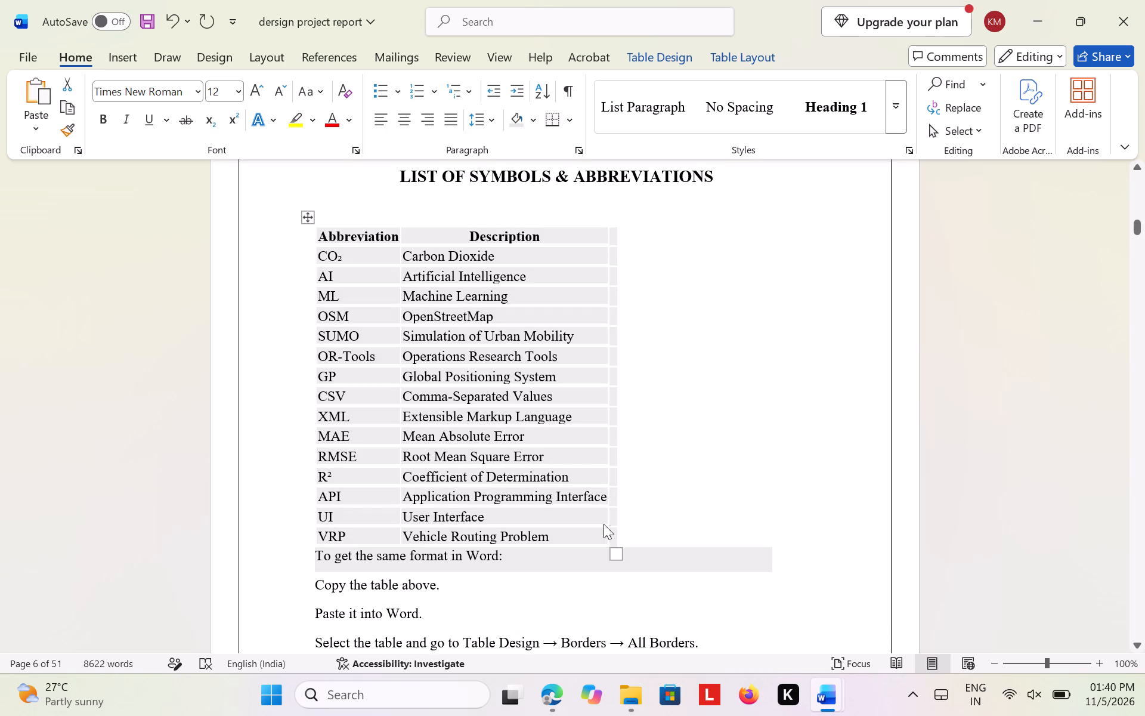
Replace all the pasted content under LIST OF SYMBOLS & ABBREVIATIONS with a copy of only the first Abbreviation/Description table.
left_click_drag(628, 537, 336, 239)
key("ctrl+c")
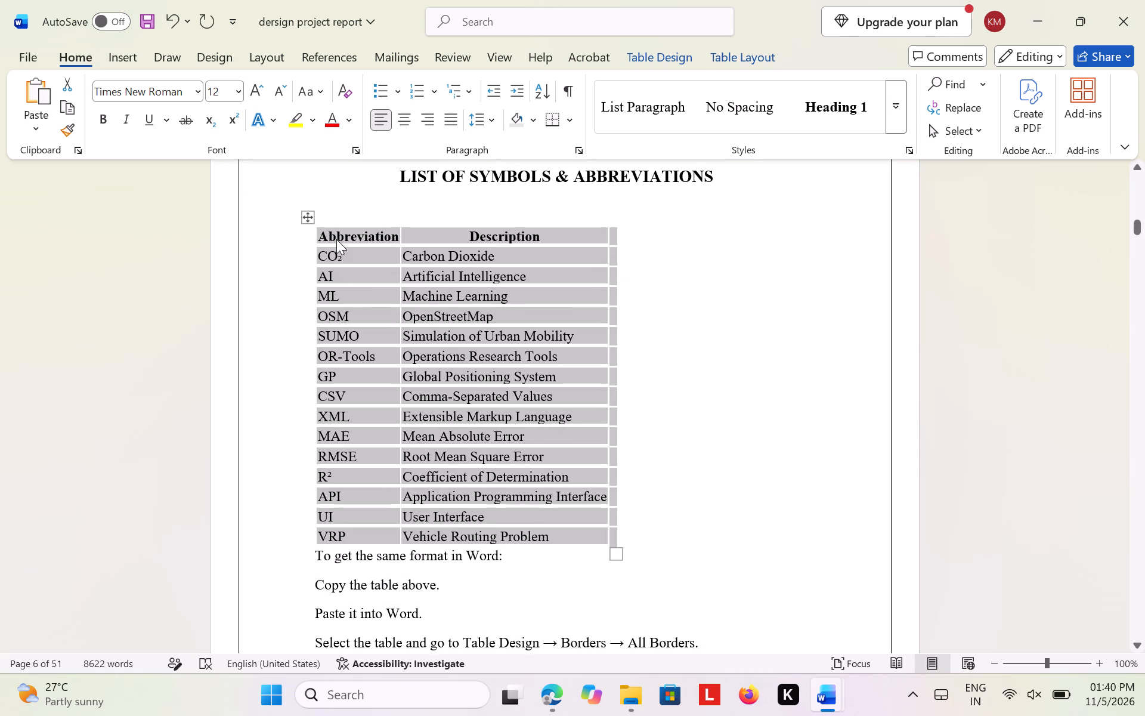
left_click(336, 239)
left_click_drag(308, 224, 547, 516)
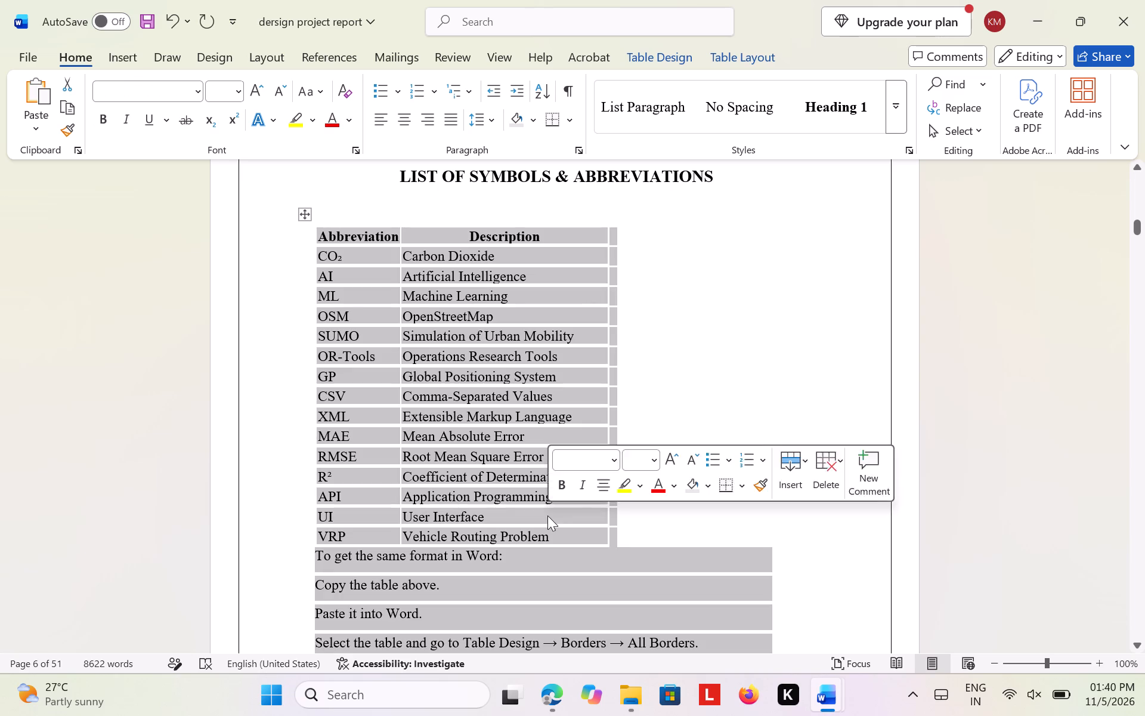
key("BackSpace")
key("ctrl+v")
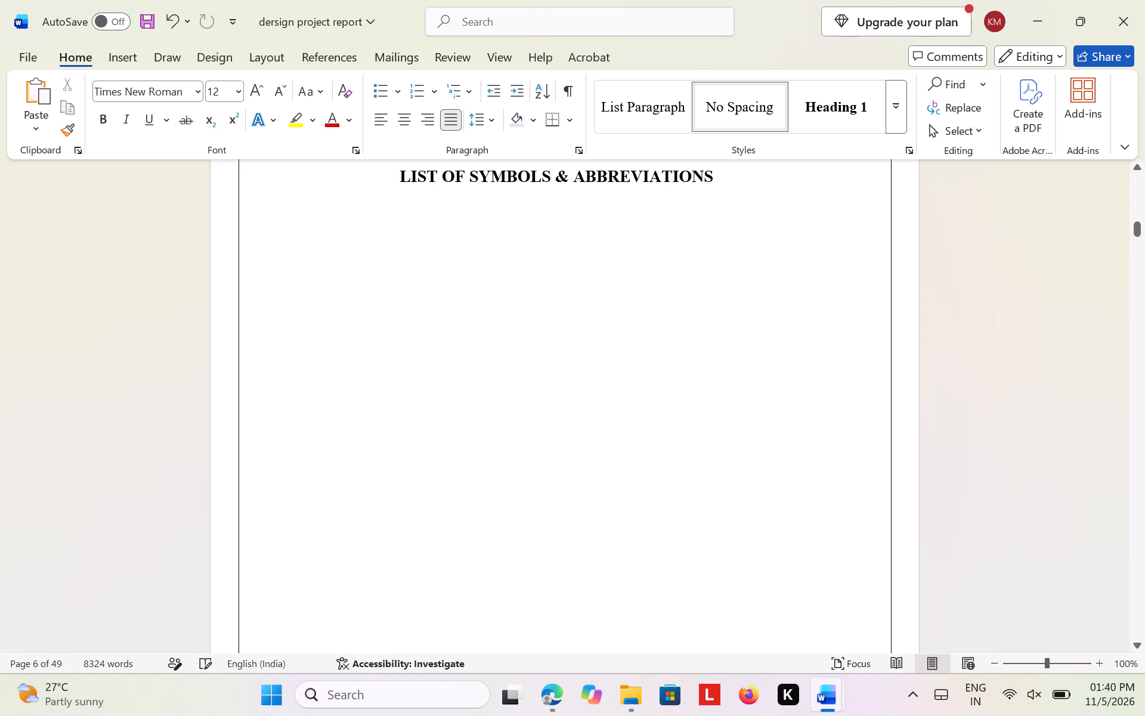
left_click(457, 366)
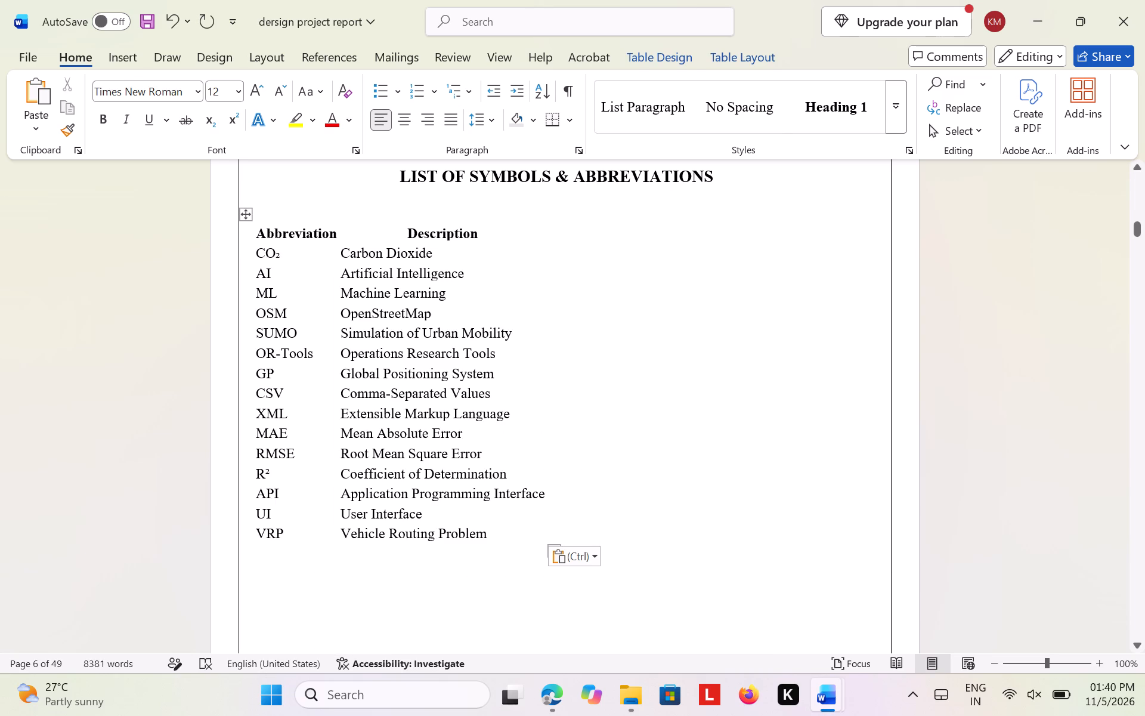
Widen the Abbreviation and Description columns of the table so each description fits on one line.
left_click(338, 270)
left_click_drag(338, 270, 335, 272)
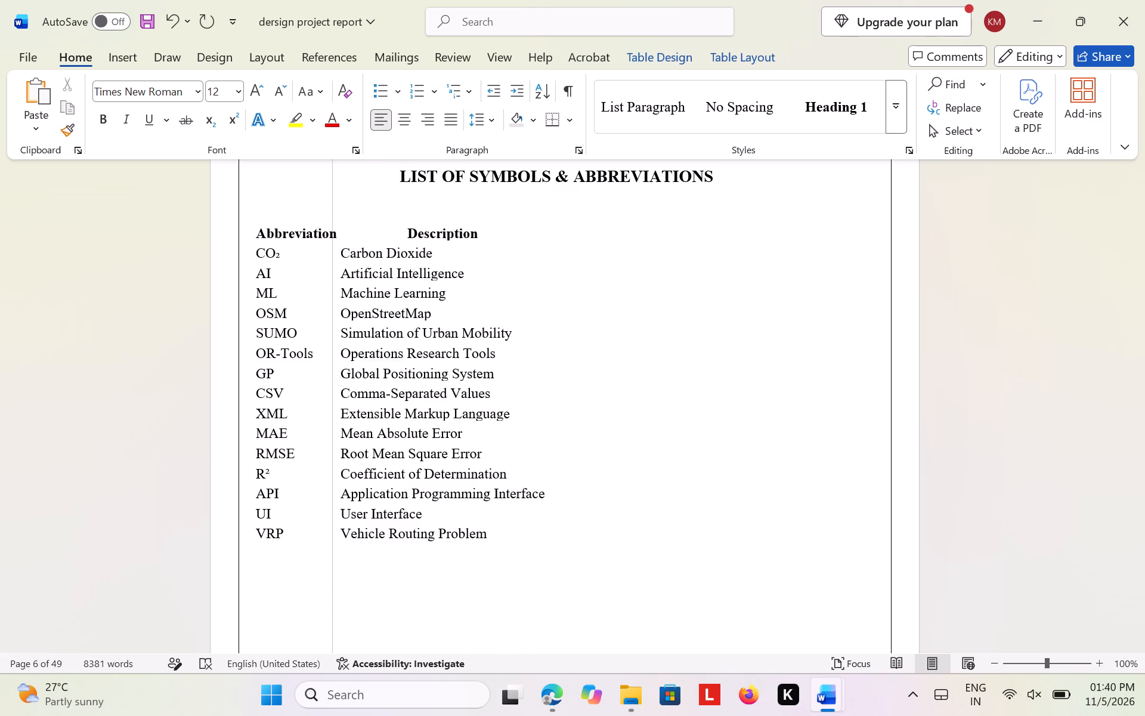
left_click_drag(335, 272, 321, 273)
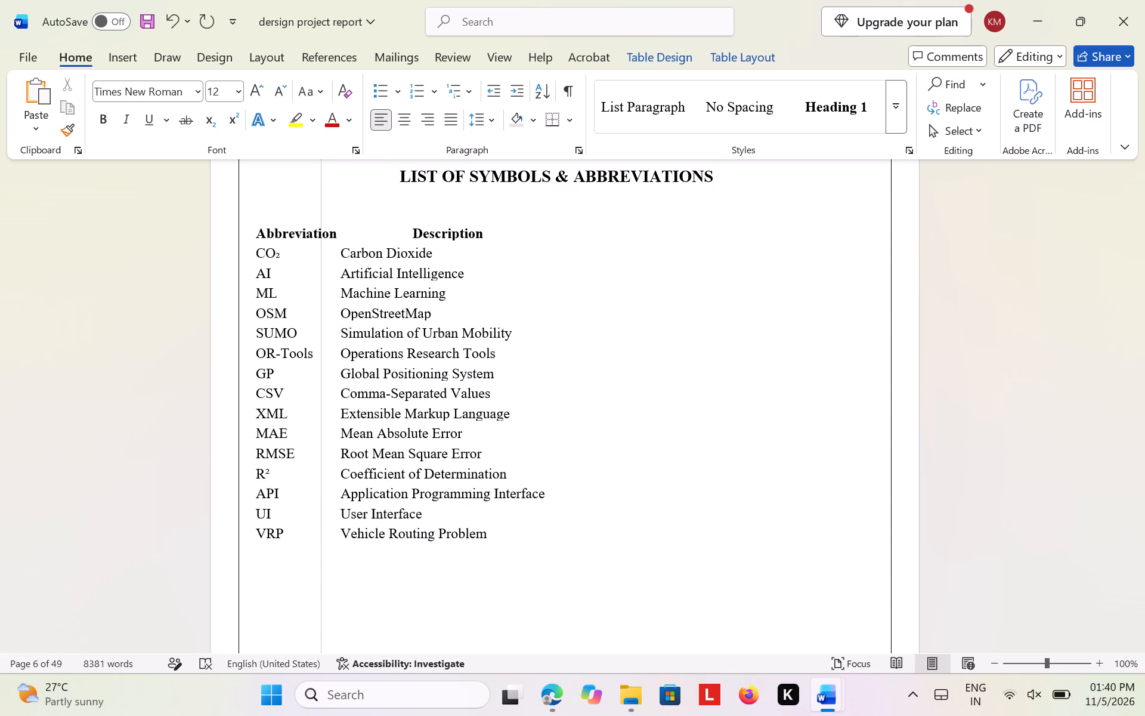
left_click_drag(321, 273, 414, 270)
left_click(590, 280)
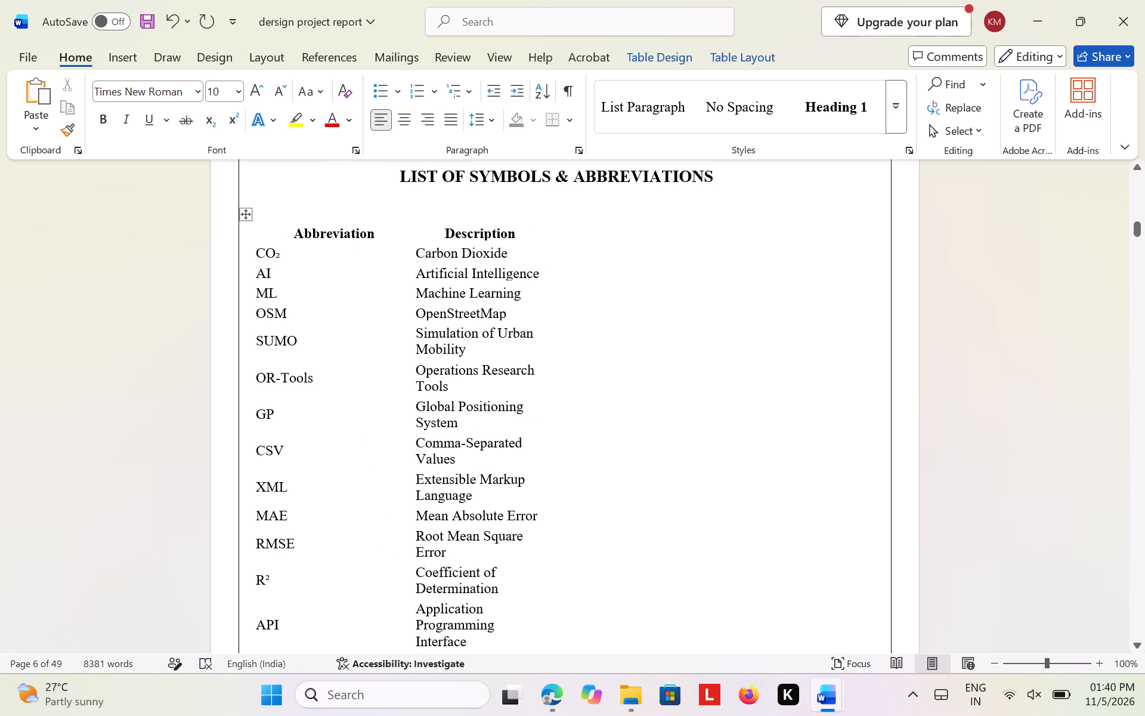
left_click_drag(546, 274, 703, 287)
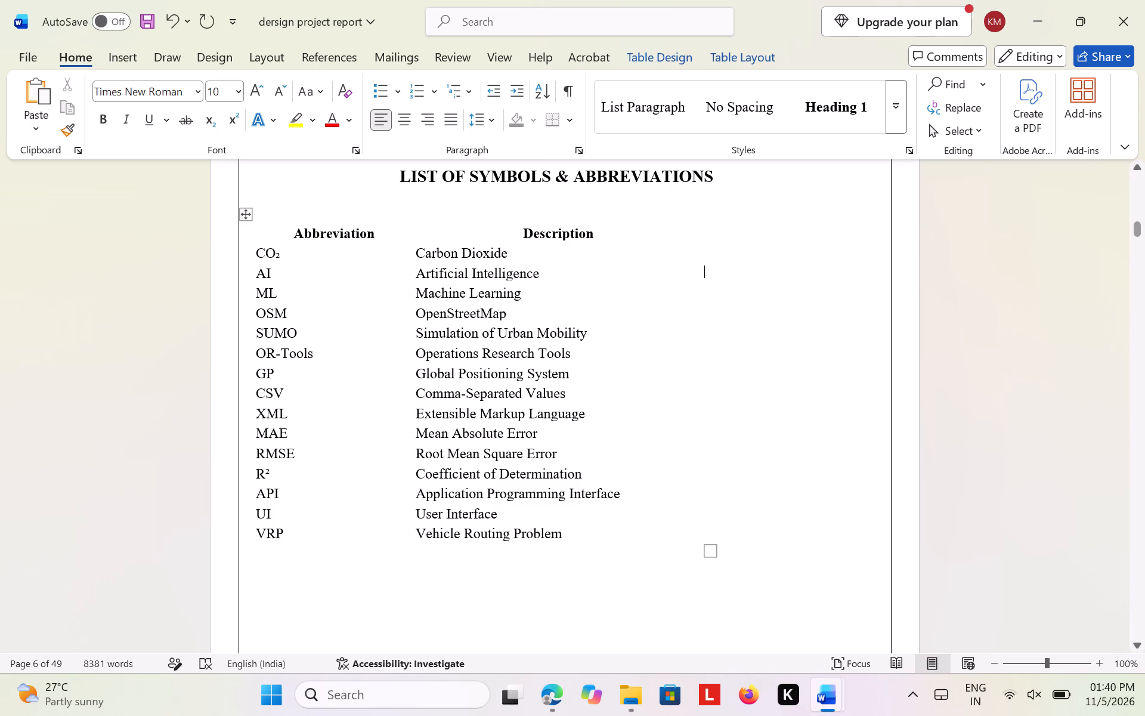
Left-align the text of the whole abbreviations table, including the header row.
left_click_drag(277, 235, 576, 306)
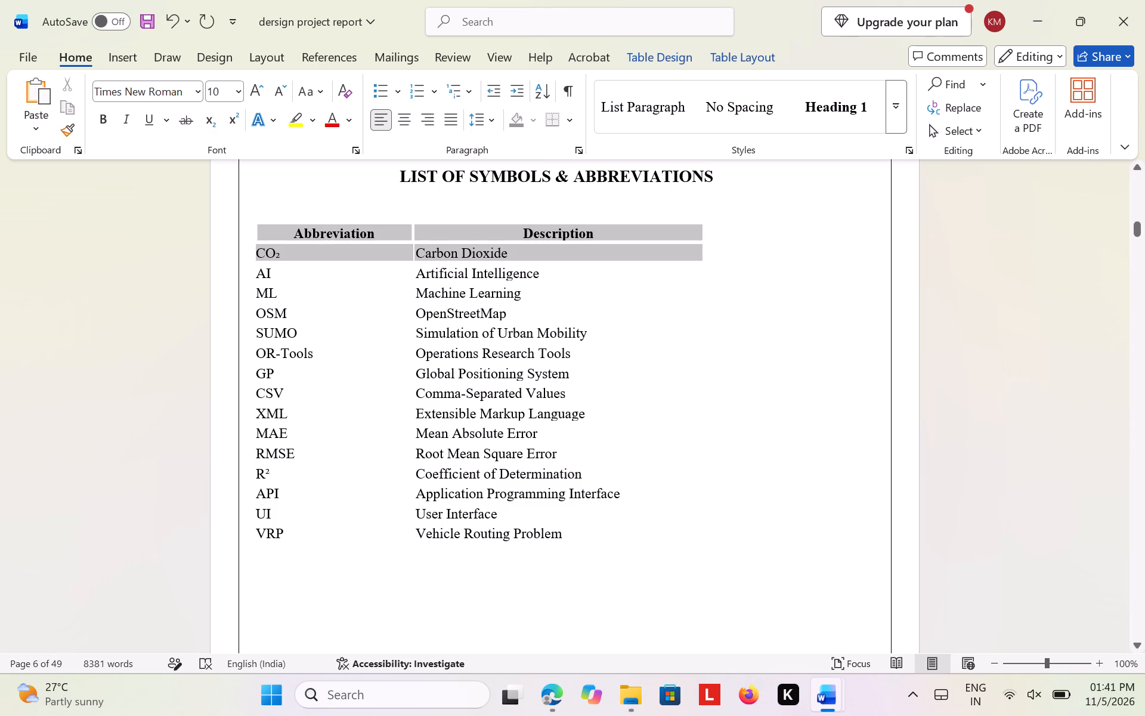
left_click_drag(576, 306, 621, 566)
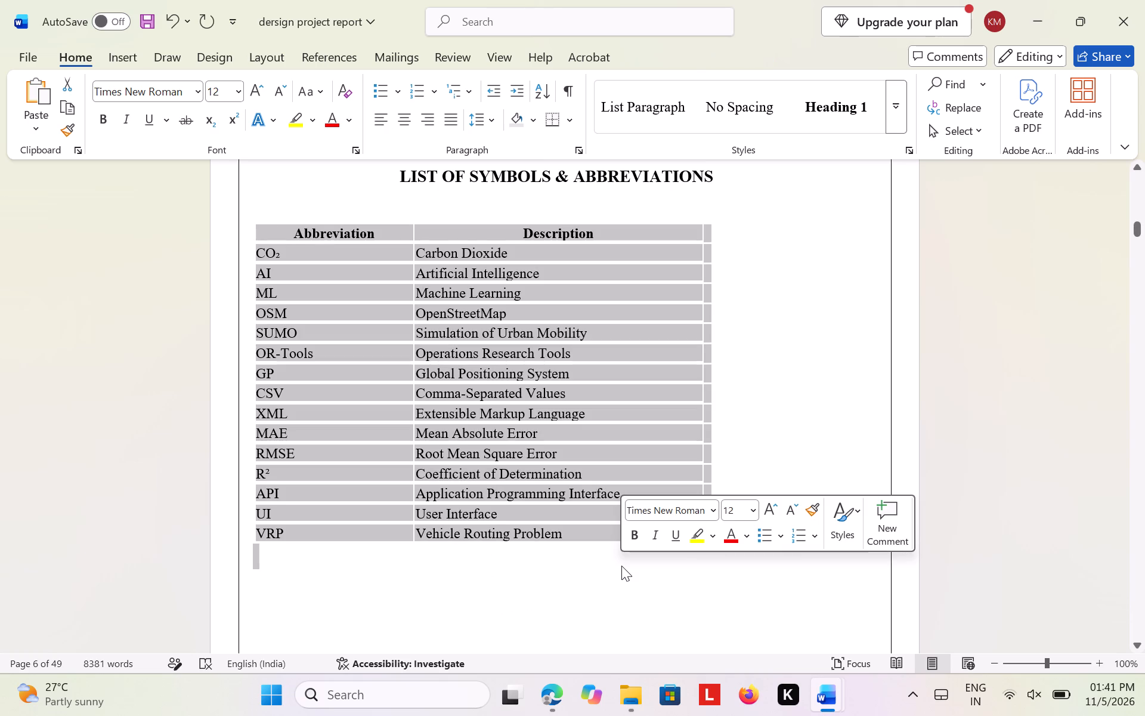
left_click(411, 123)
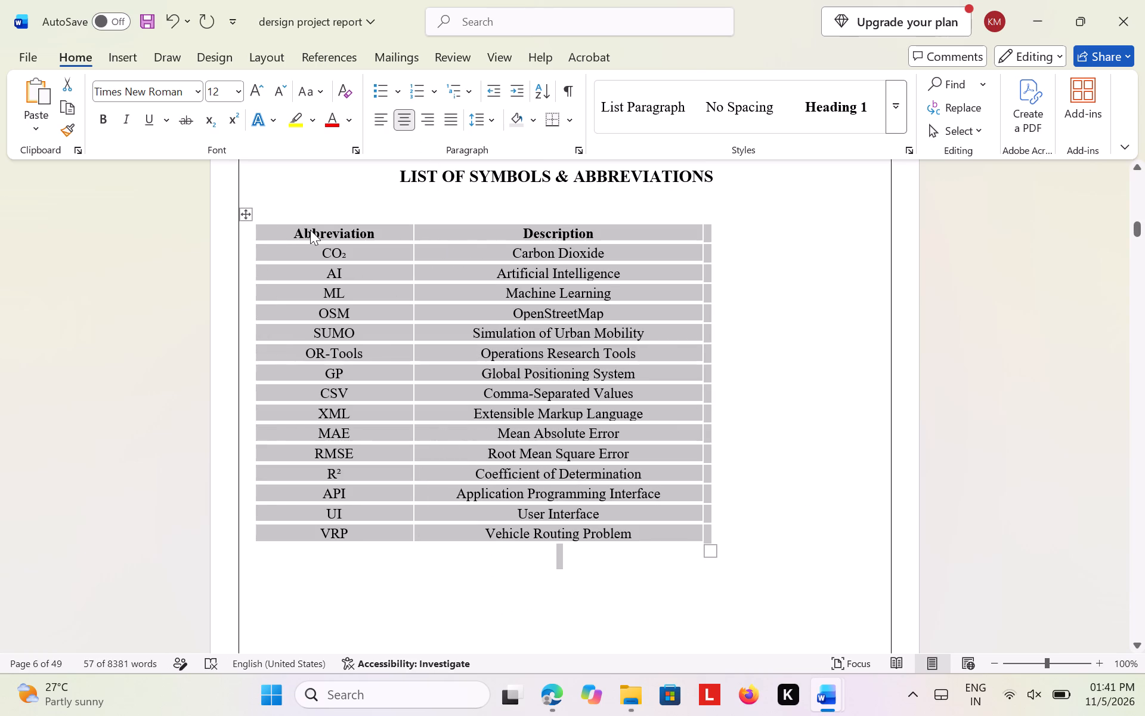
left_click(385, 124)
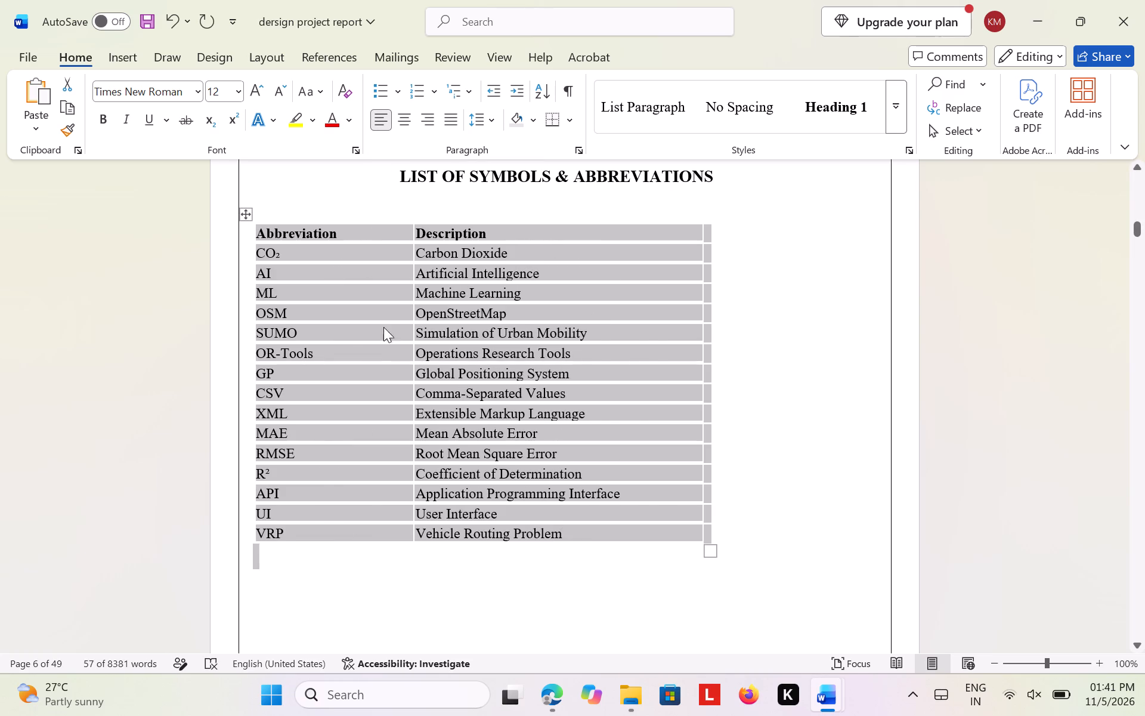
Apply light shading to the Abbreviation/Description header row of the table.
left_click(524, 230)
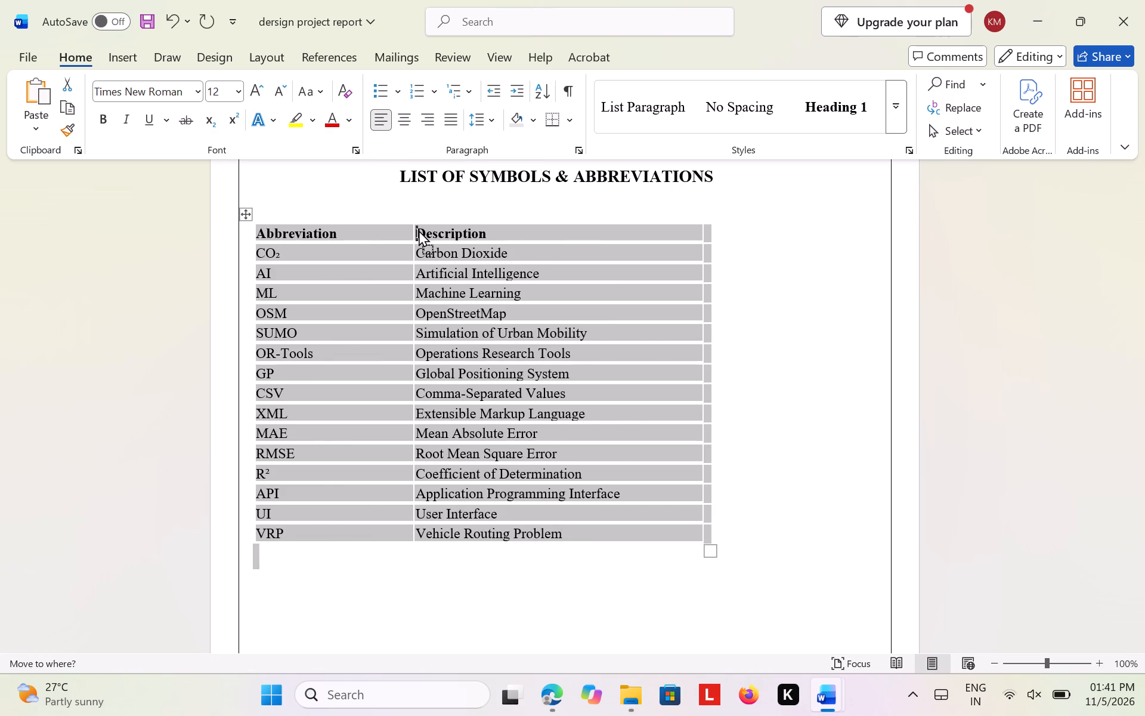
triple_click(521, 228)
double_click(521, 228)
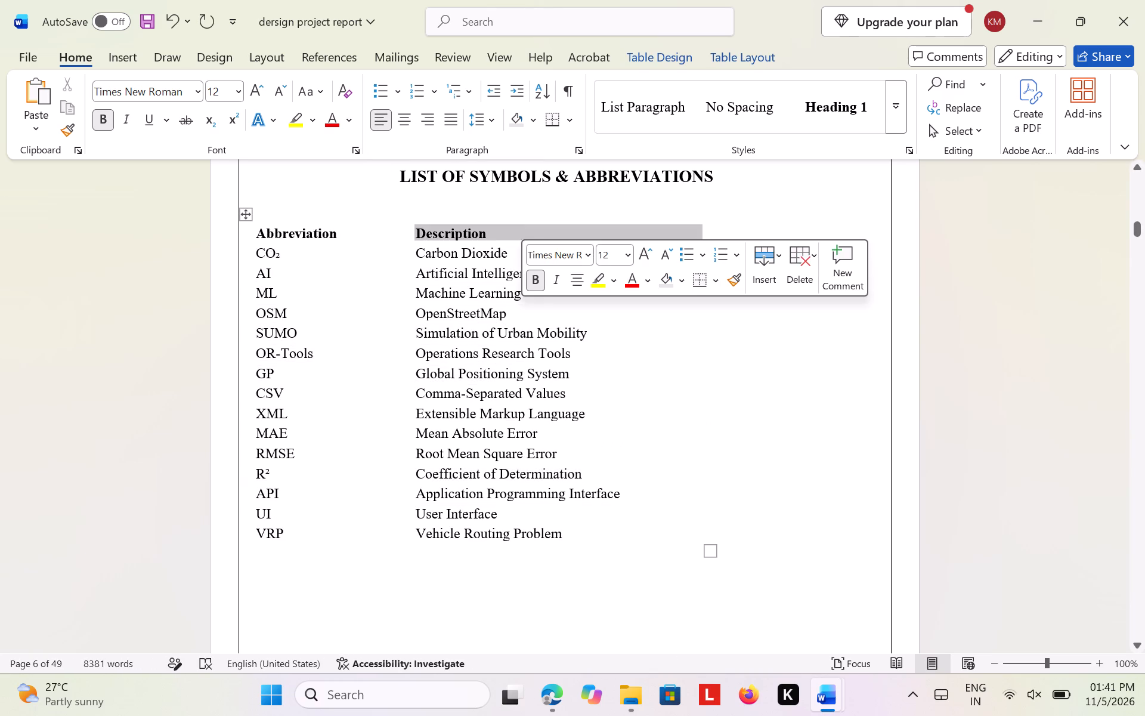
triple_click(521, 228)
left_click(521, 228)
left_click_drag(664, 236, 684, 229)
left_click_drag(684, 229, 256, 256)
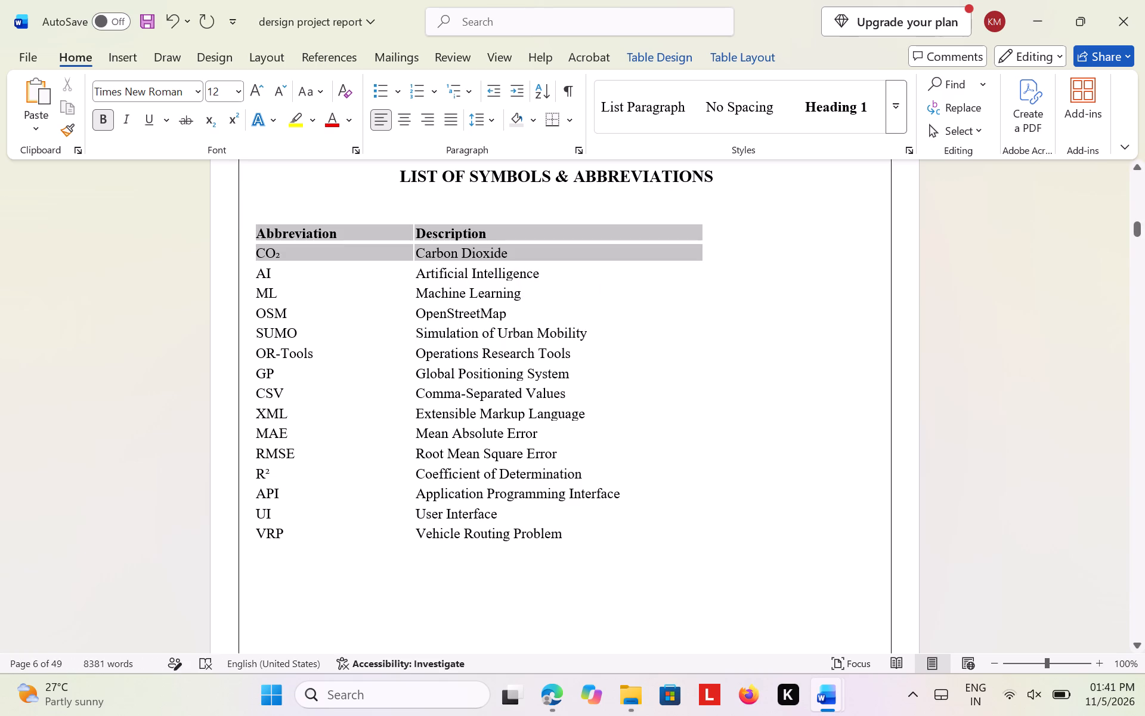
left_click_drag(256, 256, 244, 236)
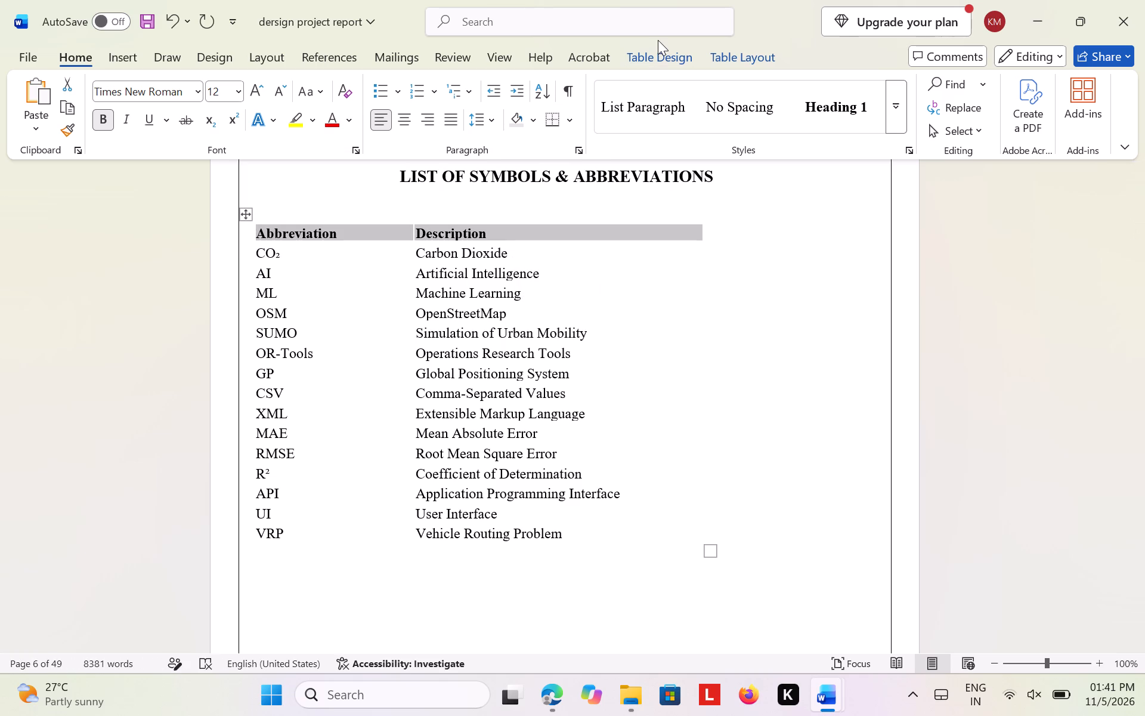
left_click(658, 40)
left_click(663, 55)
left_click(737, 95)
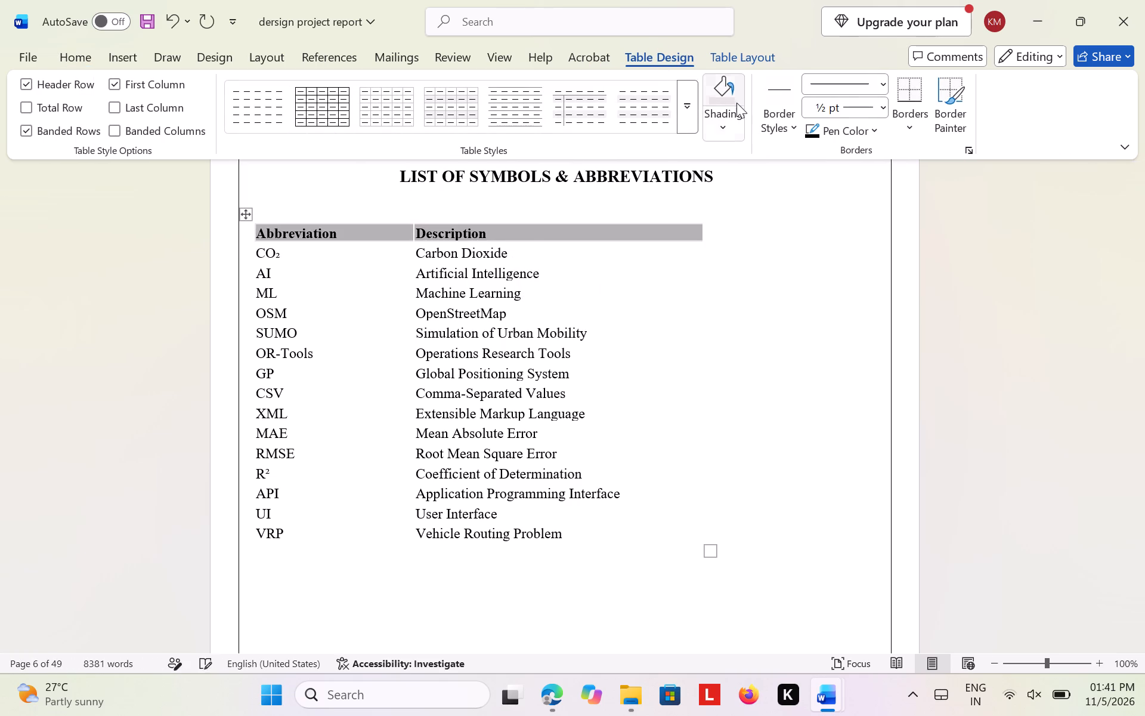
left_click(763, 287)
Shorten the supervisor's designation on the Certificate page to Assistant Professor, removing the Associate Professor and Professor alternatives.
scroll(763, 287, "down", 3)
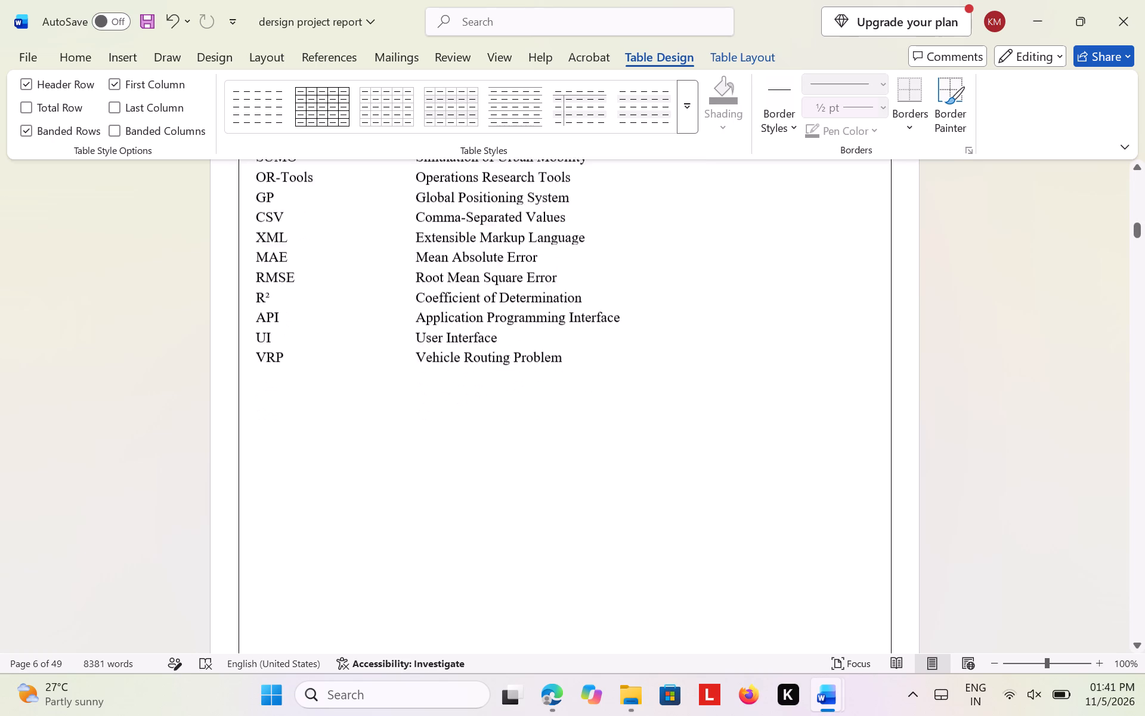
scroll(763, 287, "down", 6)
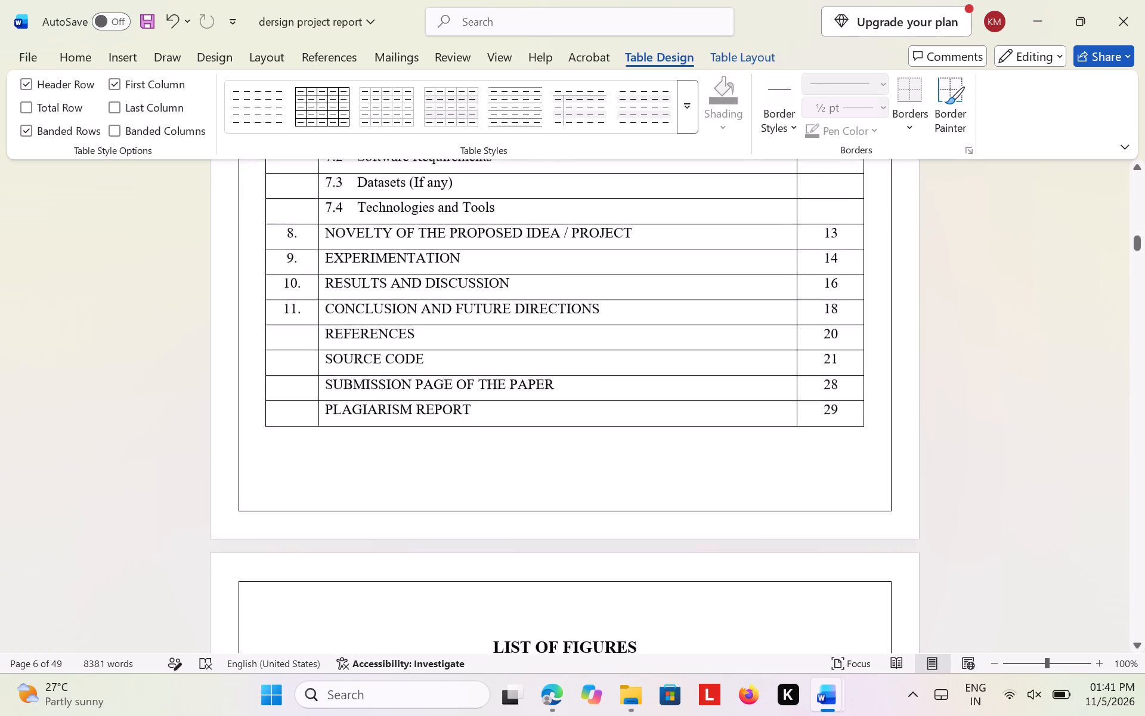
scroll(763, 287, "down", 5)
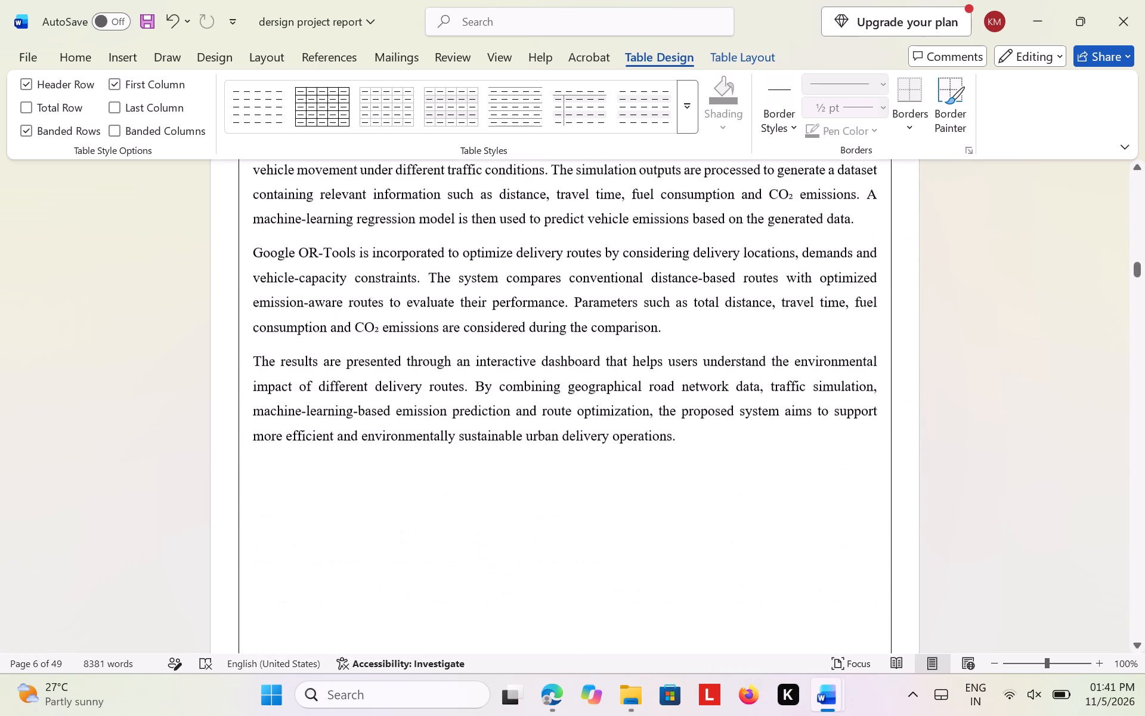
scroll(763, 287, "up", 8)
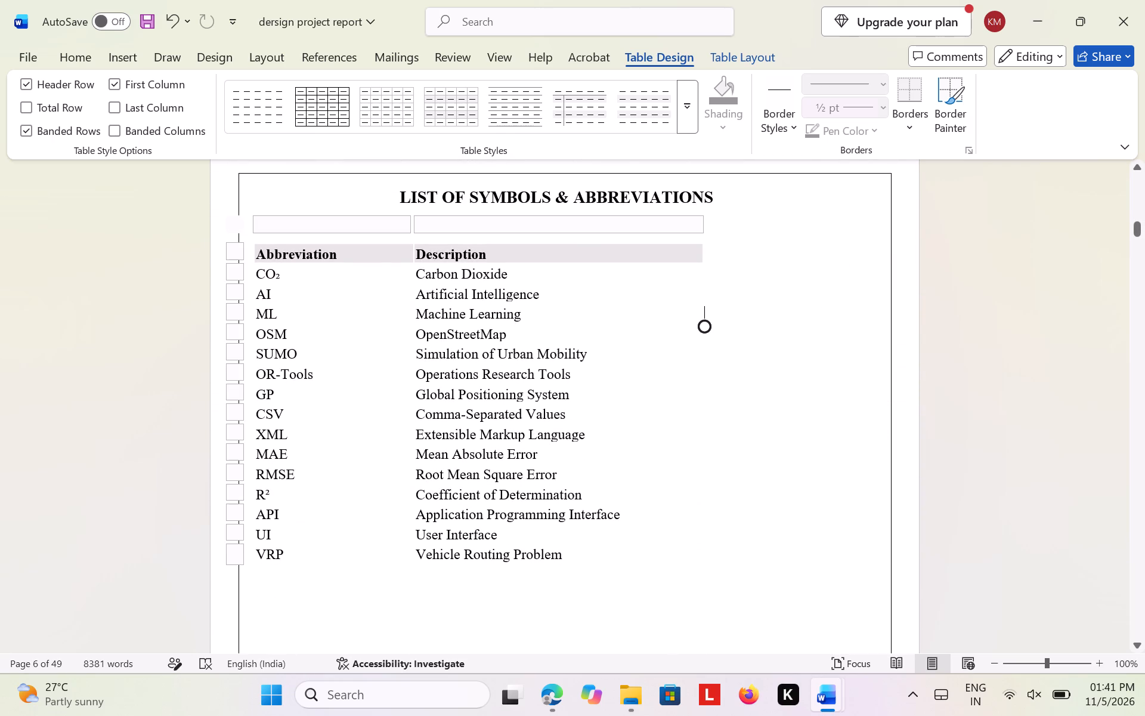
scroll(797, 303, "up", 6)
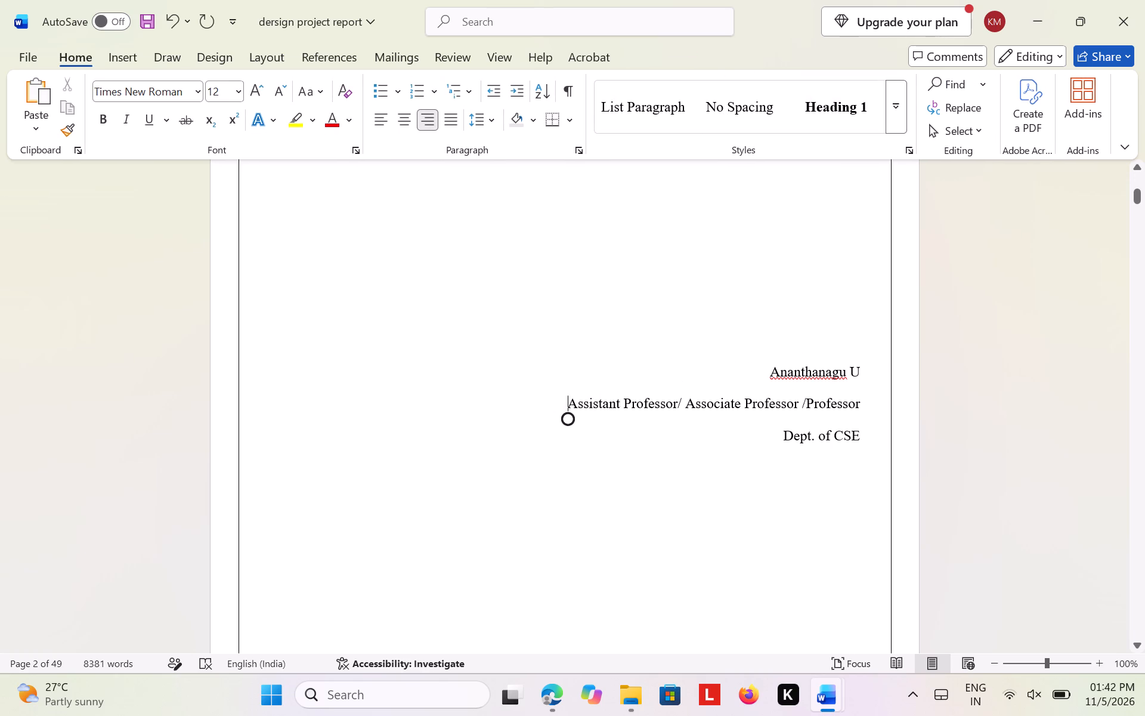
left_click_drag(677, 406, 840, 419)
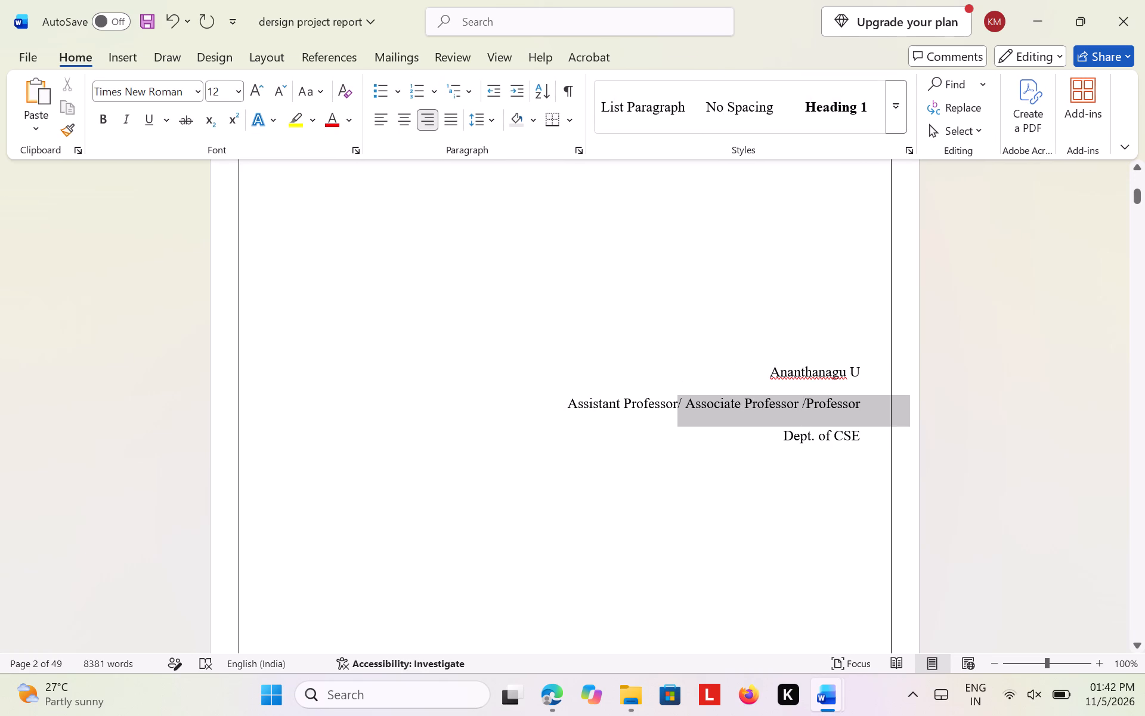
left_click_drag(840, 419, 852, 417)
key("BackSpace")
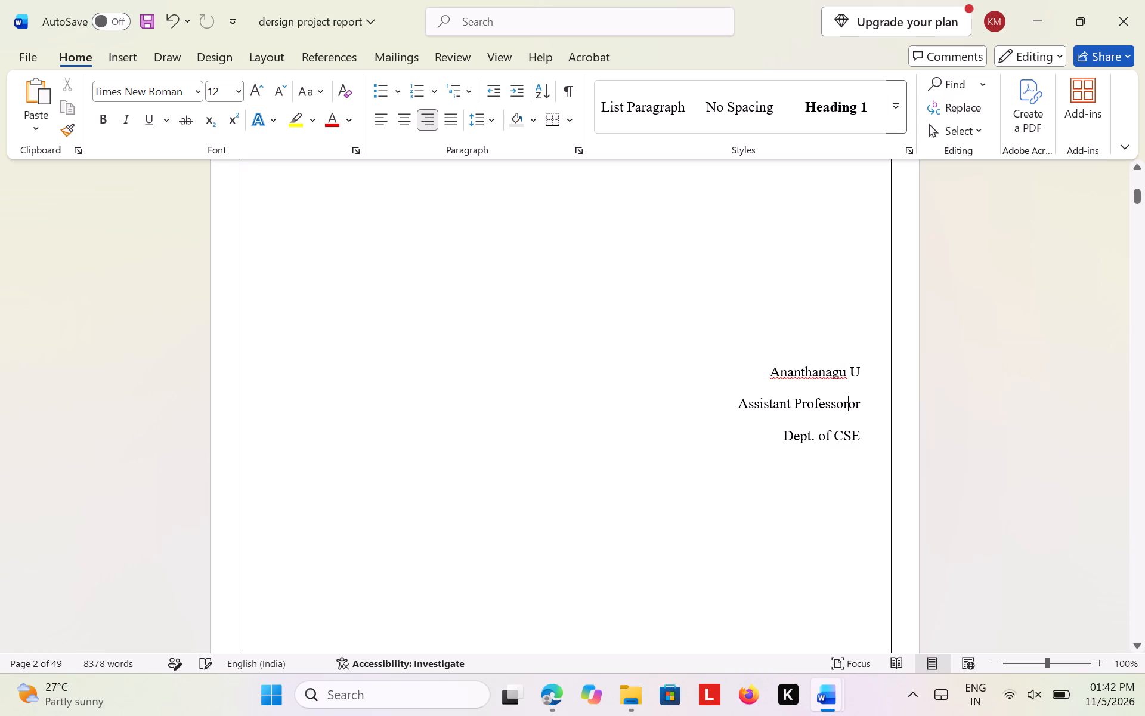
key("Right")
key("Right")
key("BackSpace")
key("BackSpace")
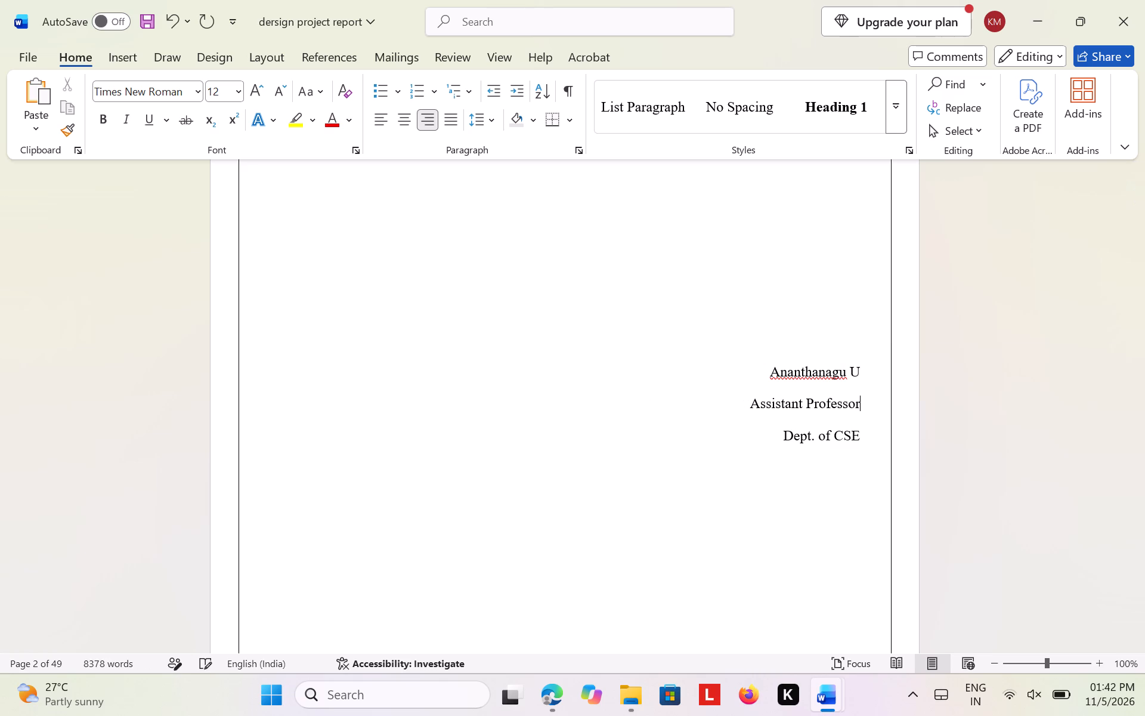
Delete the alternative course code / E1ITA306 from the design project line on the cover page, keeping only E1CSA313.
scroll(852, 379, "up", 17)
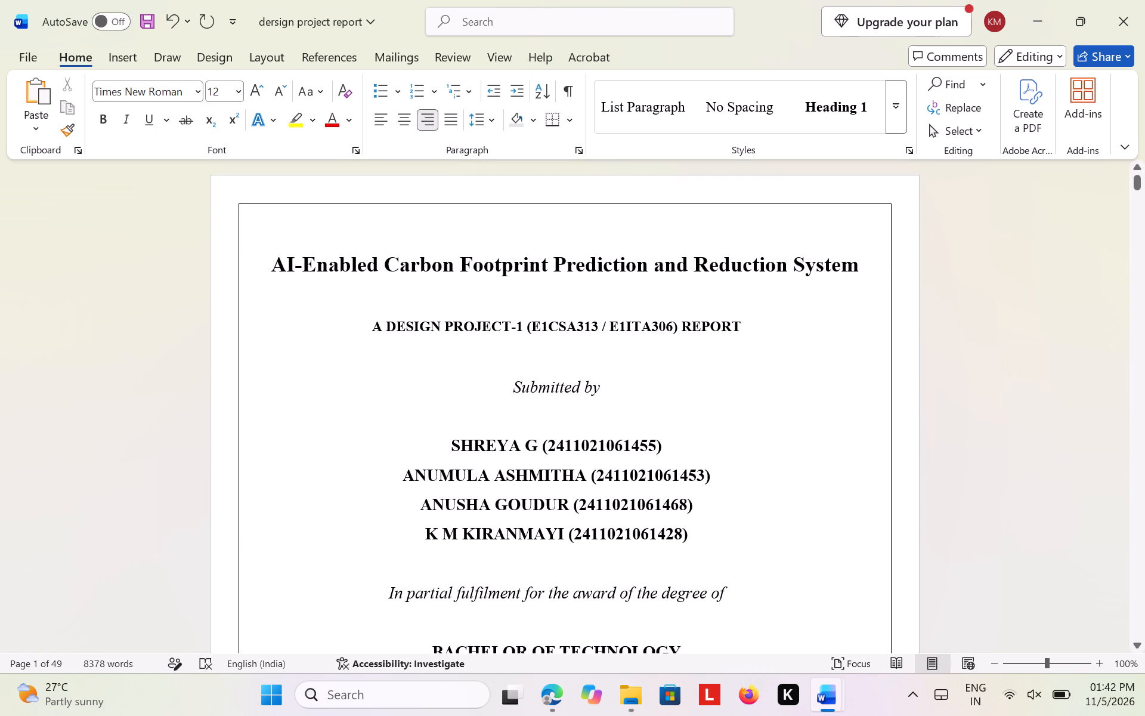
left_click_drag(600, 322, 636, 326)
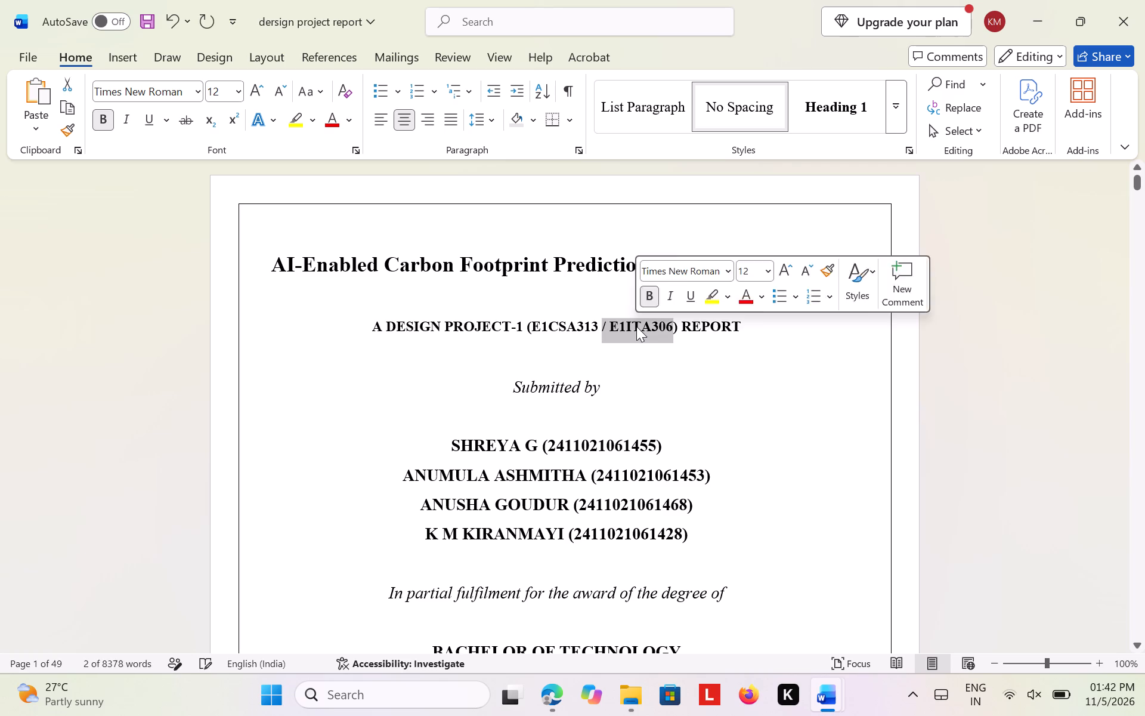
key("BackSpace")
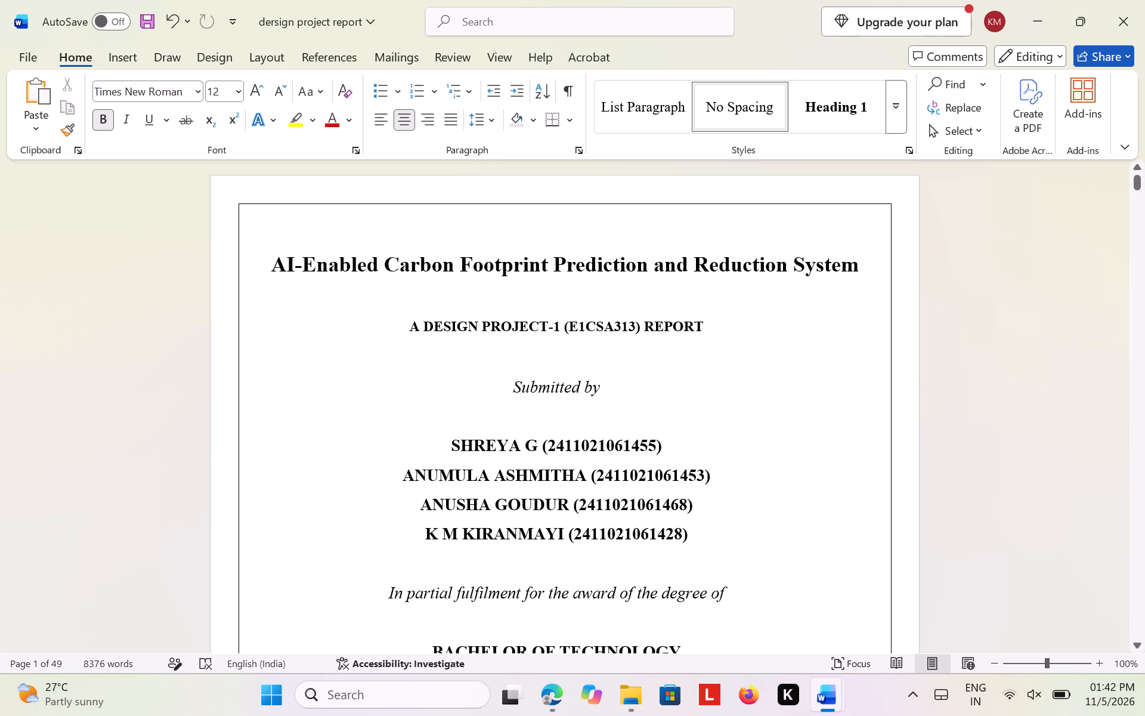
Review the cover page and Certificate page for front-matter details that still need correcting.
scroll(799, 308, "down", 6)
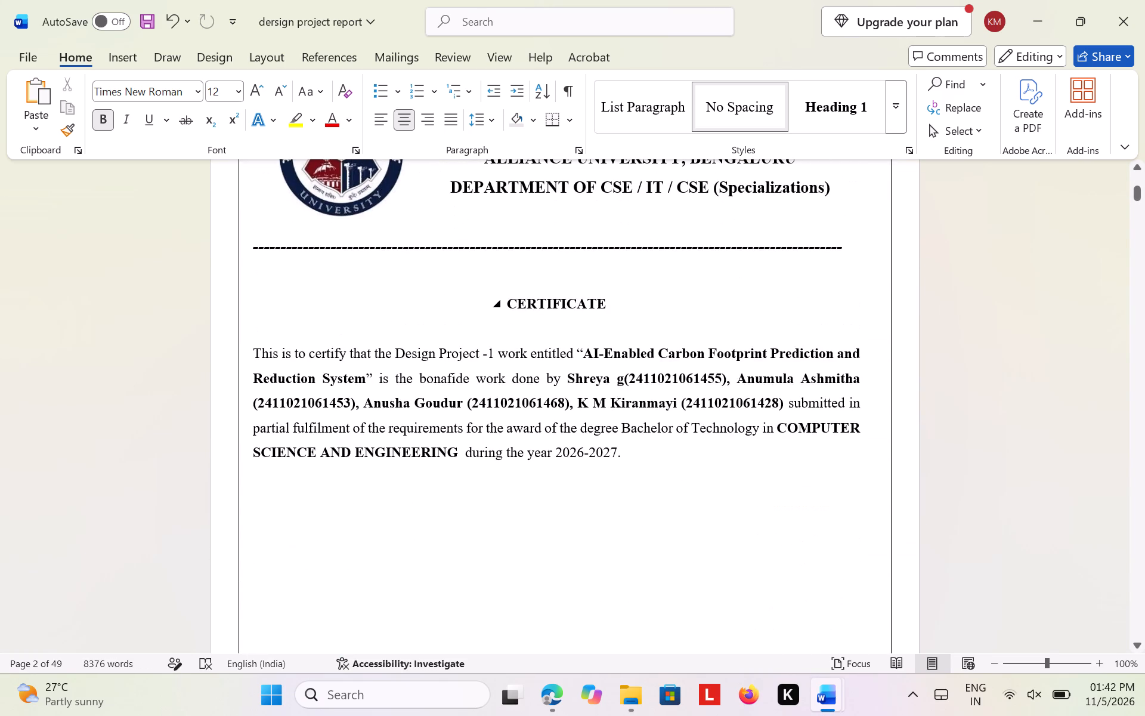
scroll(609, 418, "down", 2)
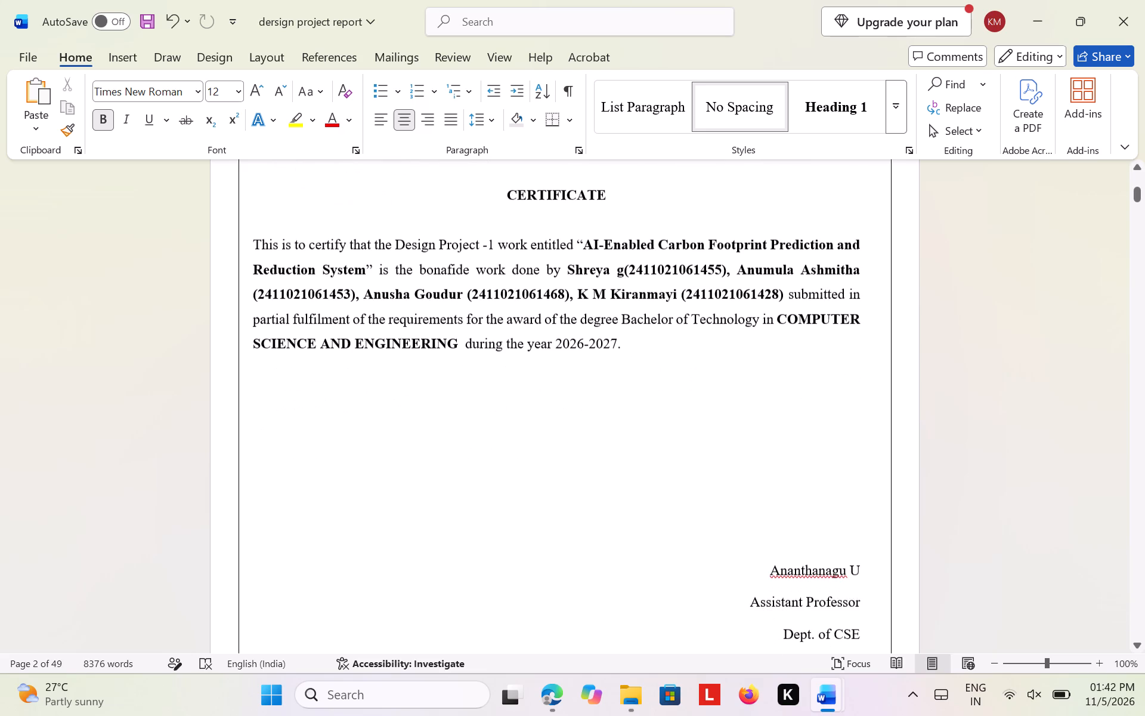
scroll(609, 418, "down", 4)
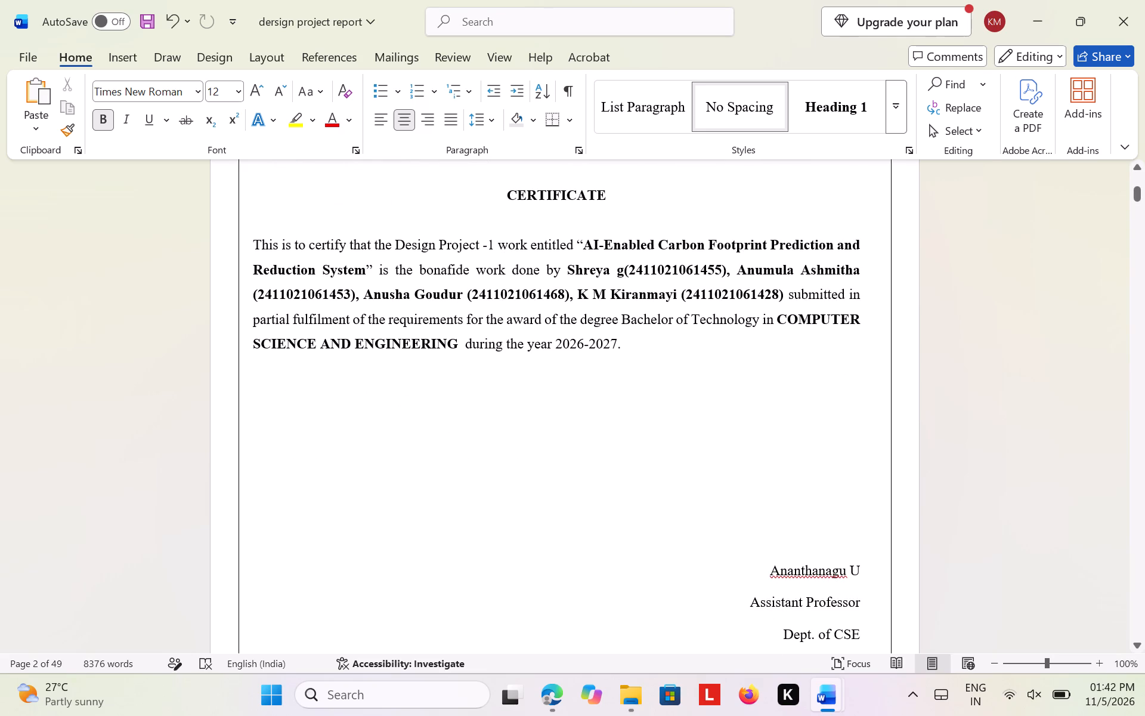
scroll(609, 418, "down", 1)
scroll(609, 418, "up", 1)
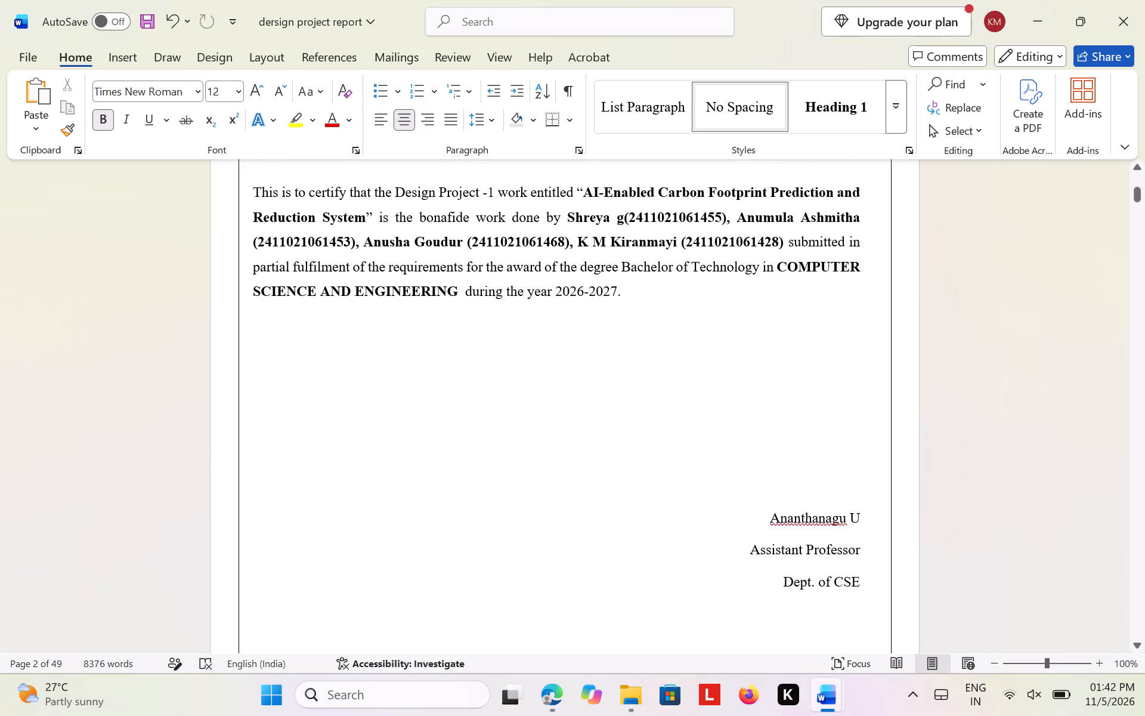
scroll(609, 418, "up", 4)
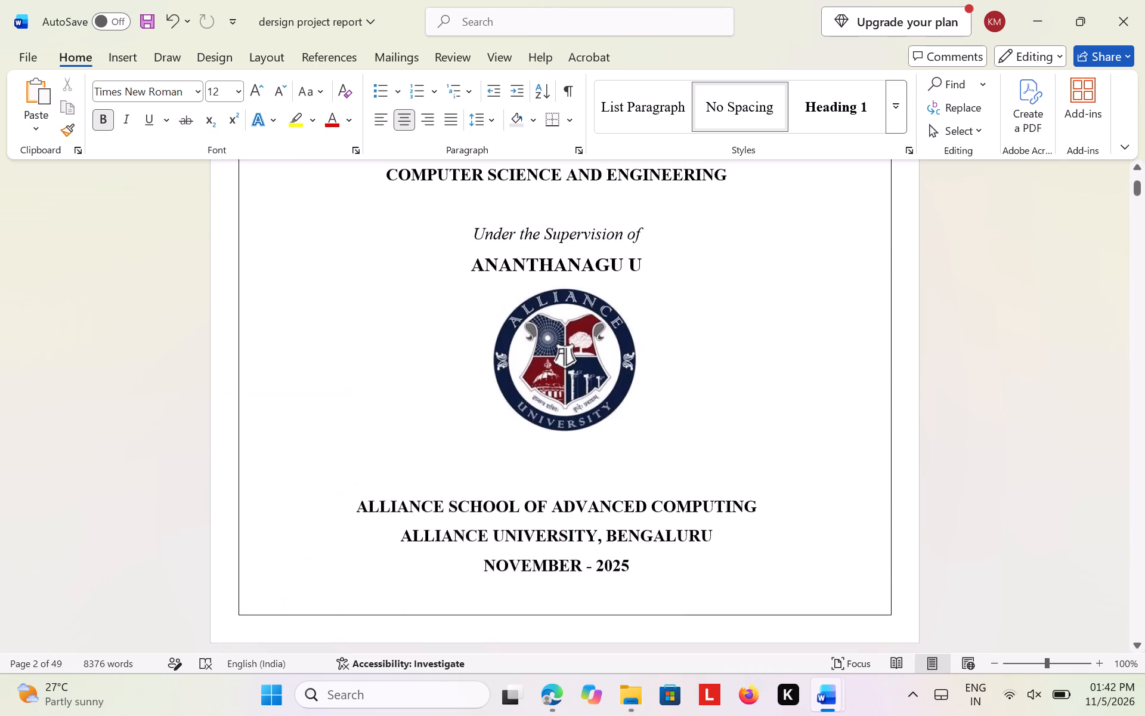
Set the font size of the first student's name in the Declaration page table to 12.
scroll(609, 418, "down", 3)
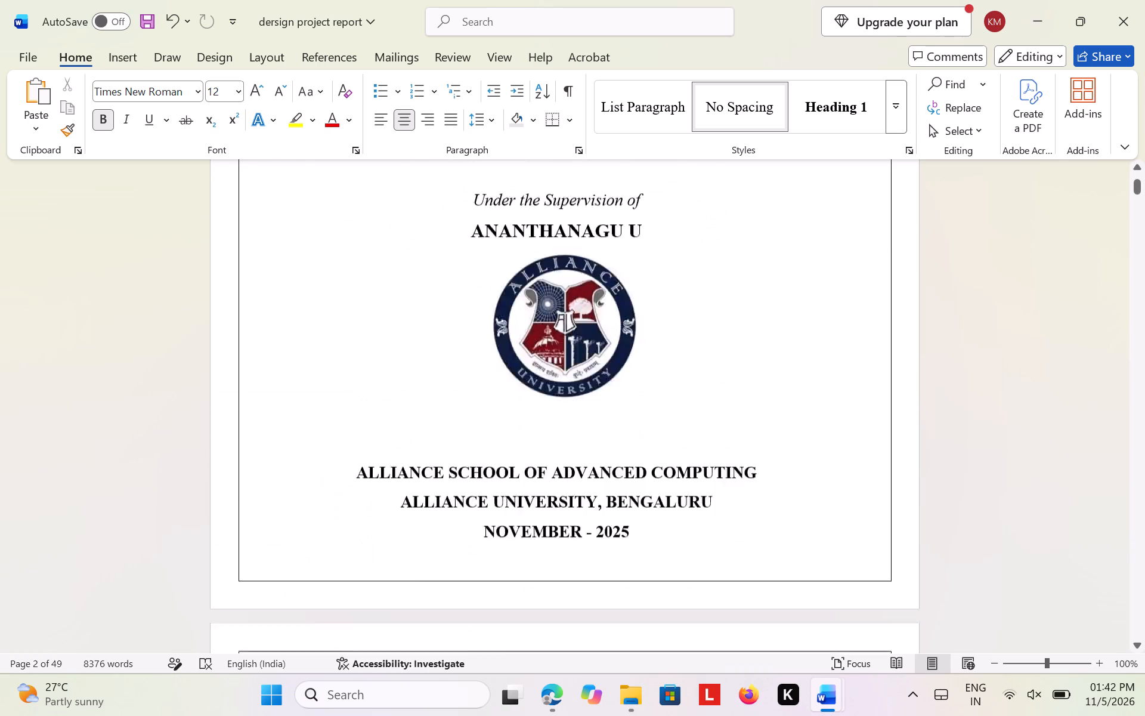
scroll(609, 418, "down", 5)
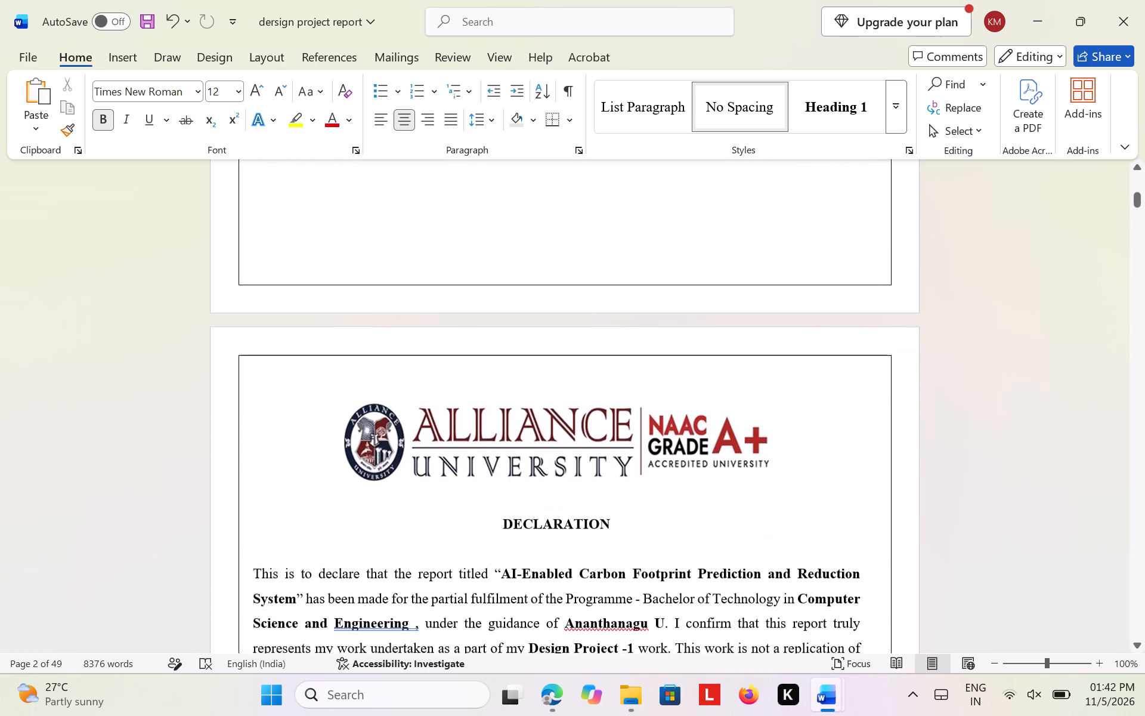
scroll(609, 418, "down", 3)
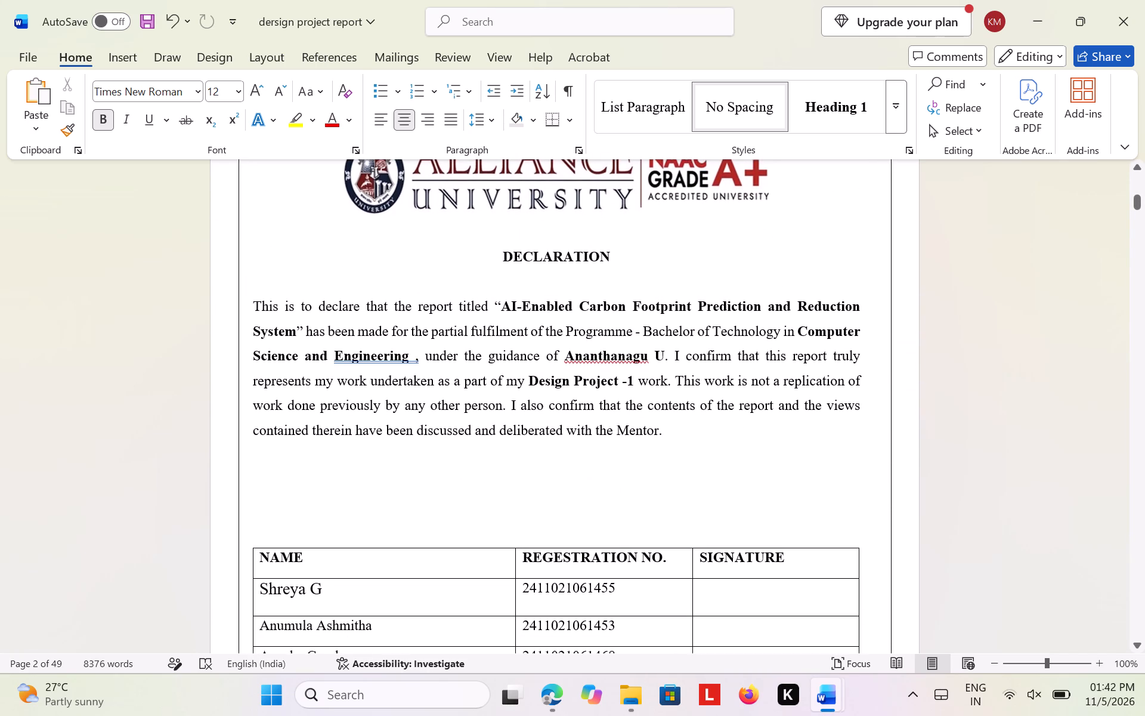
scroll(609, 418, "down", 1)
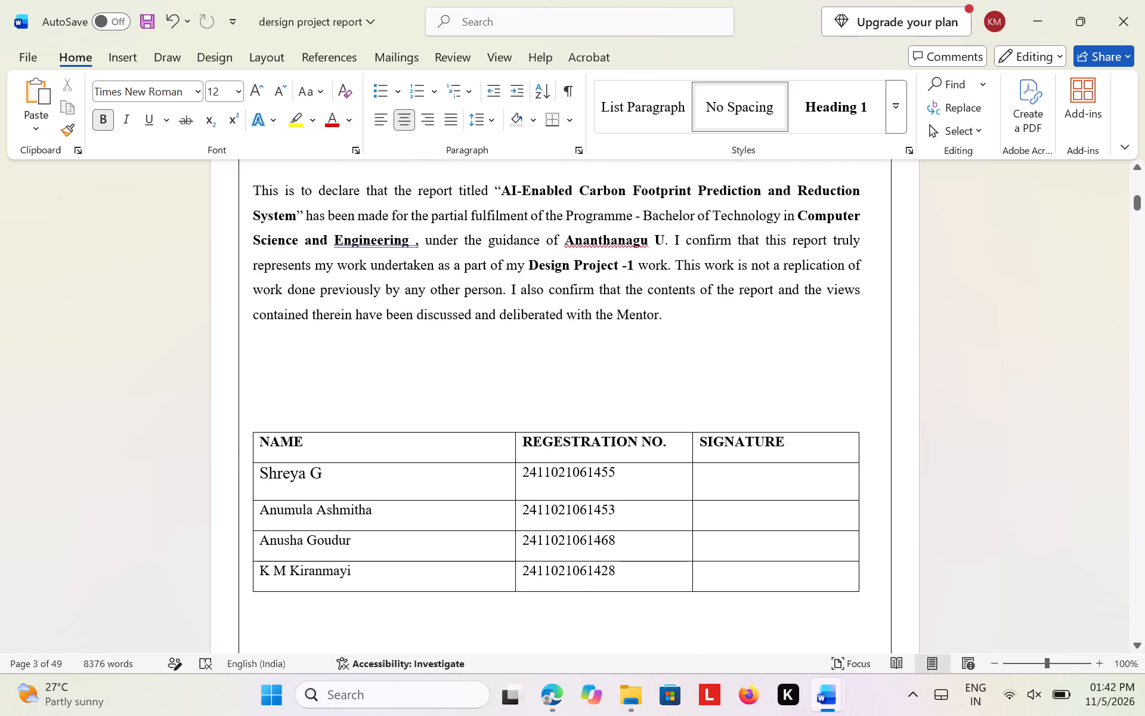
left_click_drag(329, 519, 263, 510)
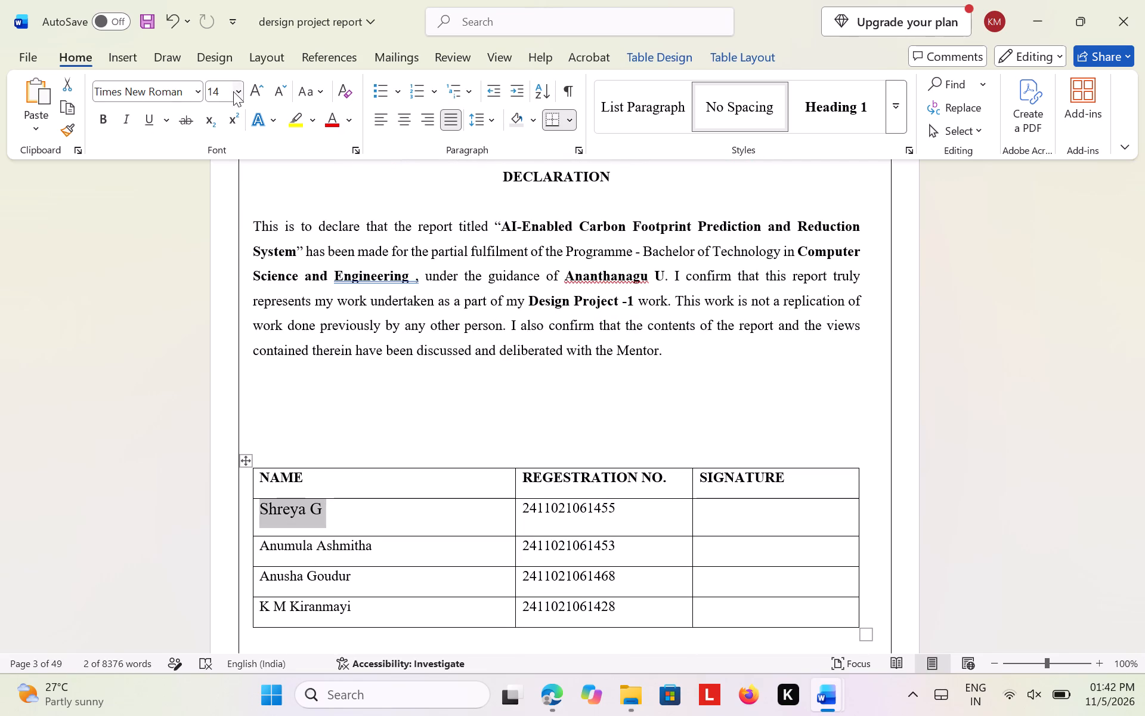
left_click_drag(237, 93, 225, 202)
left_click(225, 202)
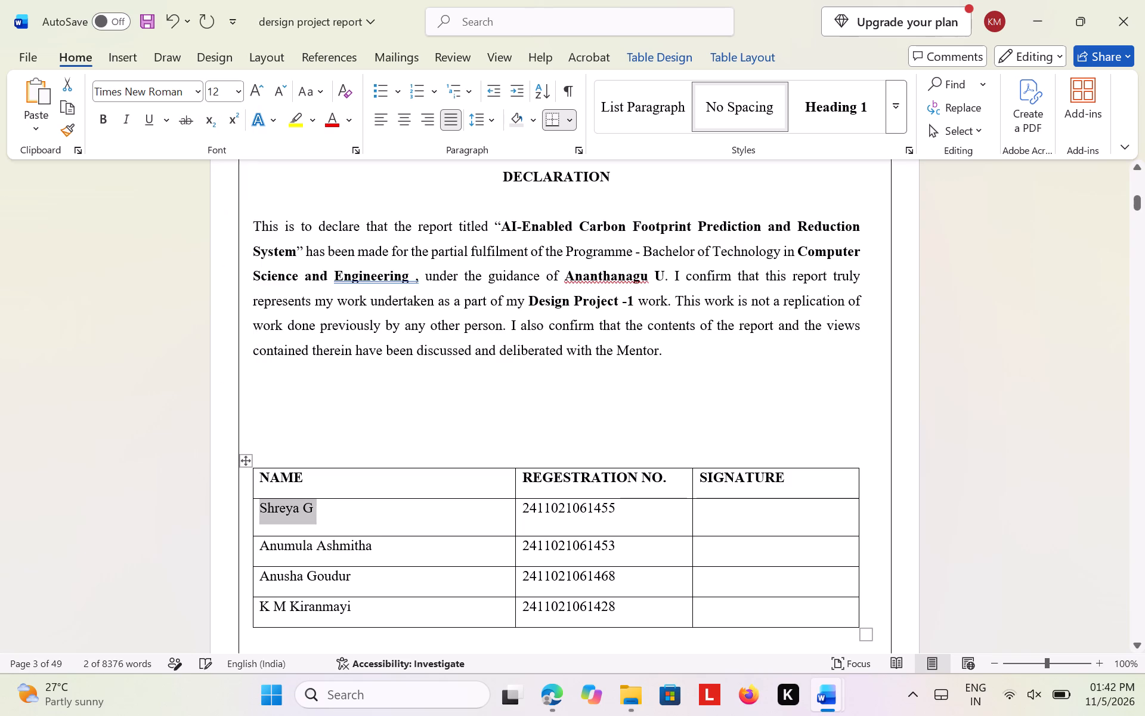
left_click(405, 415)
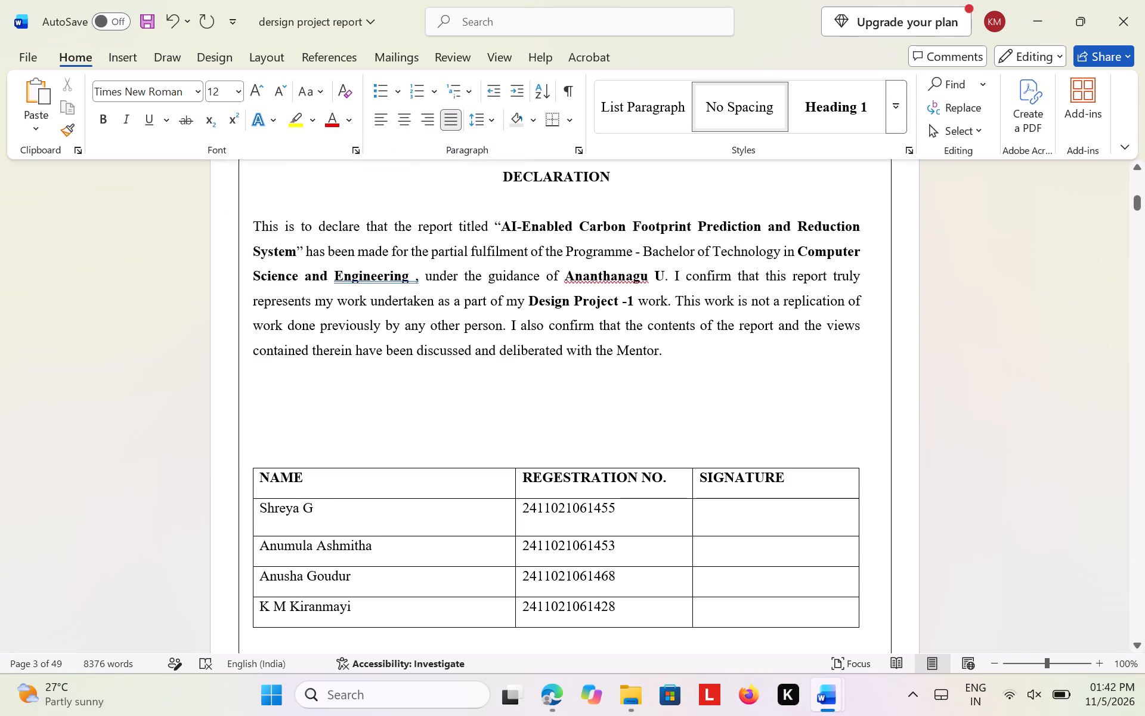
Review the Acknowledgement text with its student list and the abstract with its keywords.
scroll(405, 415, "down", 7)
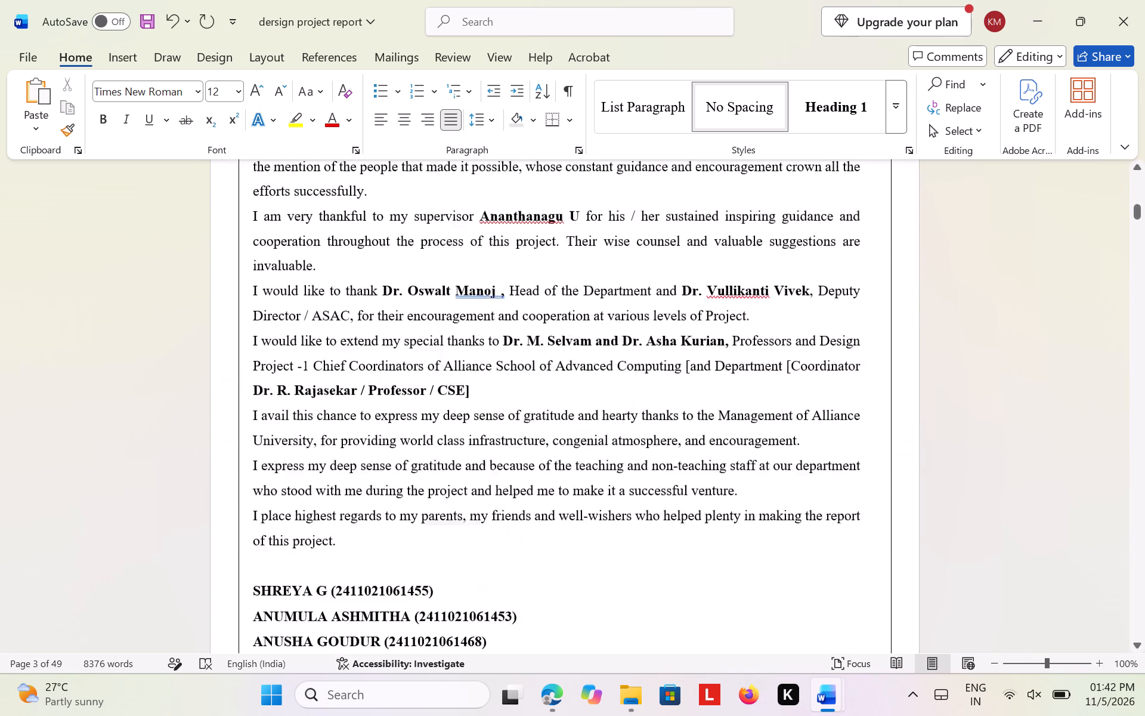
scroll(405, 415, "up", 2)
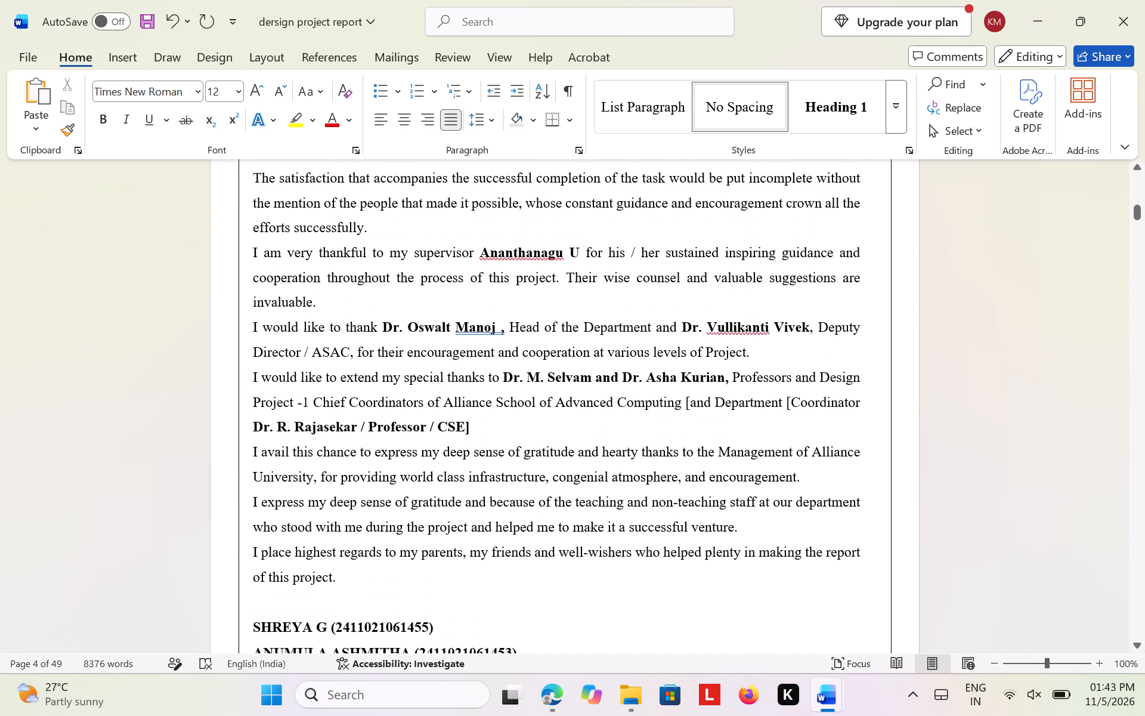
scroll(557, 430, "down", 2)
scroll(557, 430, "up", 2)
scroll(557, 430, "down", 2)
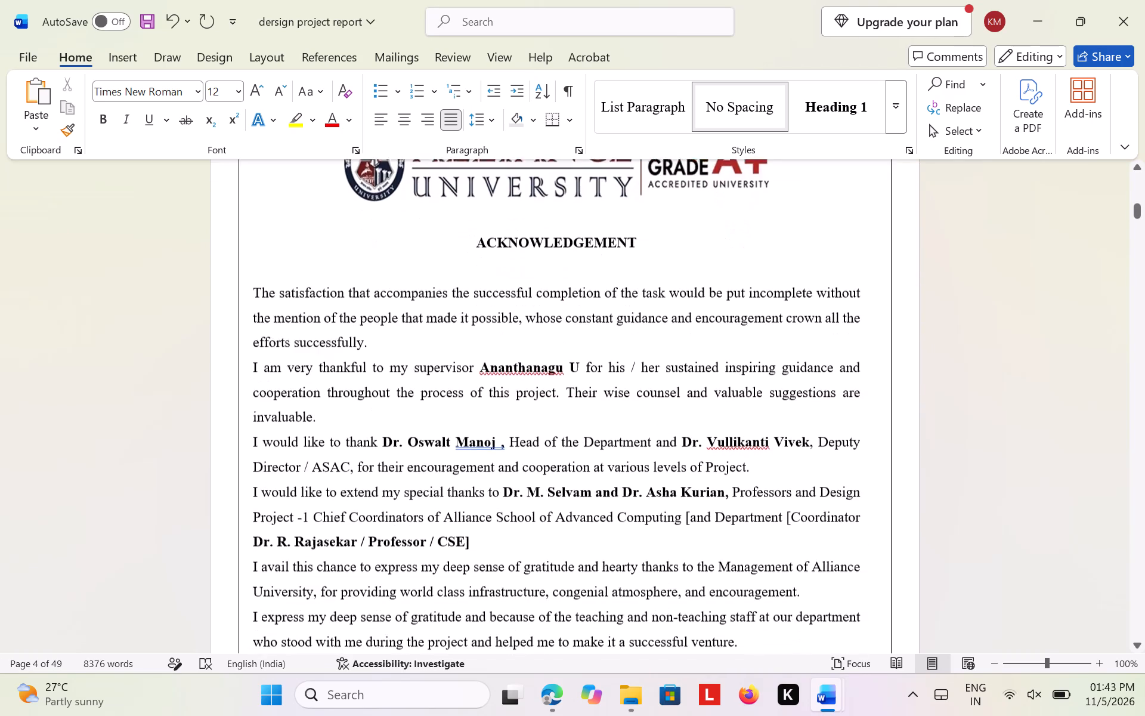
scroll(557, 430, "down", 5)
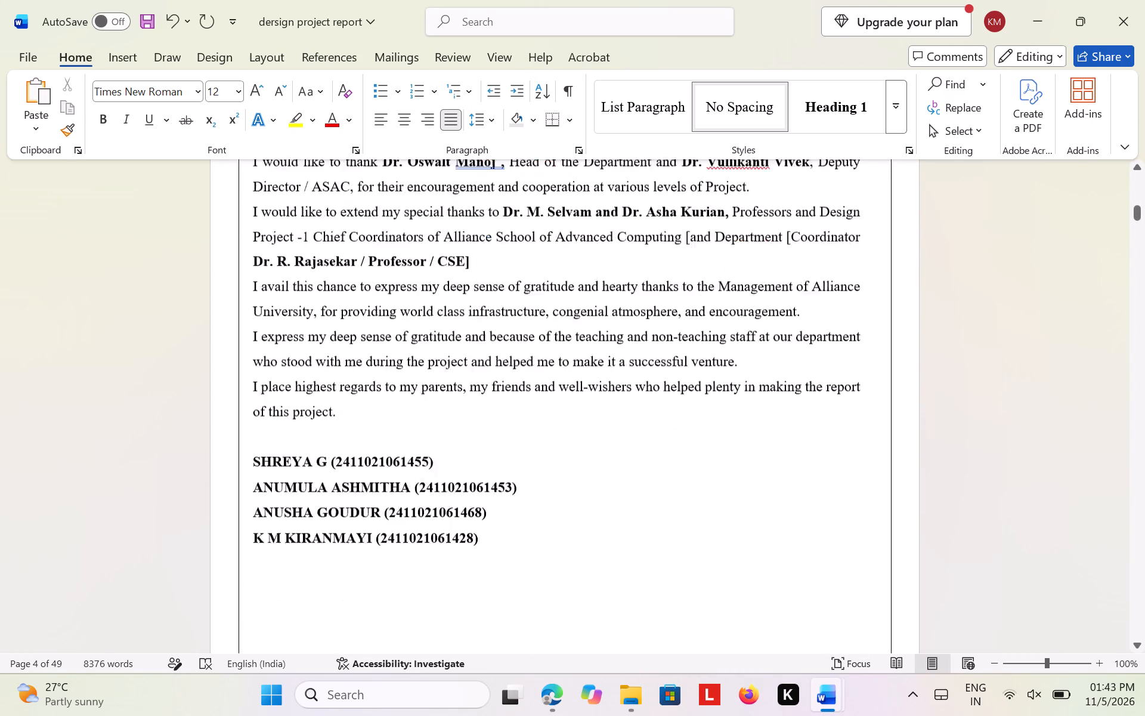
scroll(557, 430, "down", 5)
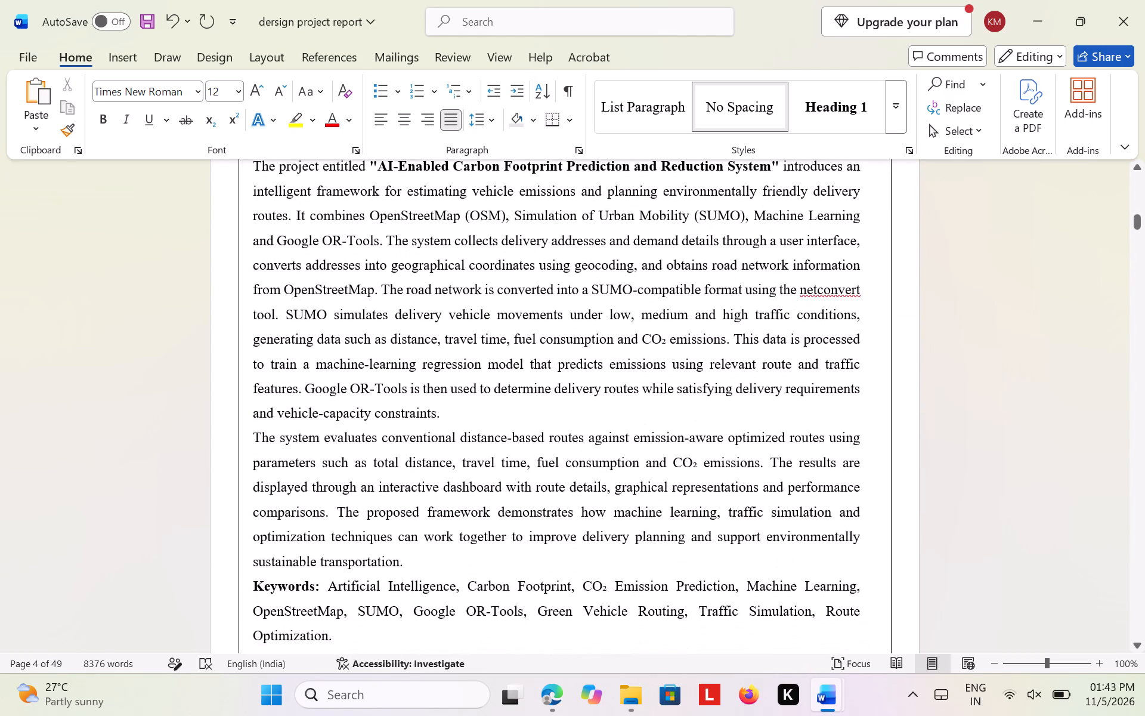
Centre the whole abbreviations table horizontally on the page under LIST OF SYMBOLS & ABBREVIATIONS.
scroll(557, 430, "down", 4)
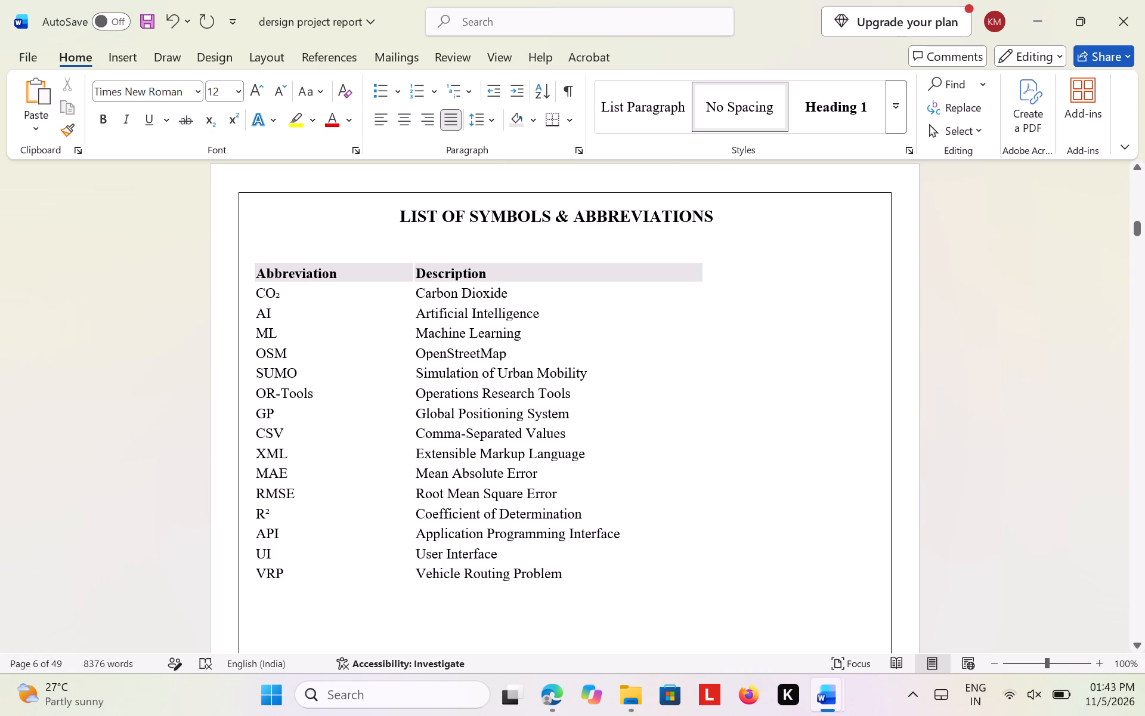
double_click(249, 263)
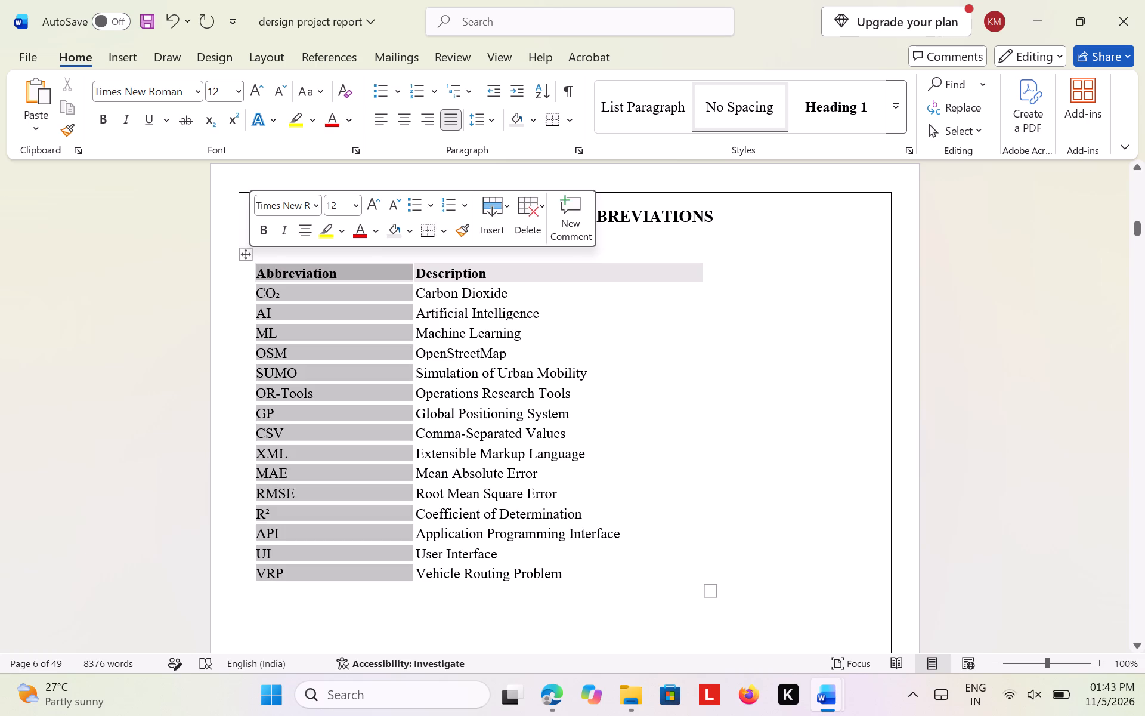
triple_click(249, 263)
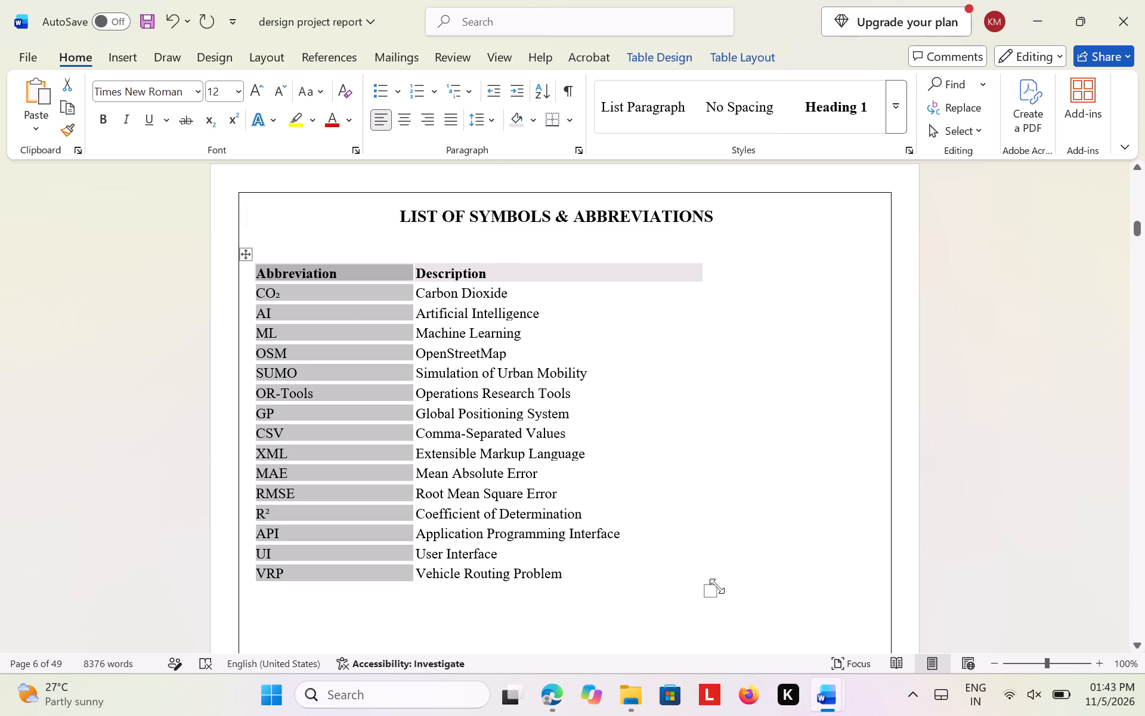
left_click(715, 587)
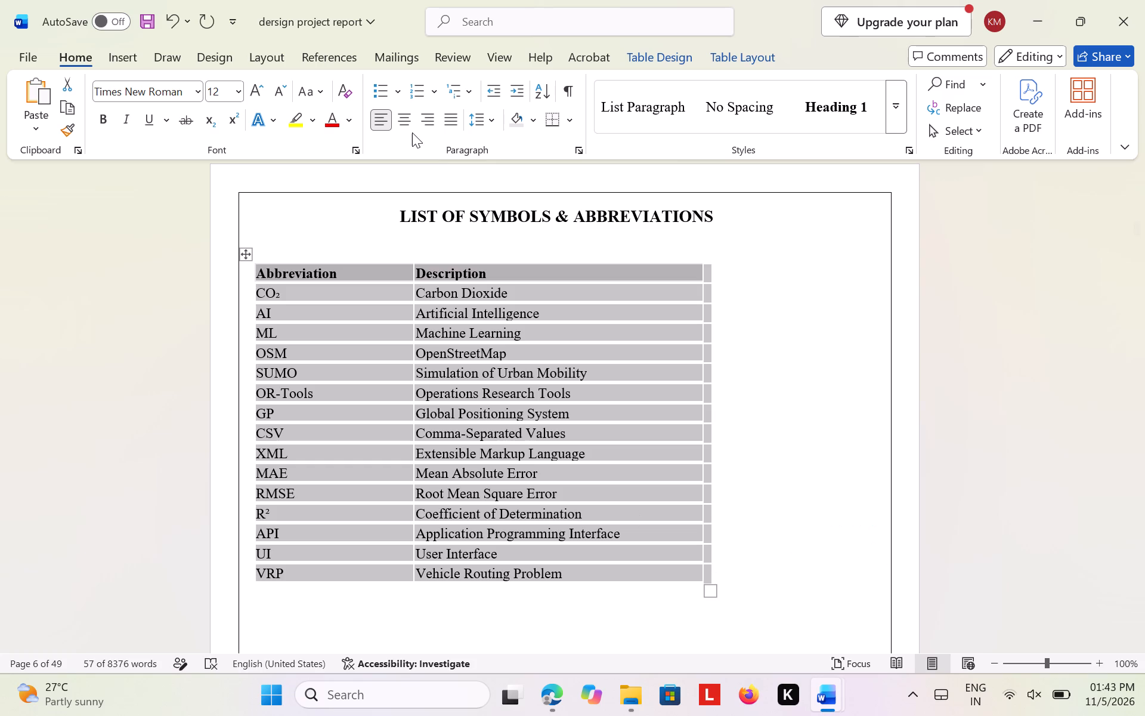
left_click(404, 121)
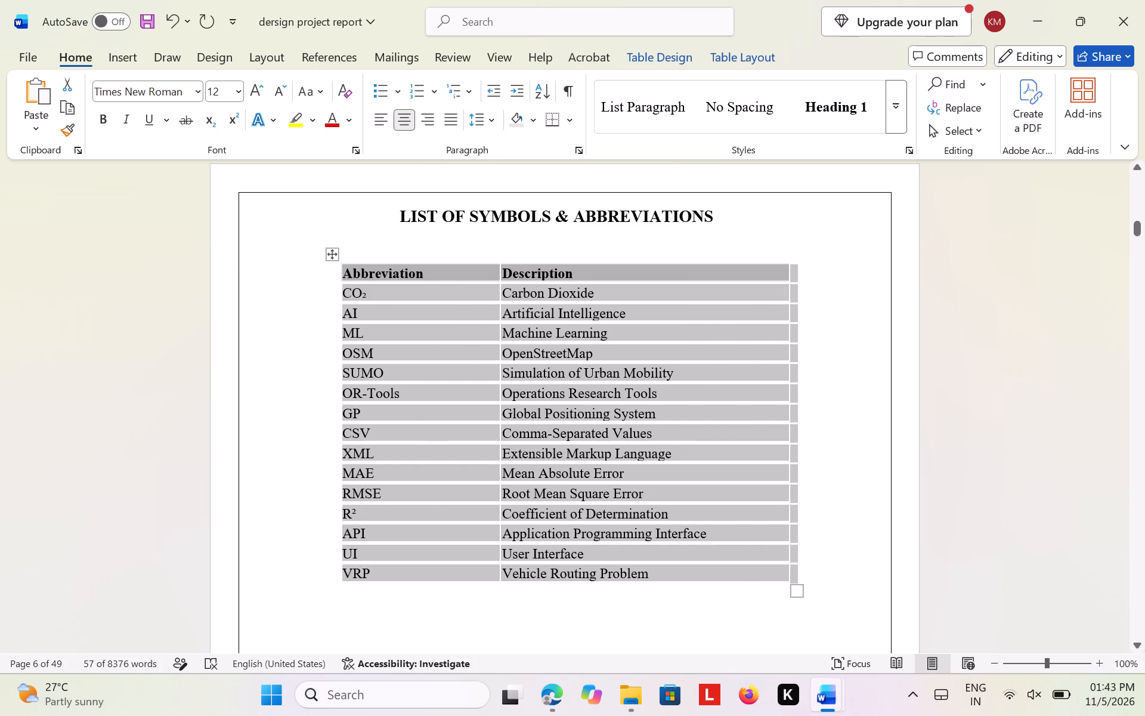
left_click(270, 504)
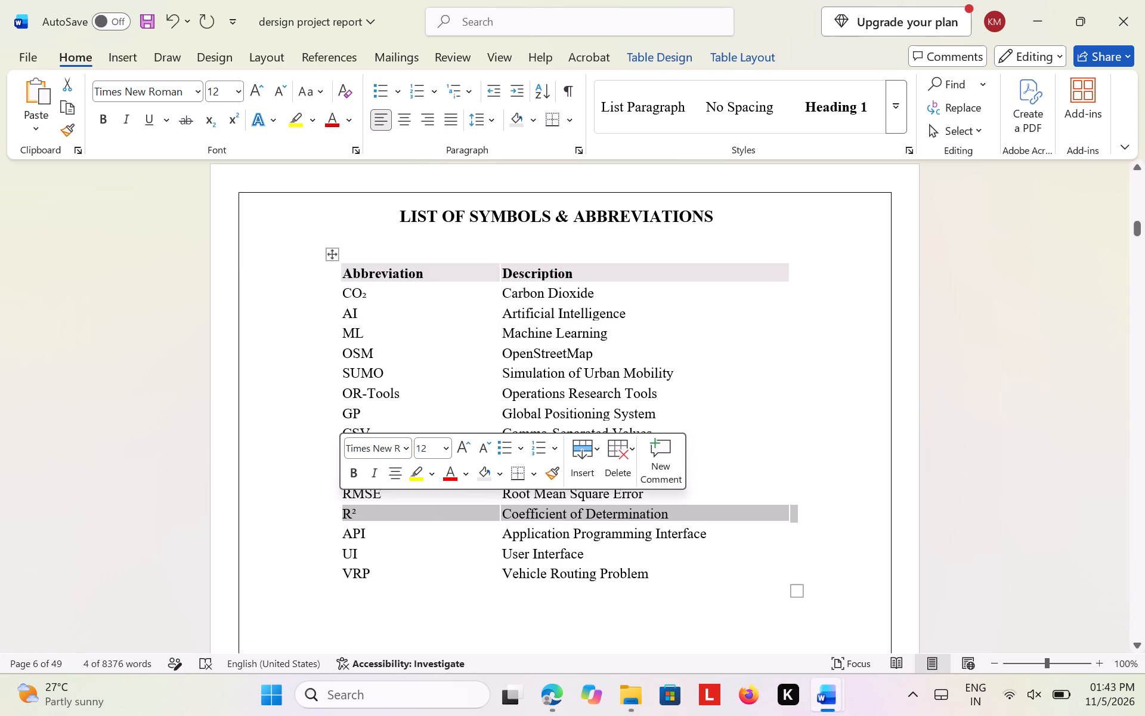
left_click(779, 374)
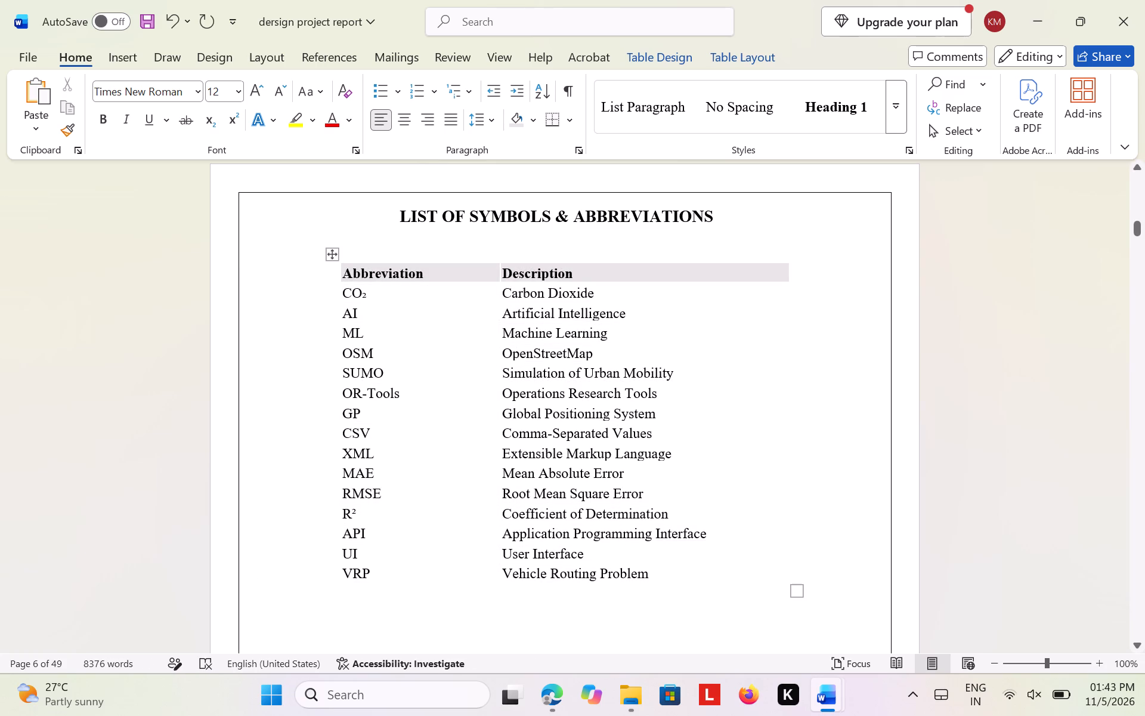
Narrow the abbreviations table by reducing the width of its Description column.
left_click(789, 341)
left_click_drag(789, 341, 742, 341)
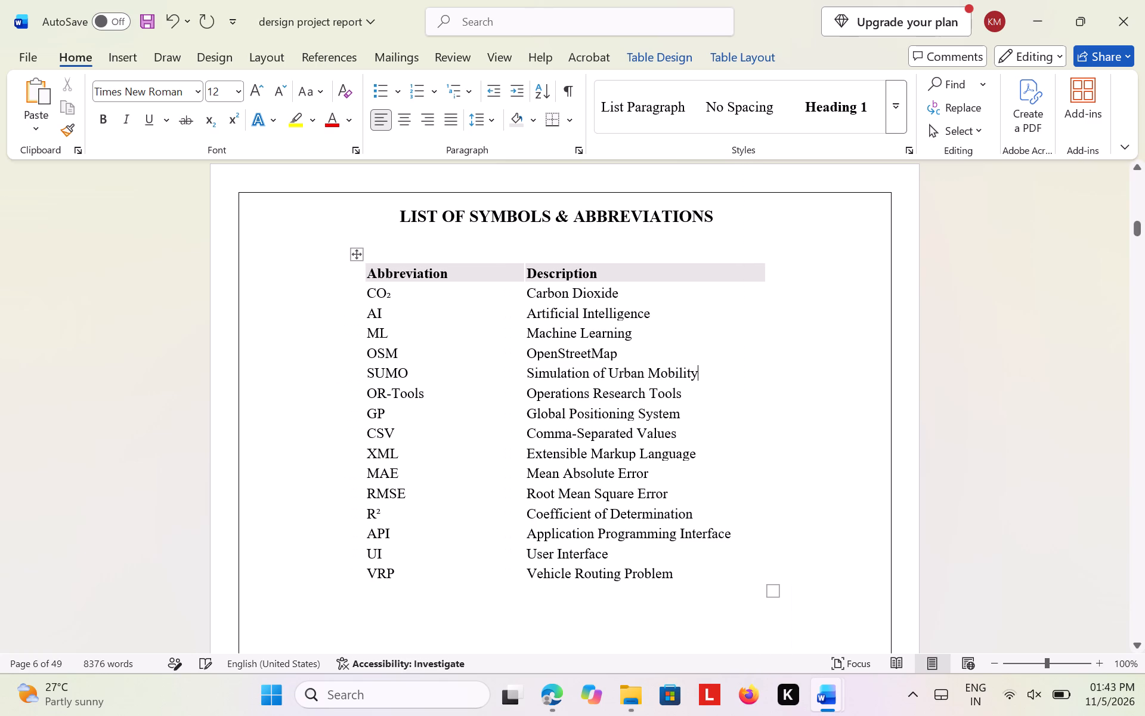
left_click(841, 382)
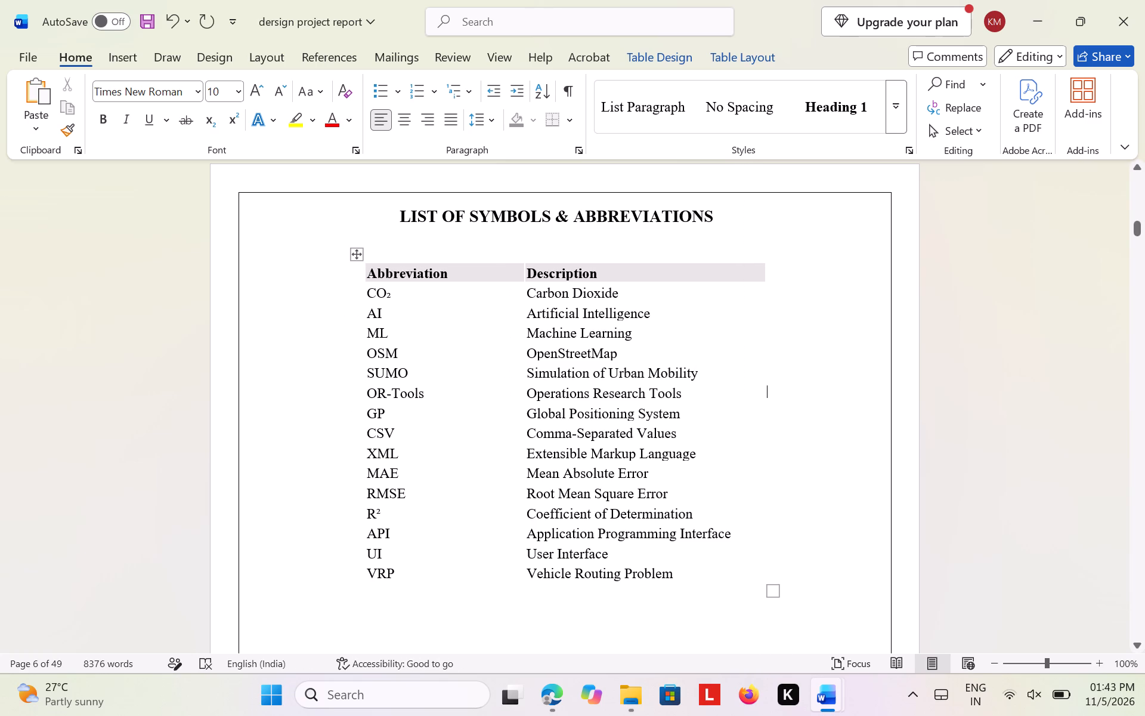
left_click(841, 382)
Review the Content table and the List of Figures for order, entries and page numbers.
scroll(809, 368, "down", 2)
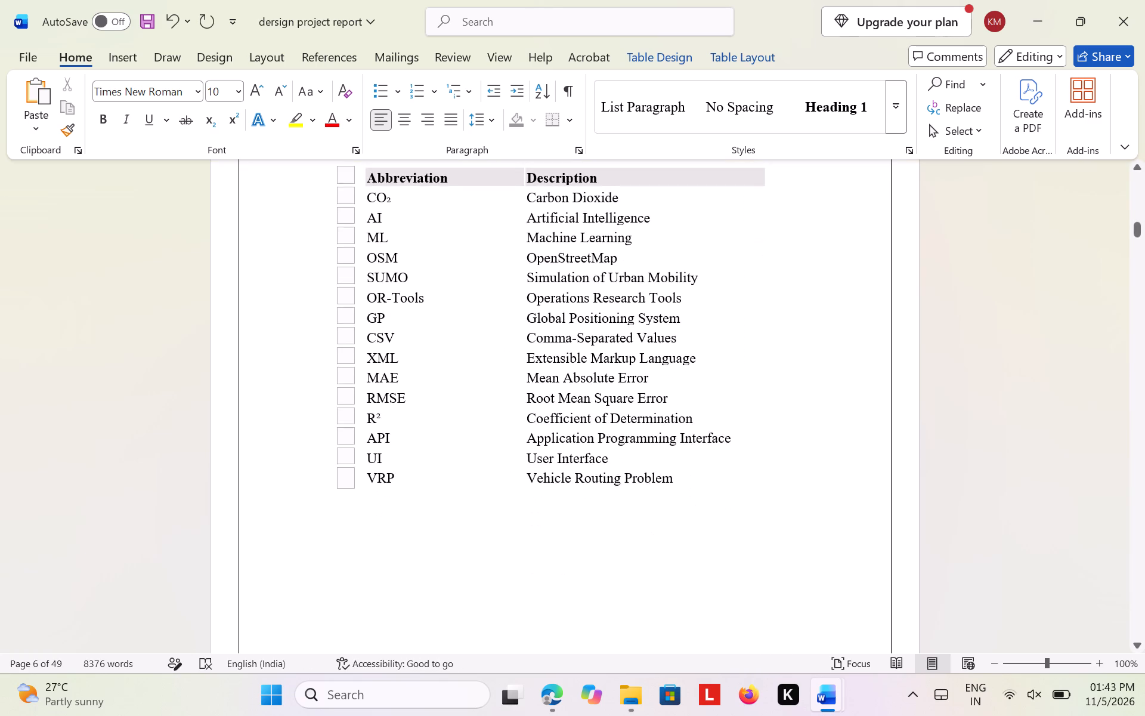
scroll(809, 368, "down", 4)
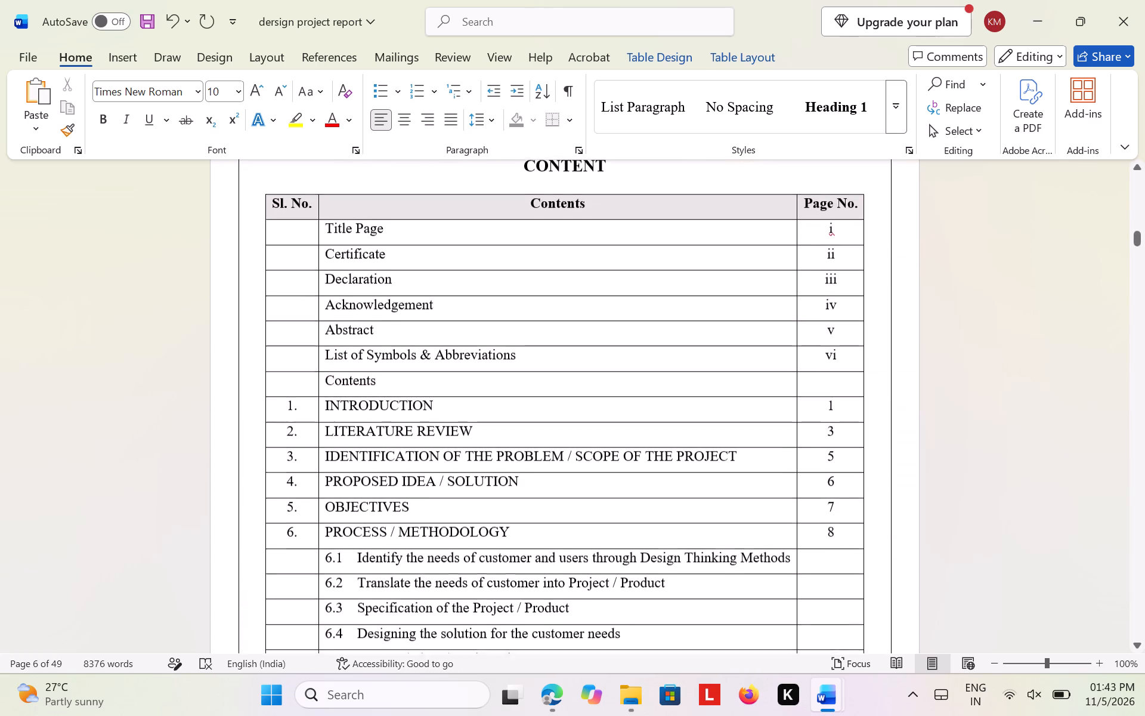
scroll(809, 368, "down", 4)
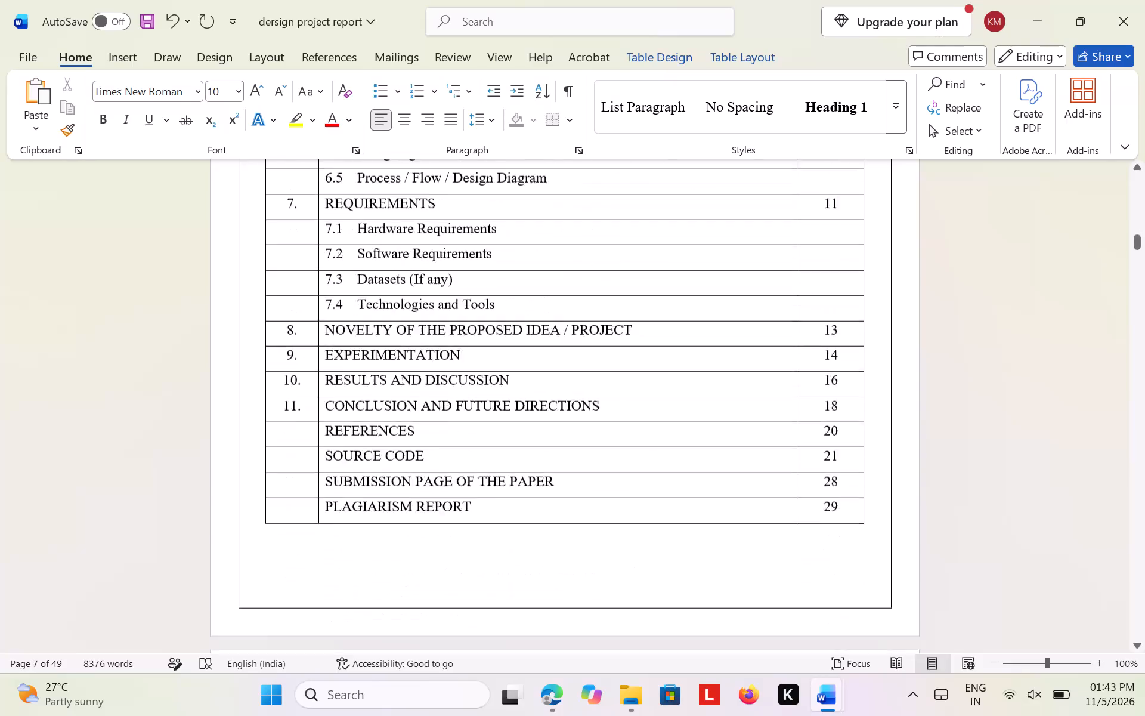
scroll(809, 368, "down", 4)
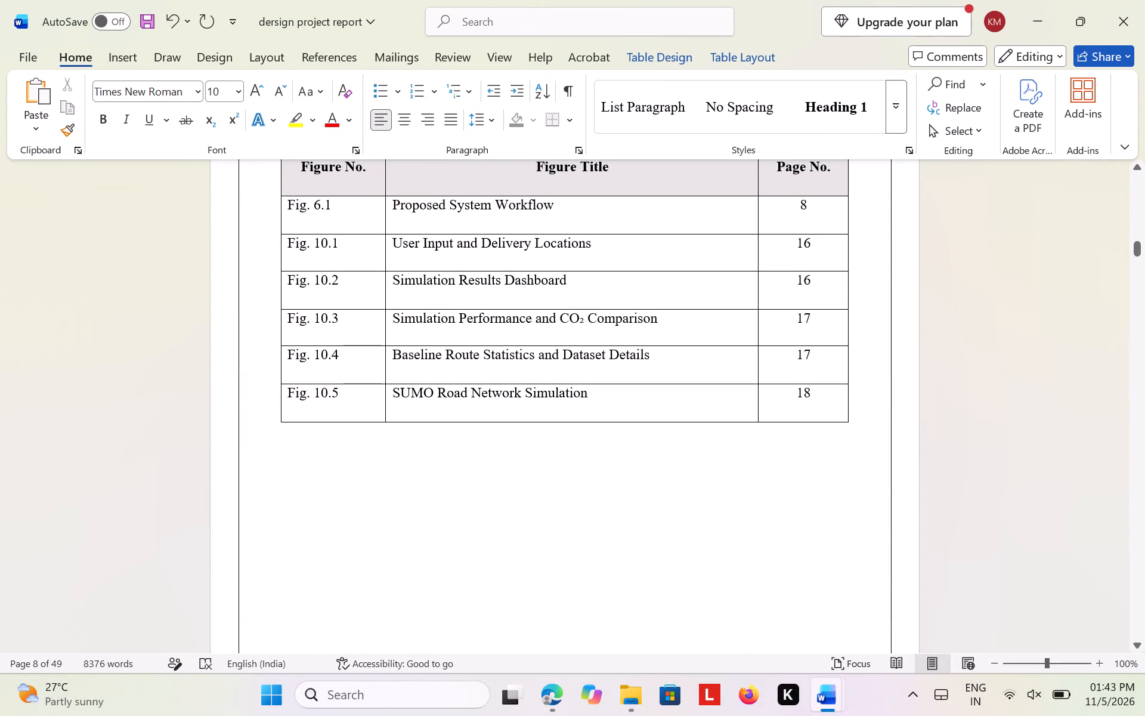
scroll(809, 368, "up", 1)
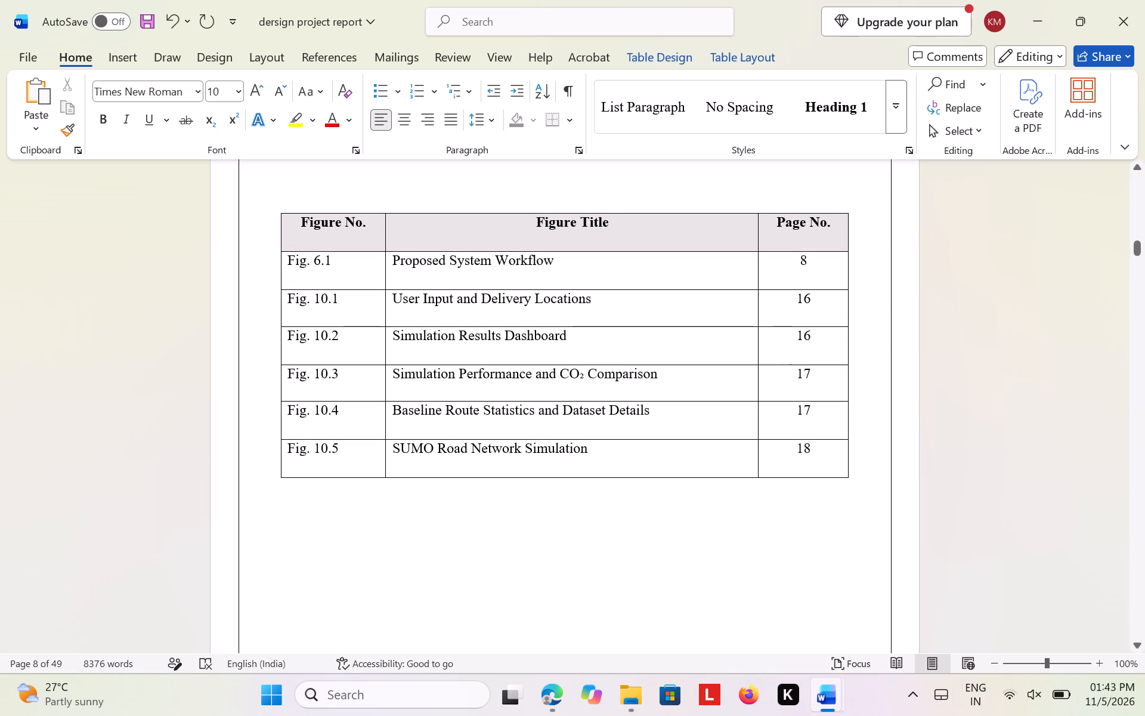
scroll(722, 516, "up", 1)
scroll(765, 416, "down", 1)
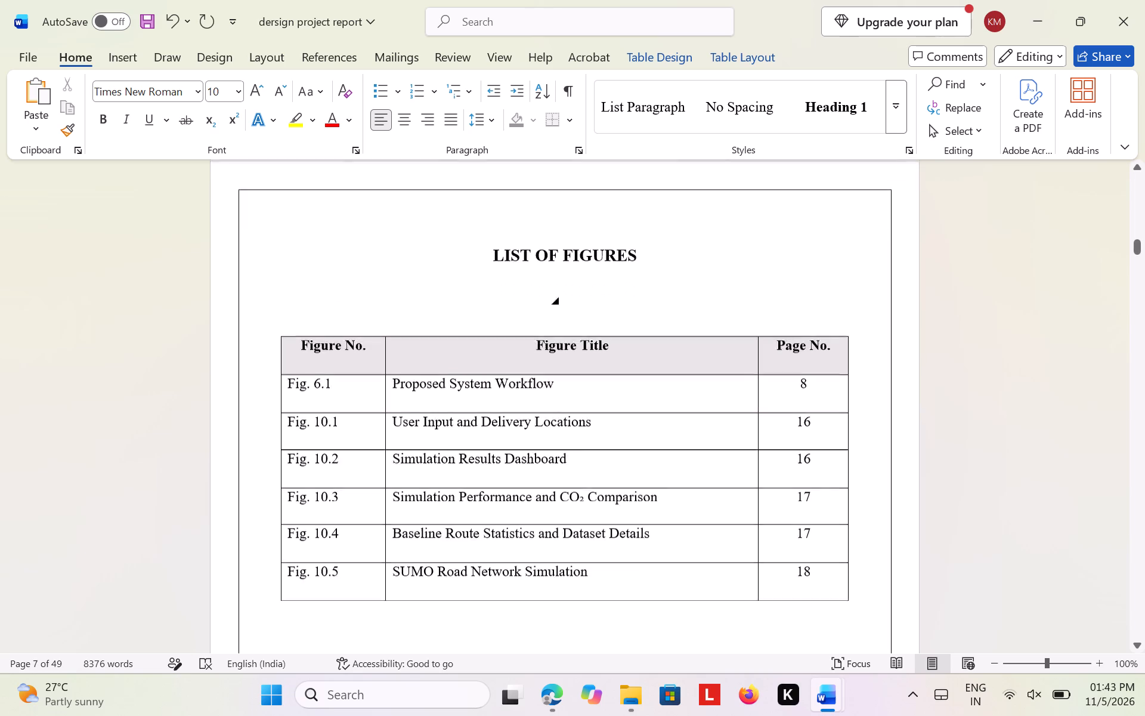
Copy the LIST OF TABLES heading with its table and delete them from the page after the List of Figures.
scroll(765, 416, "down", 5)
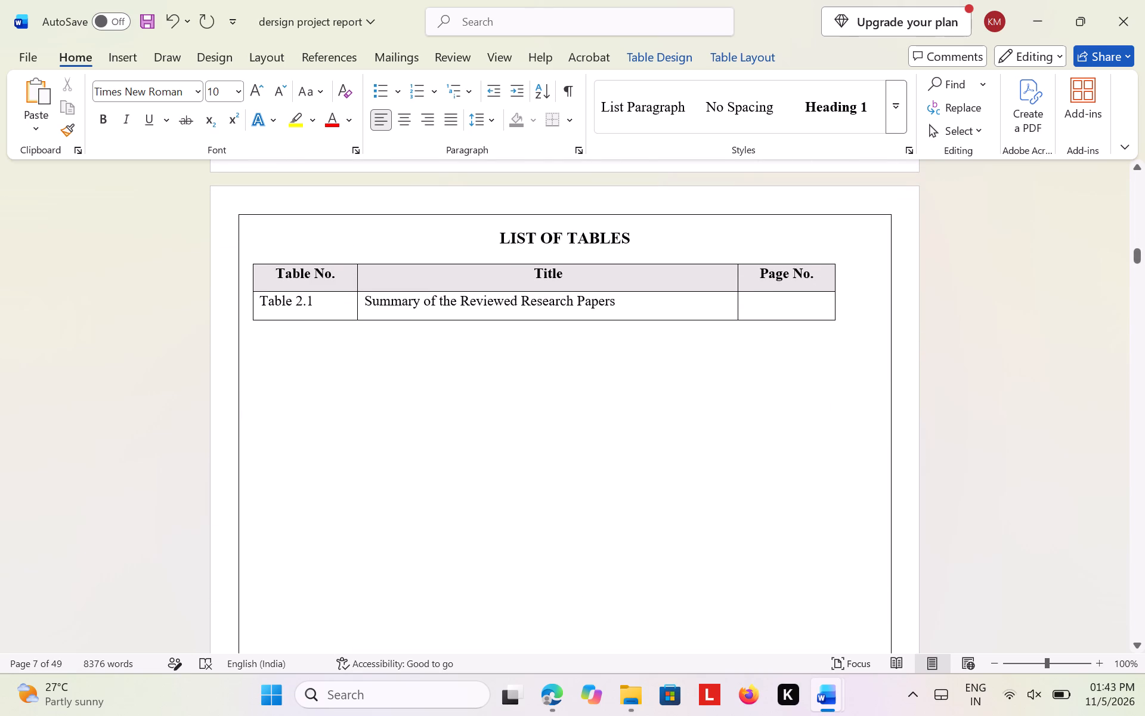
left_click_drag(869, 310, 422, 223)
key("ctrl+c")
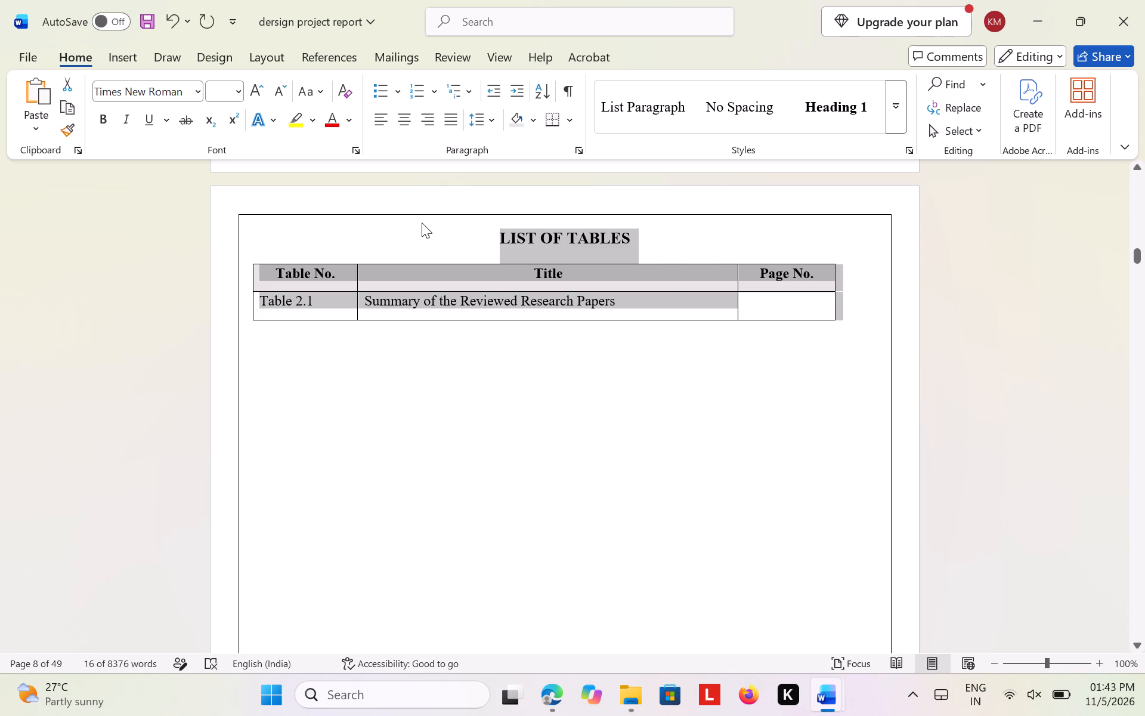
key("BackSpace")
Insert empty lines above the LIST OF FIGURES heading to push it onto the following page, leaving a blank page before it.
scroll(422, 223, "up", 7)
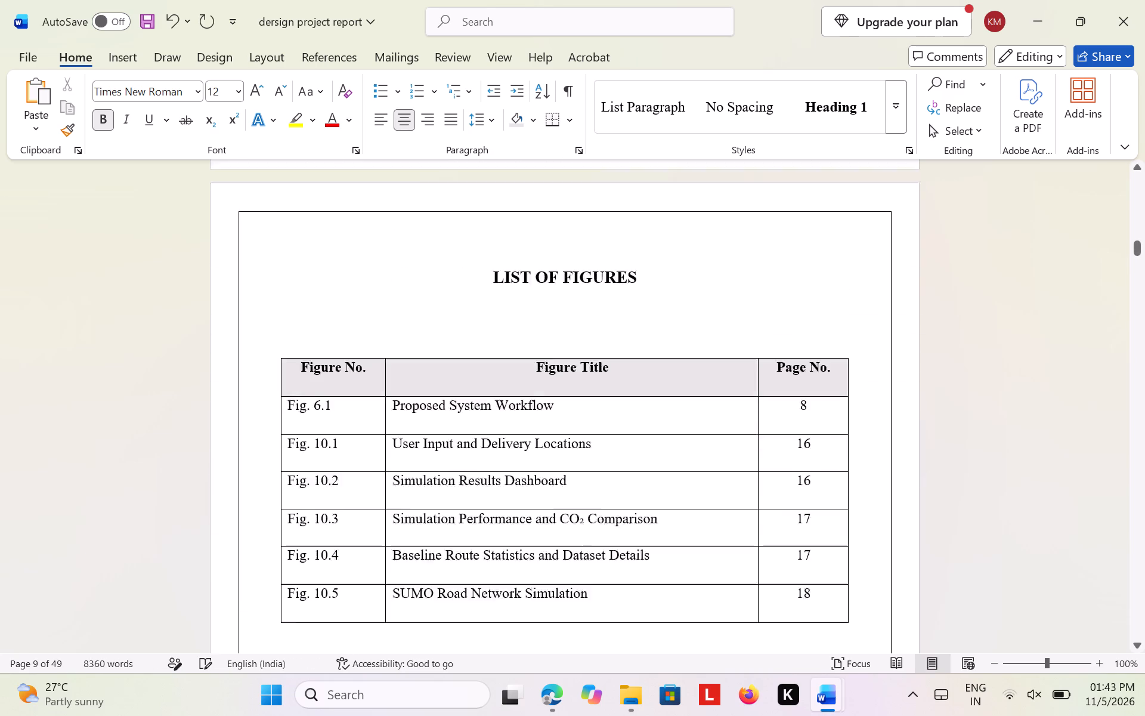
left_click(507, 319)
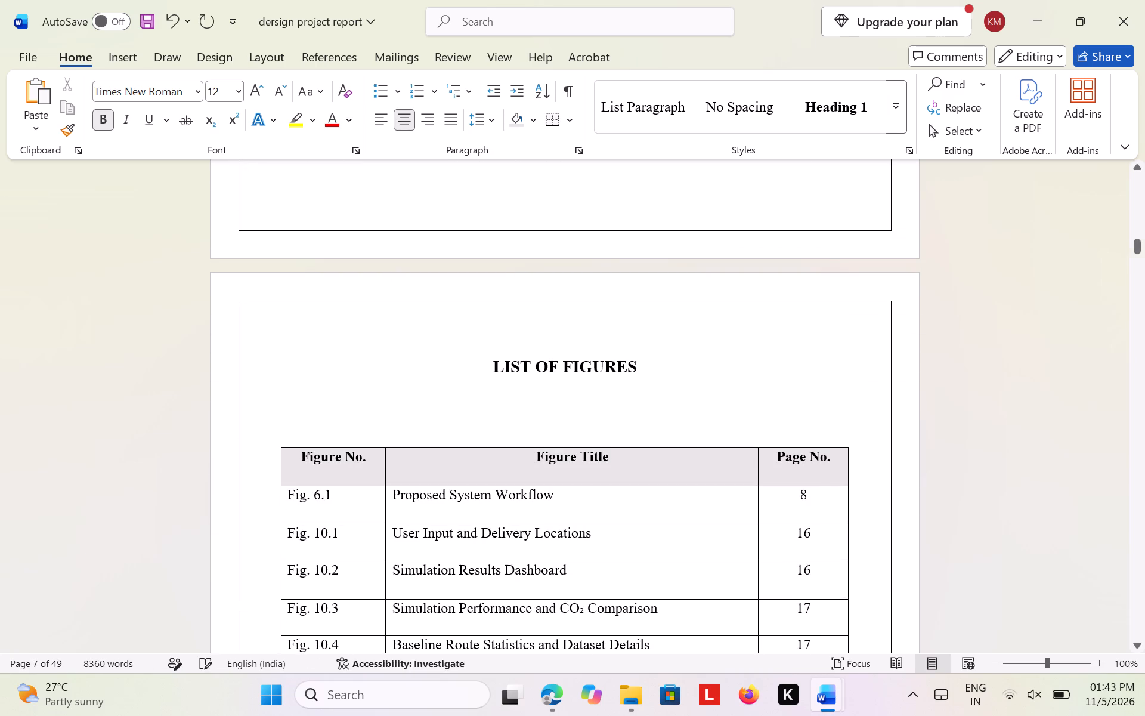
key("Return")
key("Return")
key("Return")
key("Return")
key("Return")
key("Return")
key("Return")
key("Return")
key("Return")
key("Return")
key("Return")
key("Return")
key("Return")
key("Return")
key("Return")
key("Return")
key("Return")
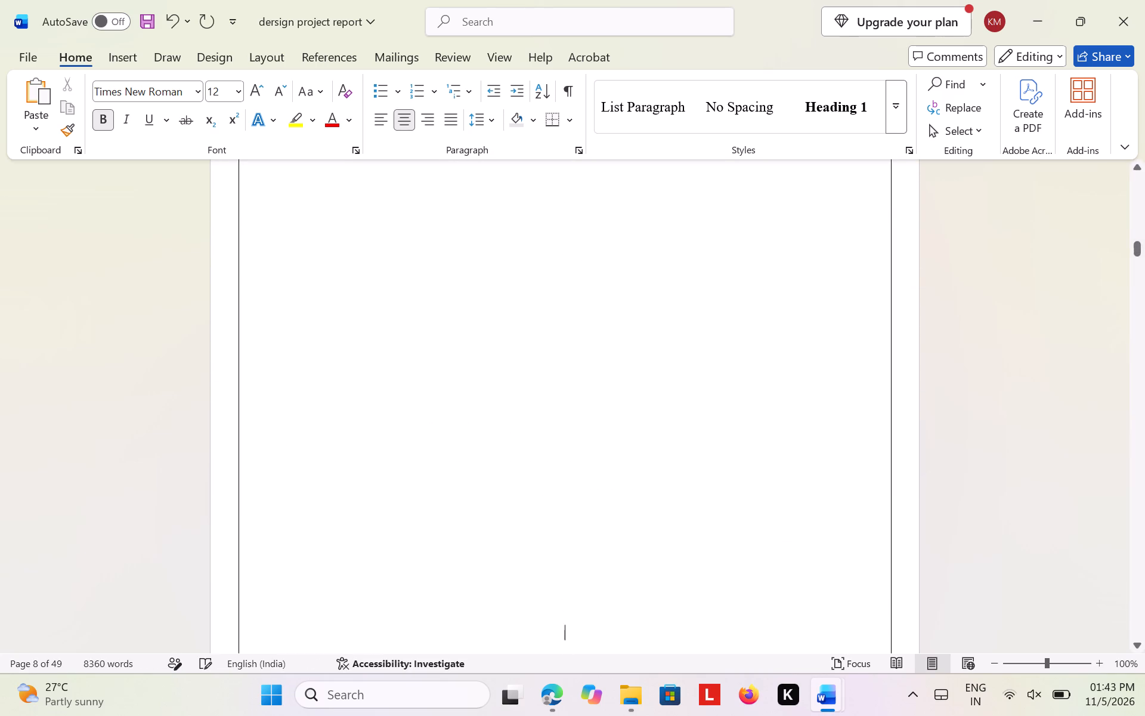
key("Return")
key("Return")
key("Return")
key("Return")
key("Return")
key("Return")
key("Return")
key("Return")
key("Return")
scroll(507, 319, "down", 1)
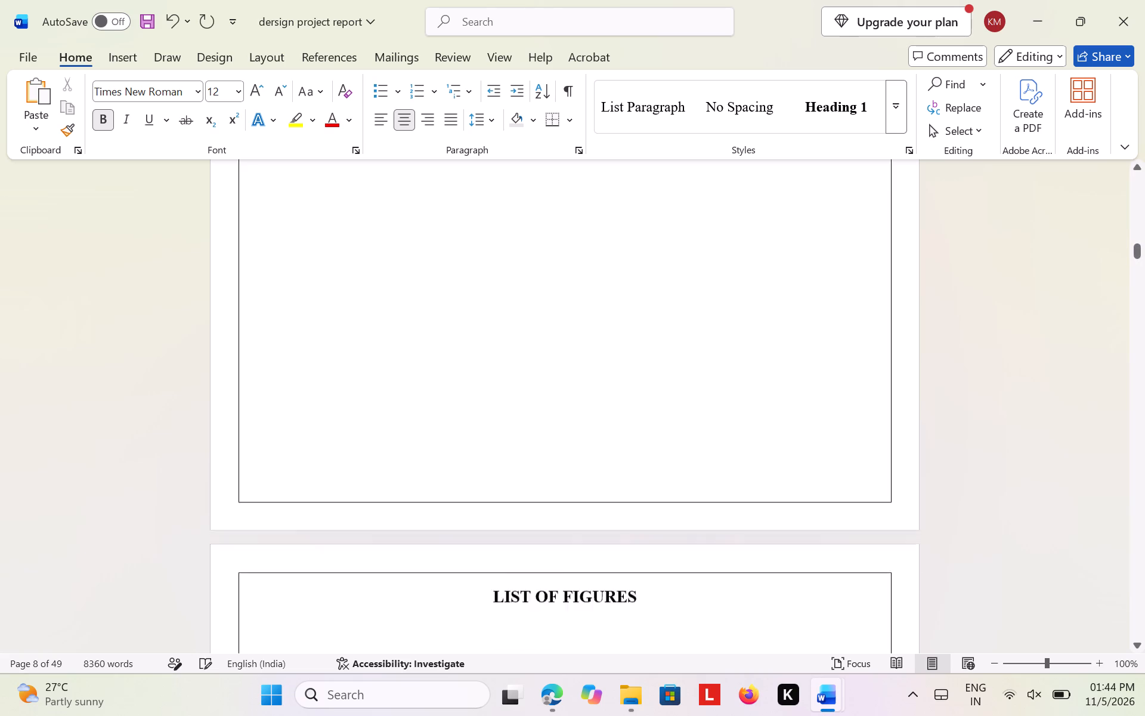
scroll(507, 319, "down", 1)
scroll(507, 319, "up", 2)
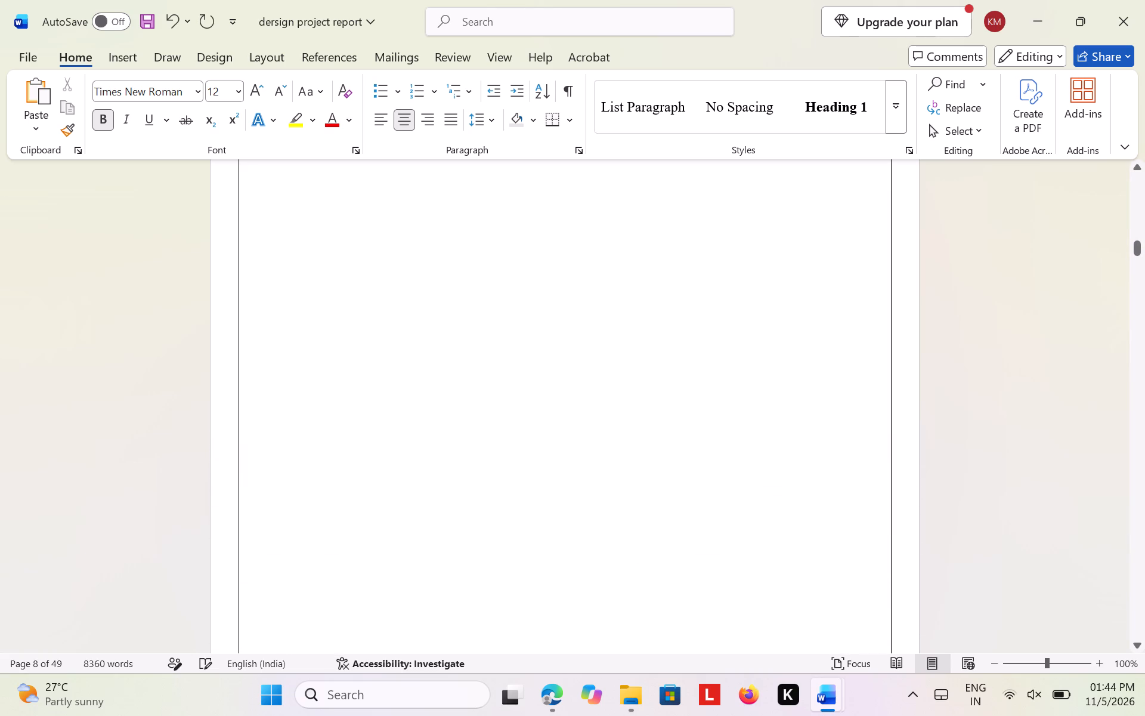
Paste the LIST OF TABLES heading and table at the top of the blank page before the List of Figures.
scroll(507, 319, "up", 2)
scroll(496, 467, "up", 3)
left_click(540, 362)
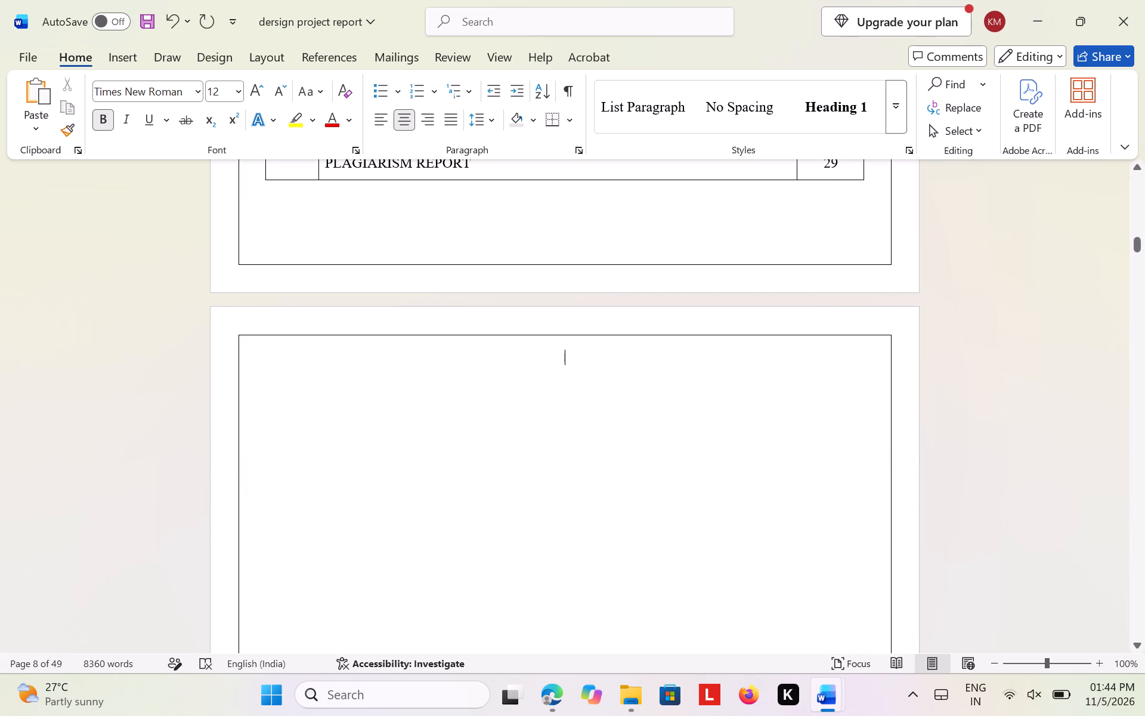
key("ctrl+v")
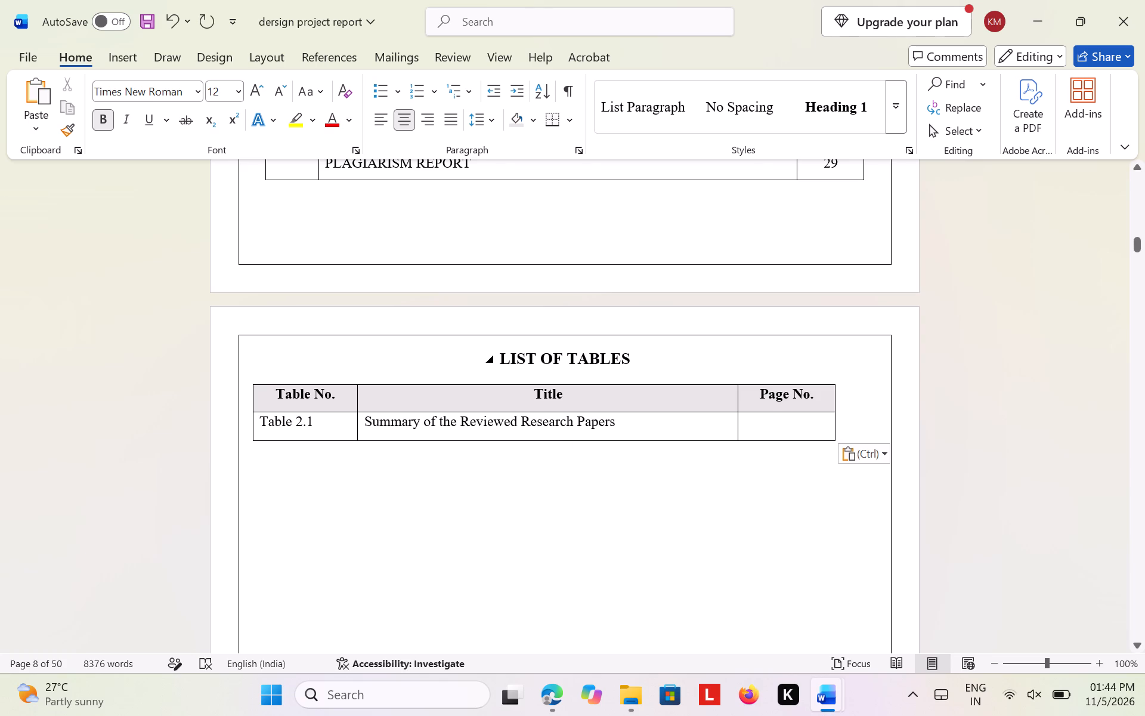
left_click(750, 482)
Remove the empty lines above the LIST OF FIGURES heading so it starts at the top of its page.
scroll(750, 482, "down", 7)
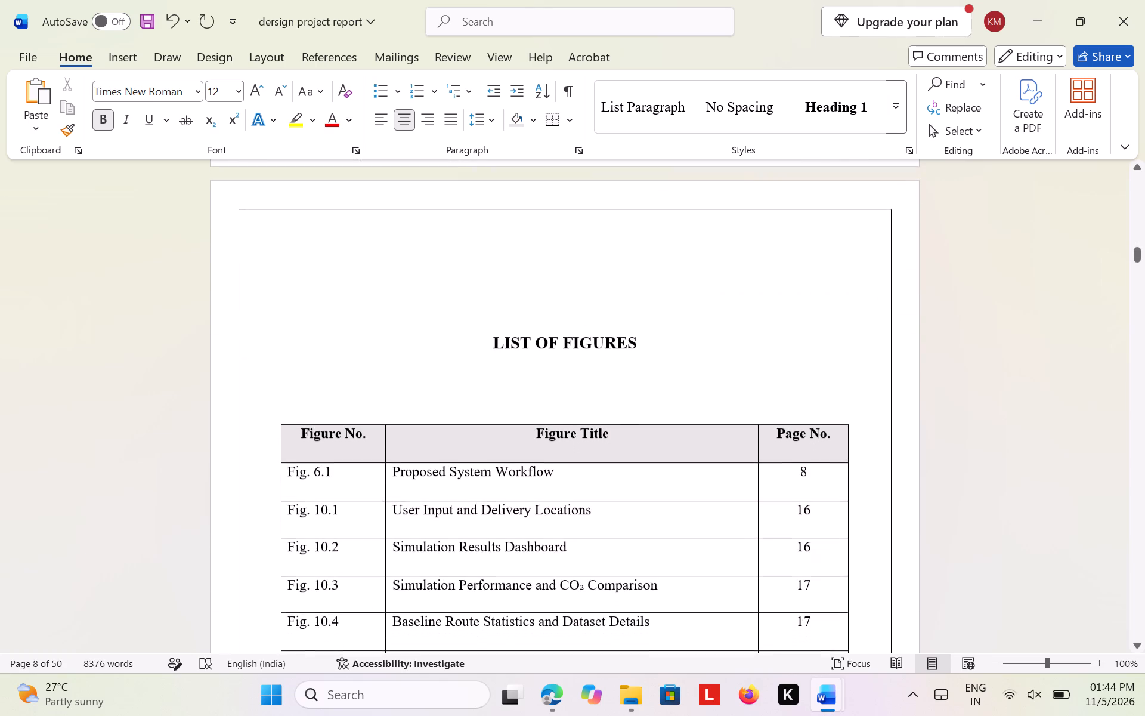
left_click(544, 292)
key("BackSpace")
key("BackSpace")
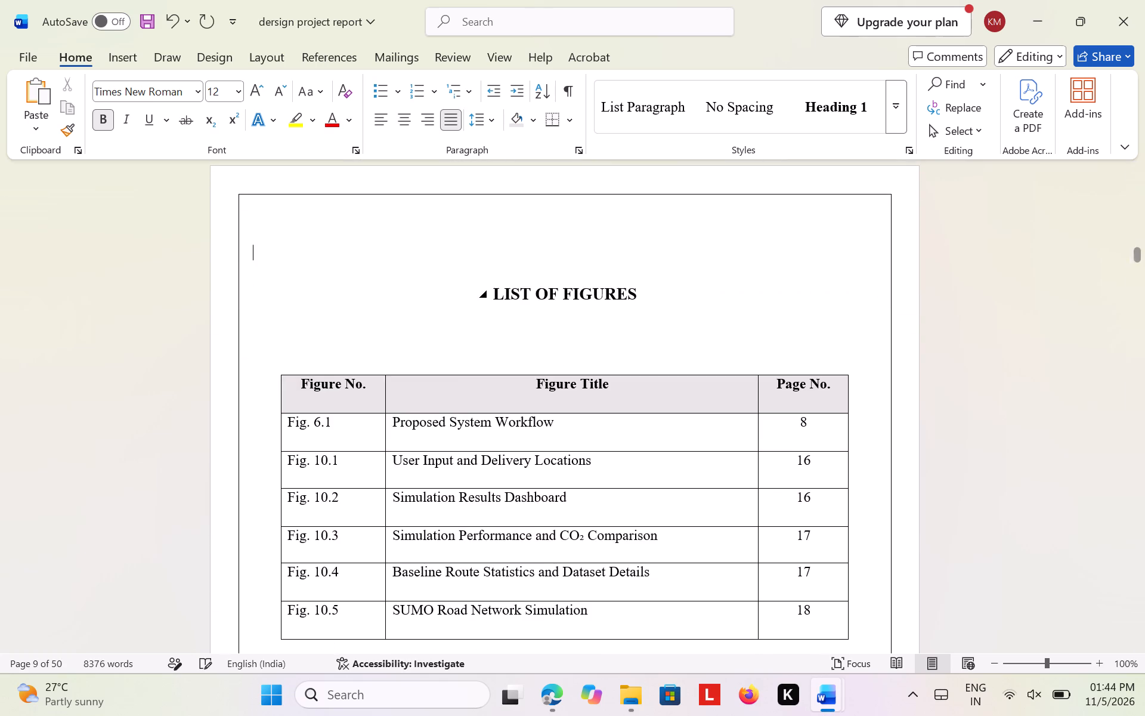
key("BackSpace")
key("BackSpace")
Delete the blank page between the List of Figures and the 1. INTRODUCTION chapter.
scroll(632, 360, "down", 1)
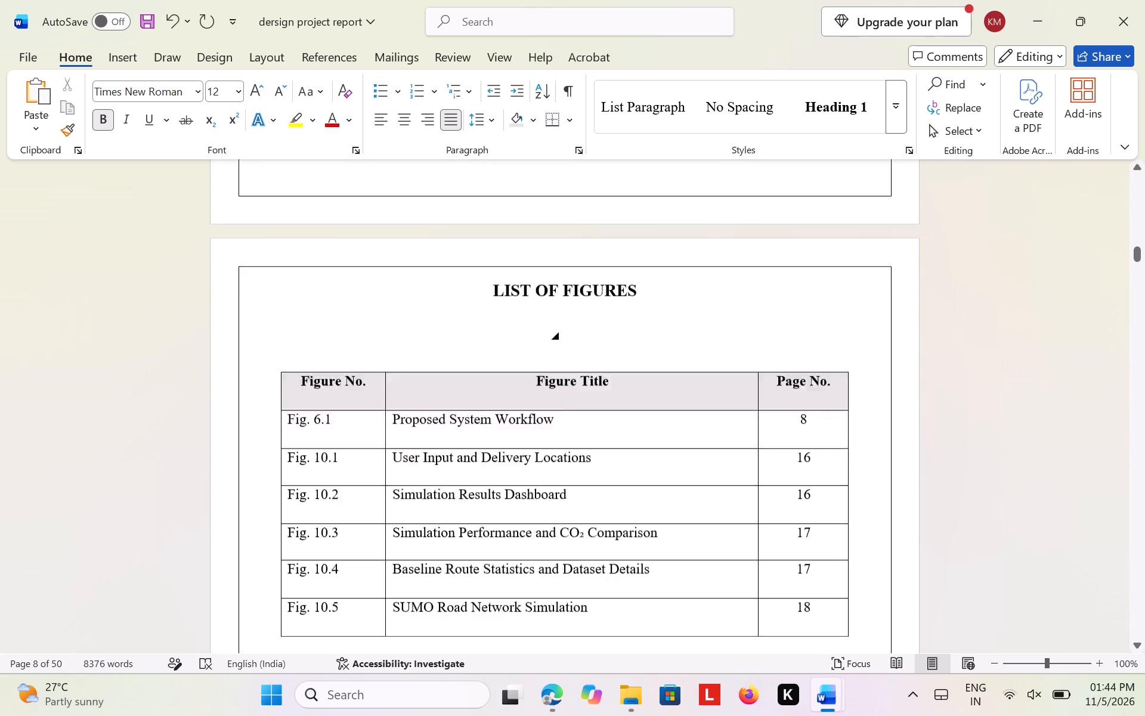
scroll(632, 360, "down", 7)
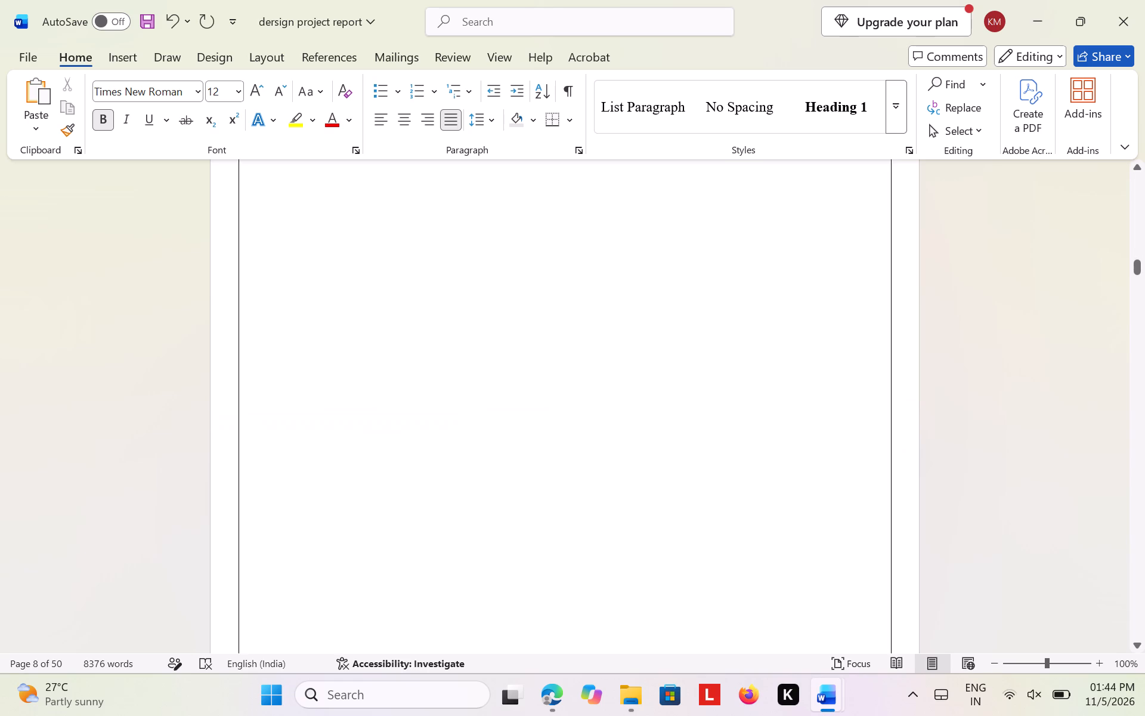
scroll(632, 360, "down", 2)
left_click(454, 381)
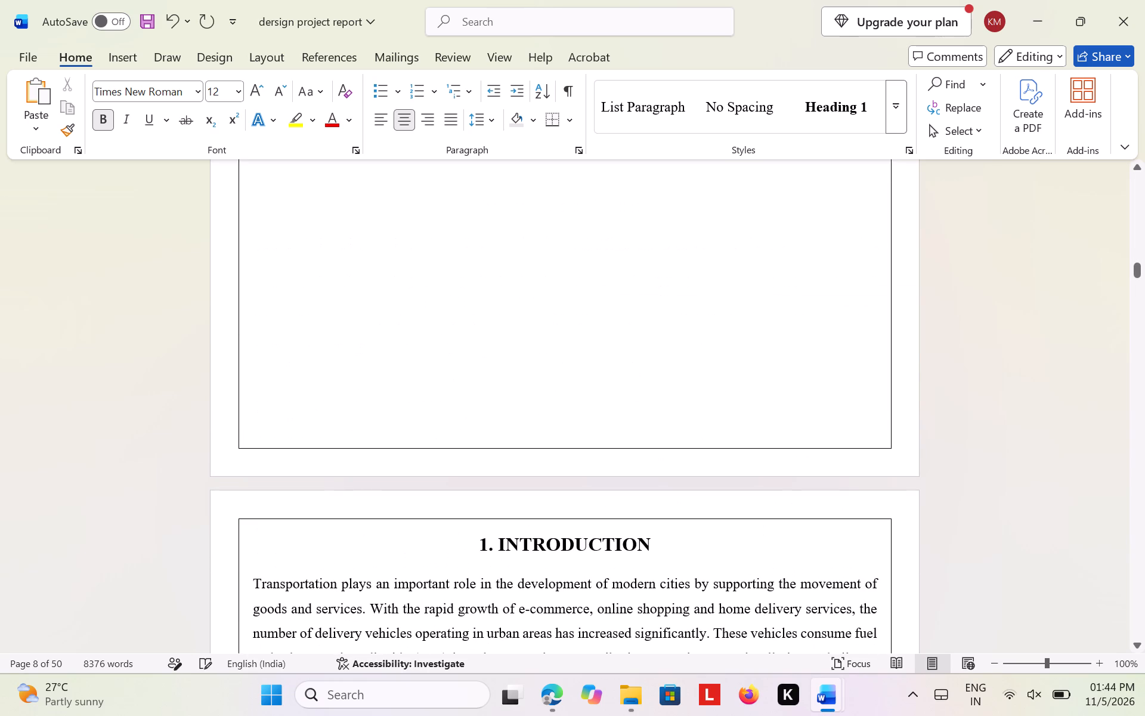
scroll(454, 381, "down", 1)
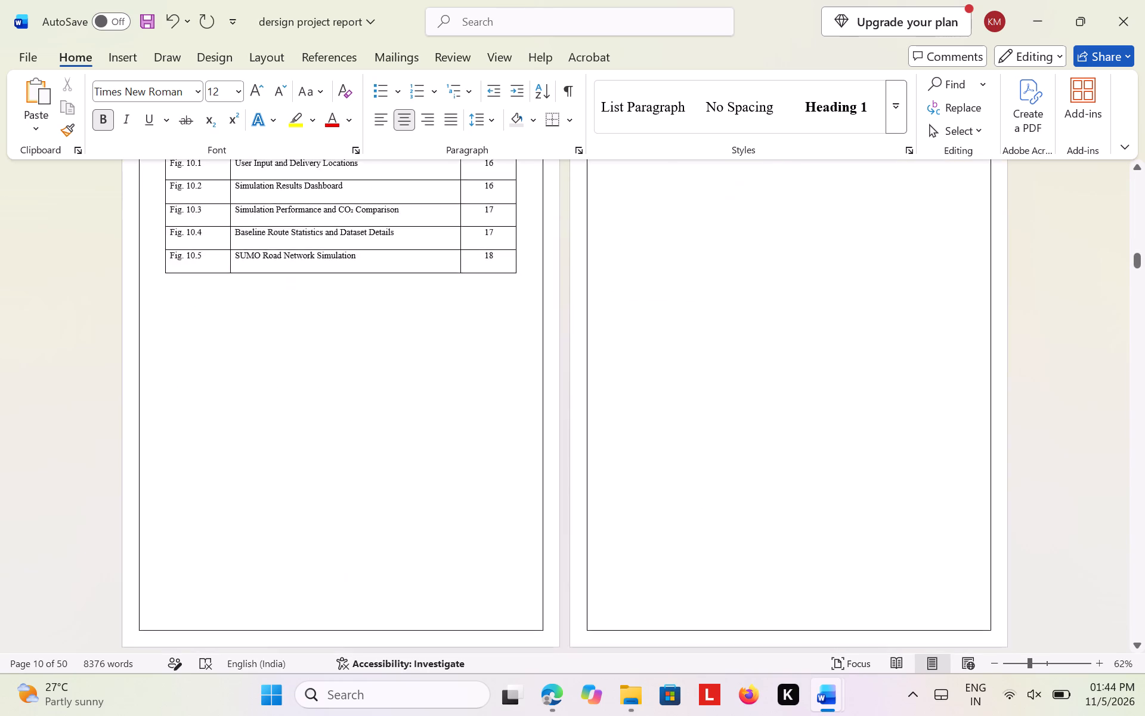
scroll(454, 381, "down", 1)
left_click(736, 542)
key("BackSpace")
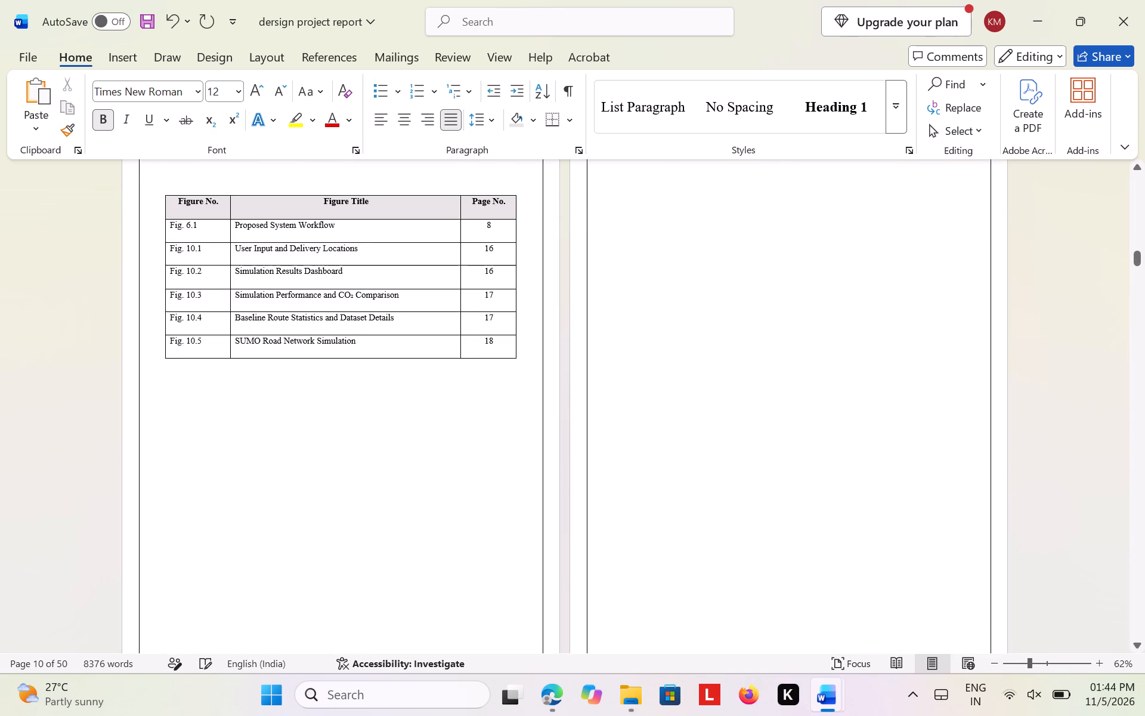
key("BackSpace")
scroll(736, 542, "up", 1)
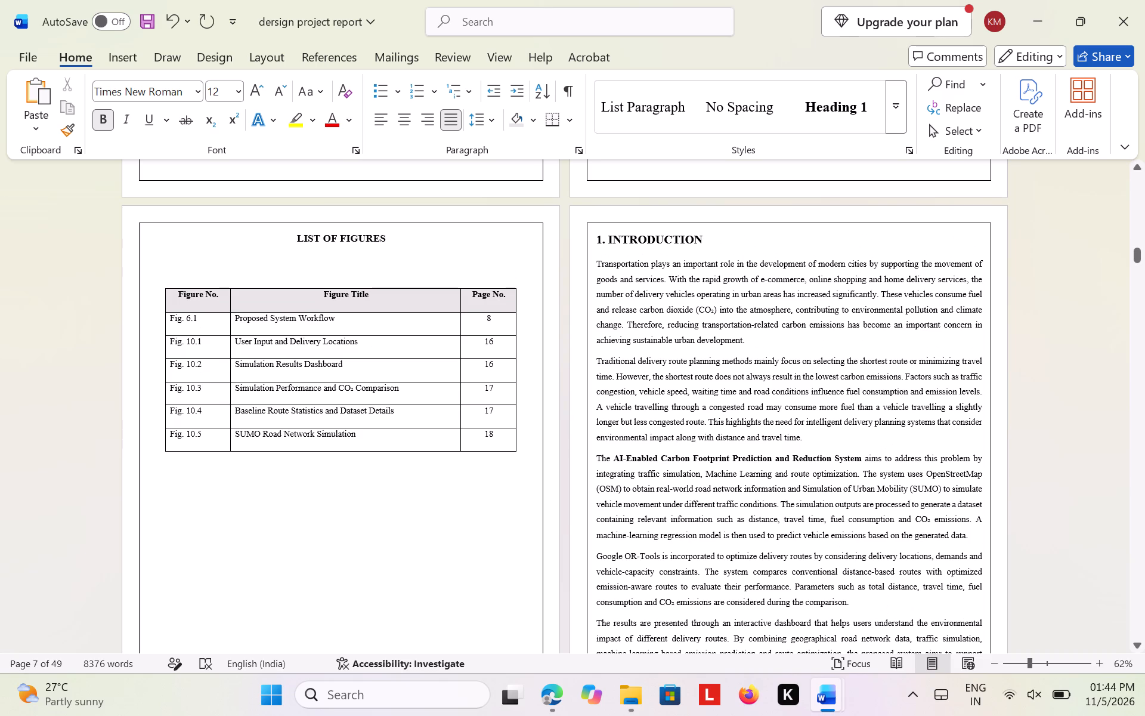
Set the line spacing of the whole document to 1.5.
scroll(754, 544, "down", 2)
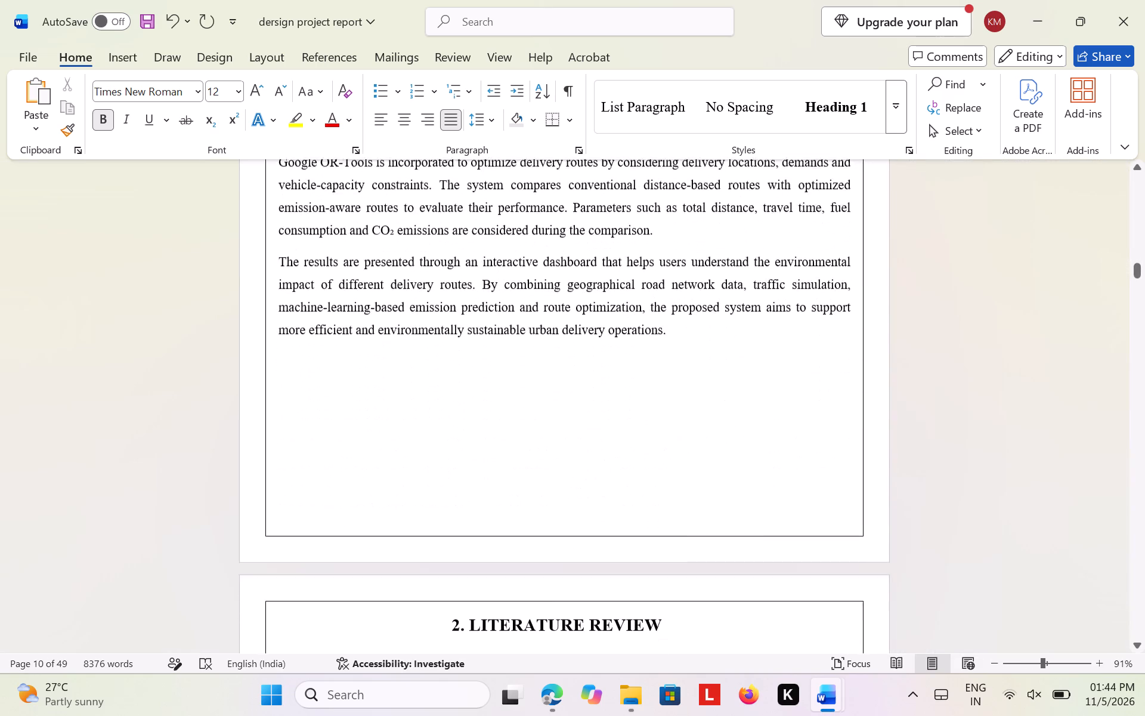
scroll(754, 544, "down", 4)
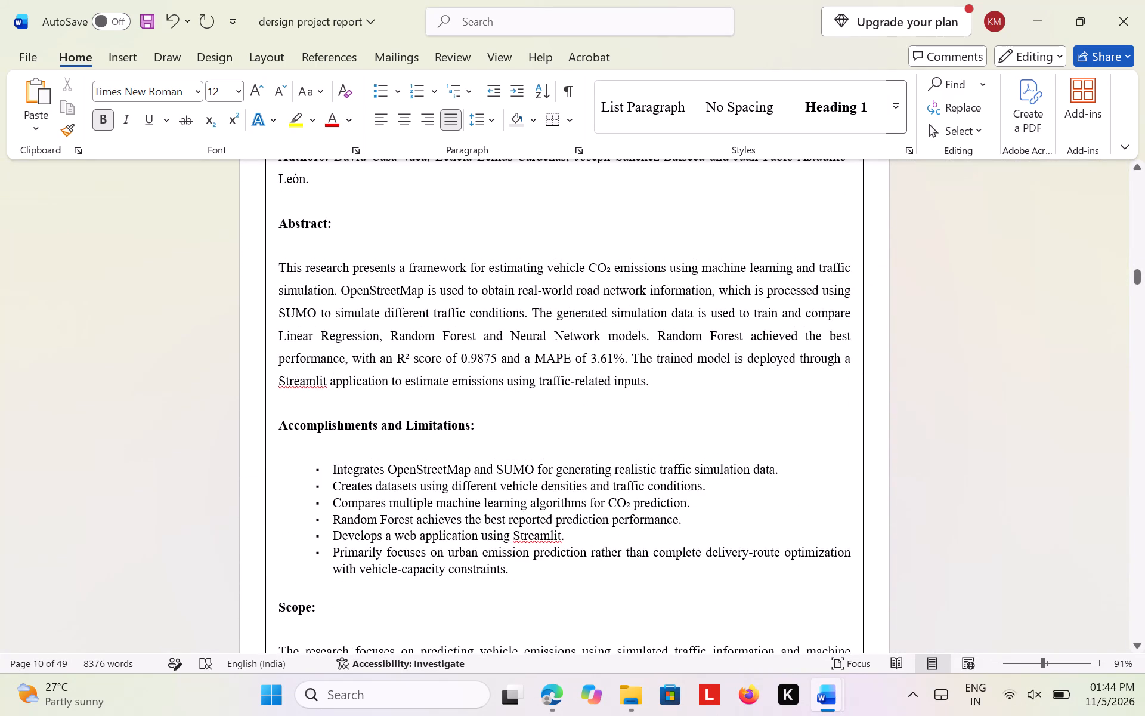
left_click(611, 367)
key("ctrl+a")
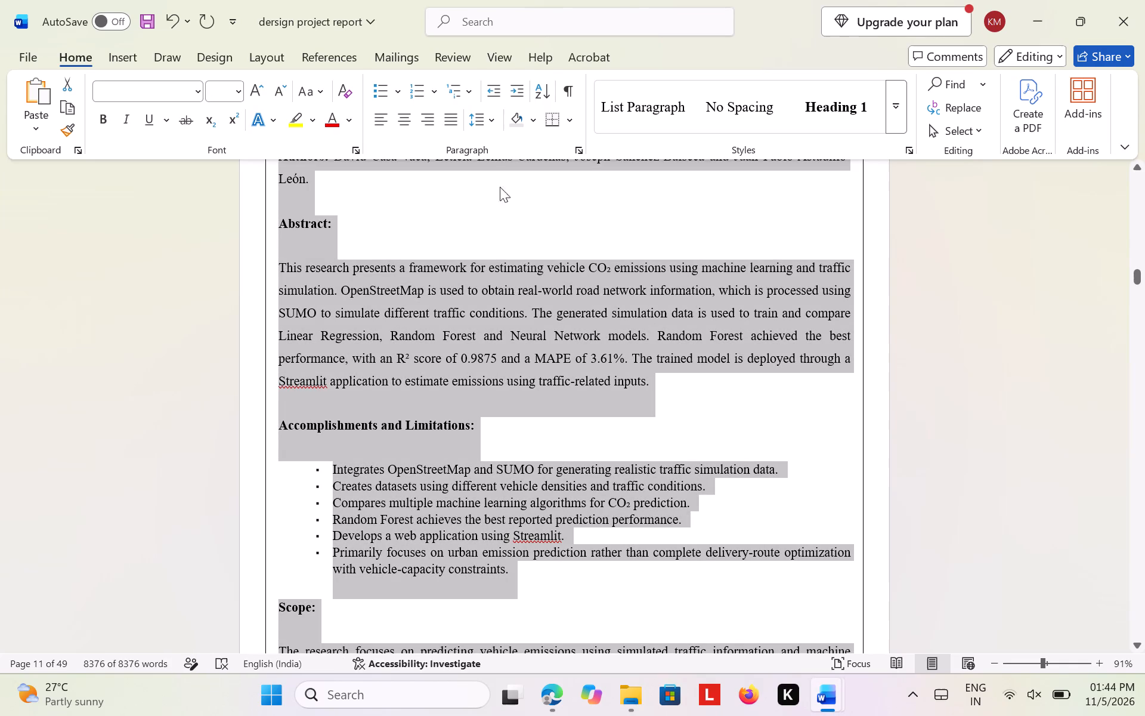
left_click(488, 125)
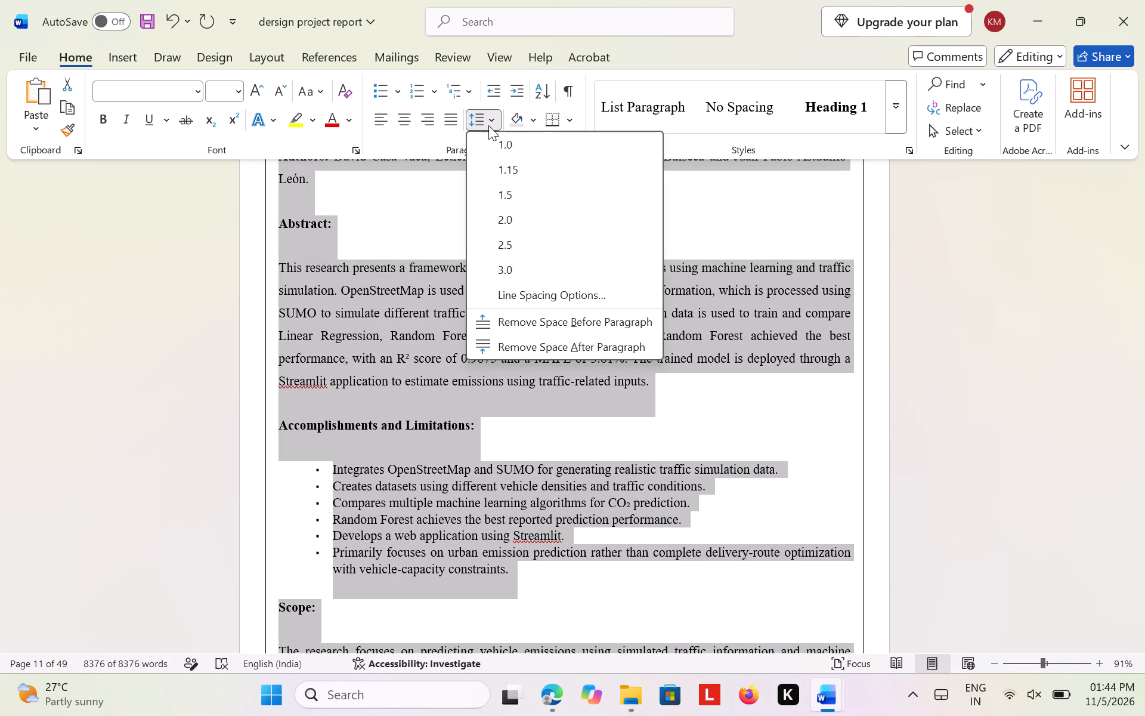
left_click(497, 187)
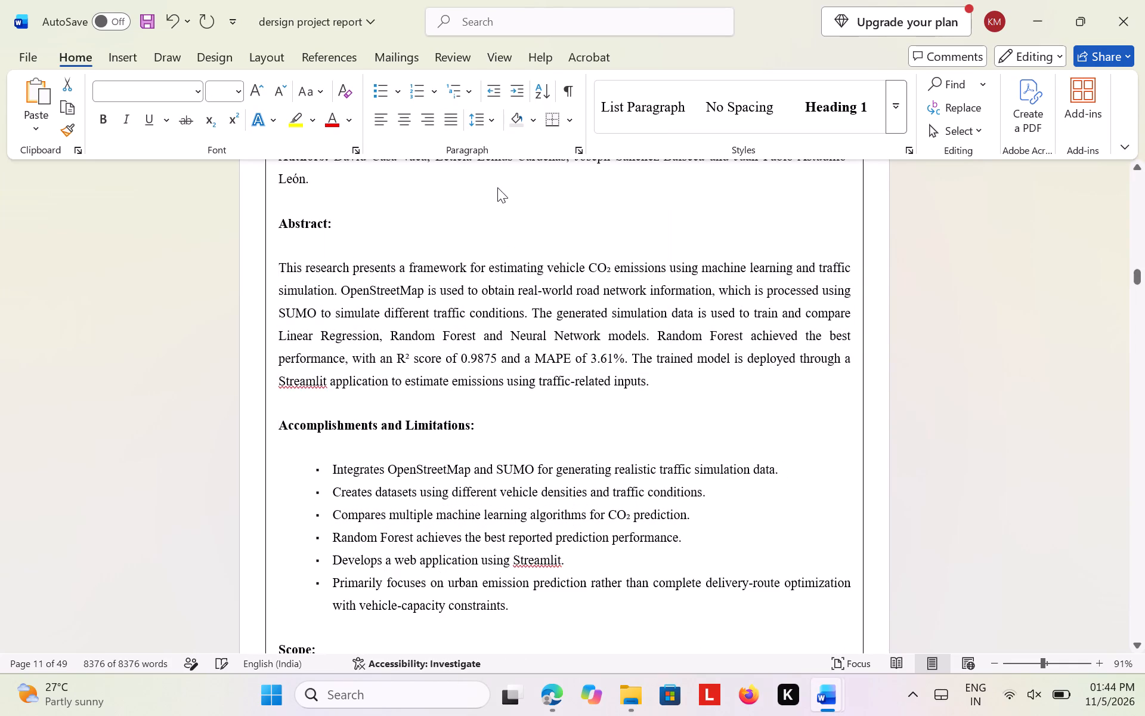
left_click(895, 432)
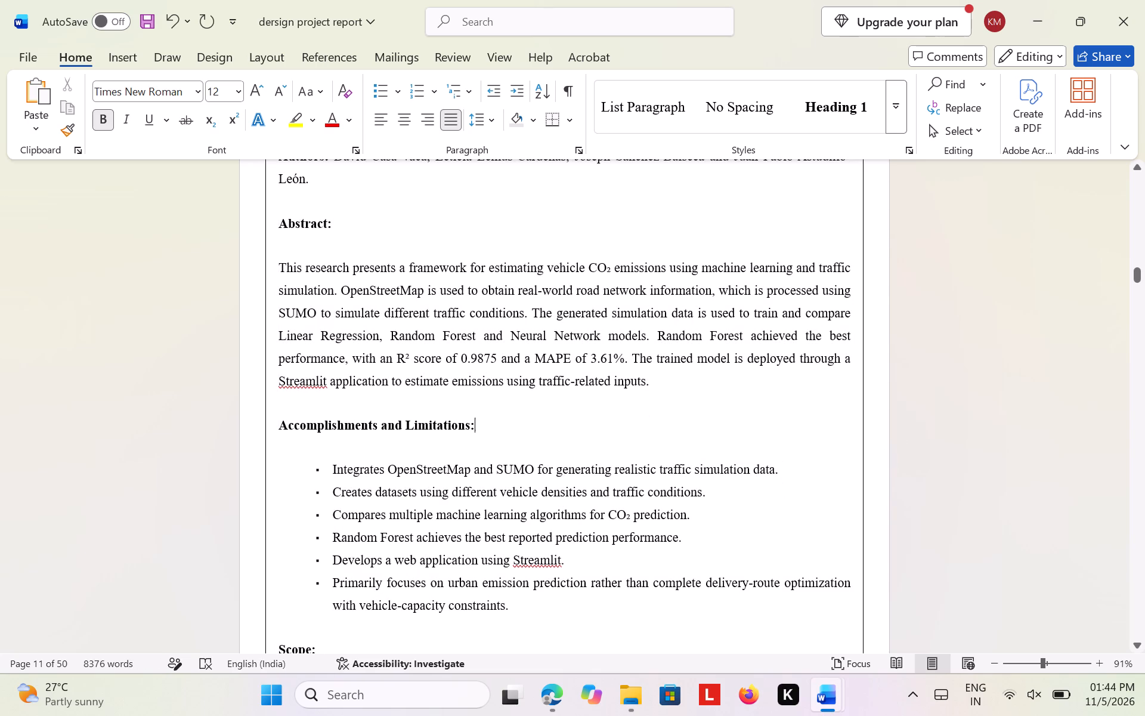
Review the layout and line spacing of the front matter, from the declaration page through the contents to the 1. INTRODUCTION chapter.
scroll(790, 399, "down", 3)
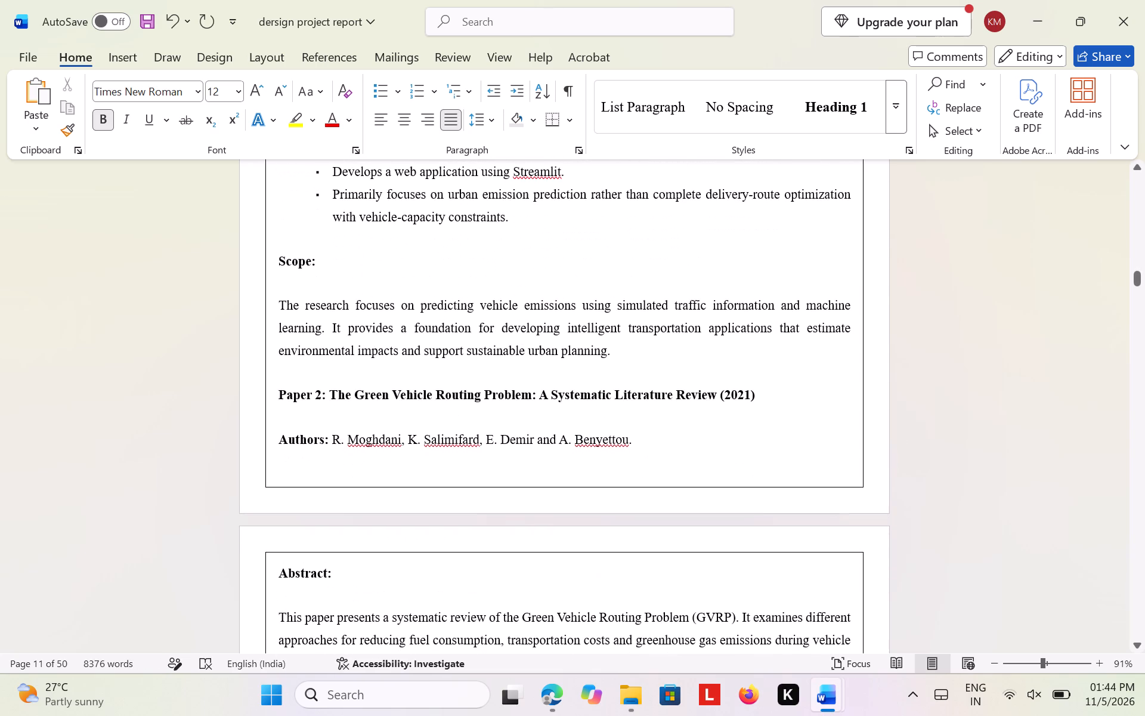
scroll(790, 399, "down", 1)
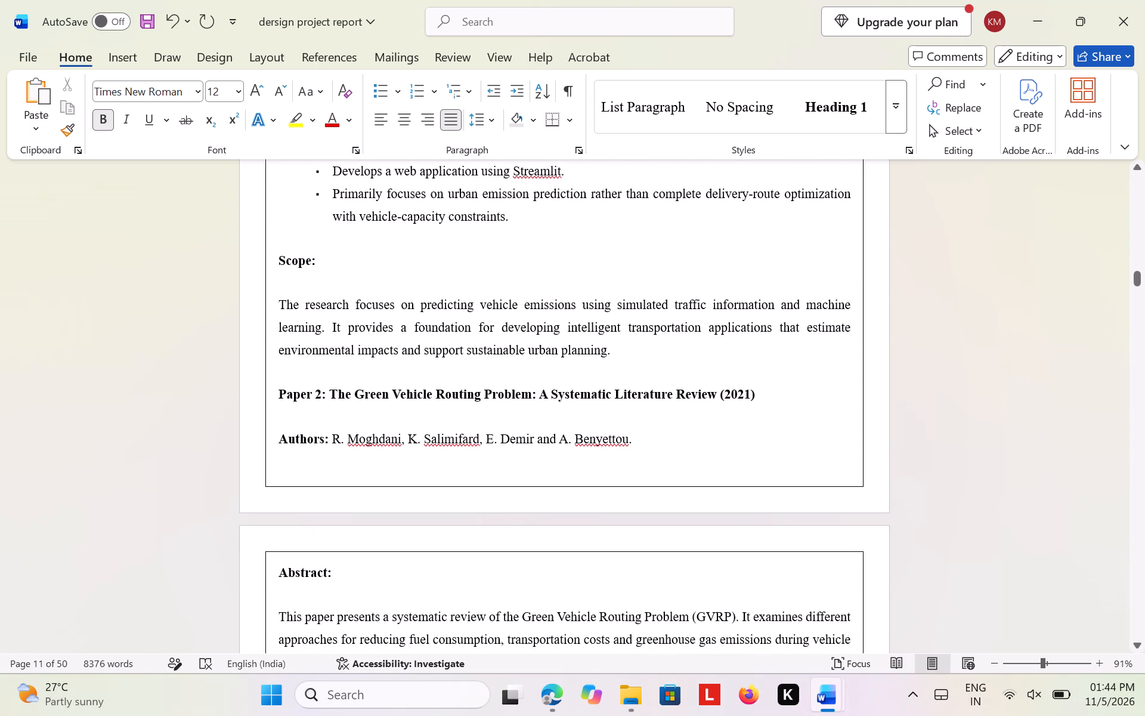
scroll(570, 362, "up", 19)
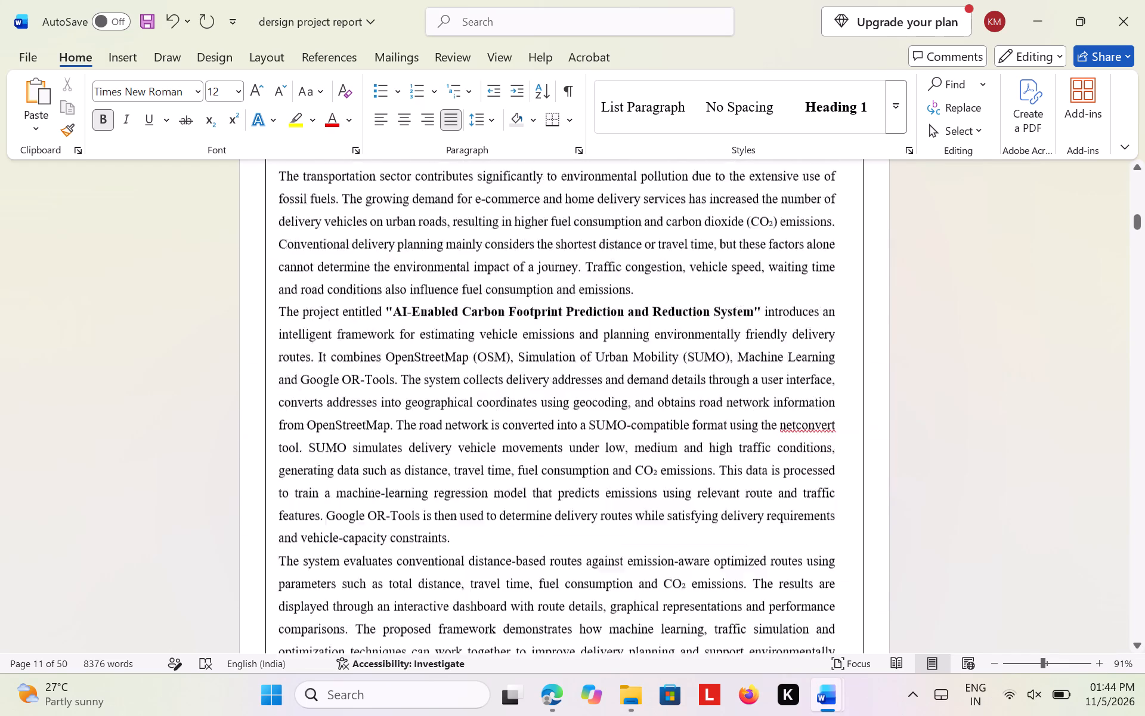
scroll(570, 362, "up", 9)
scroll(570, 362, "right", 2)
scroll(570, 362, "down", 7)
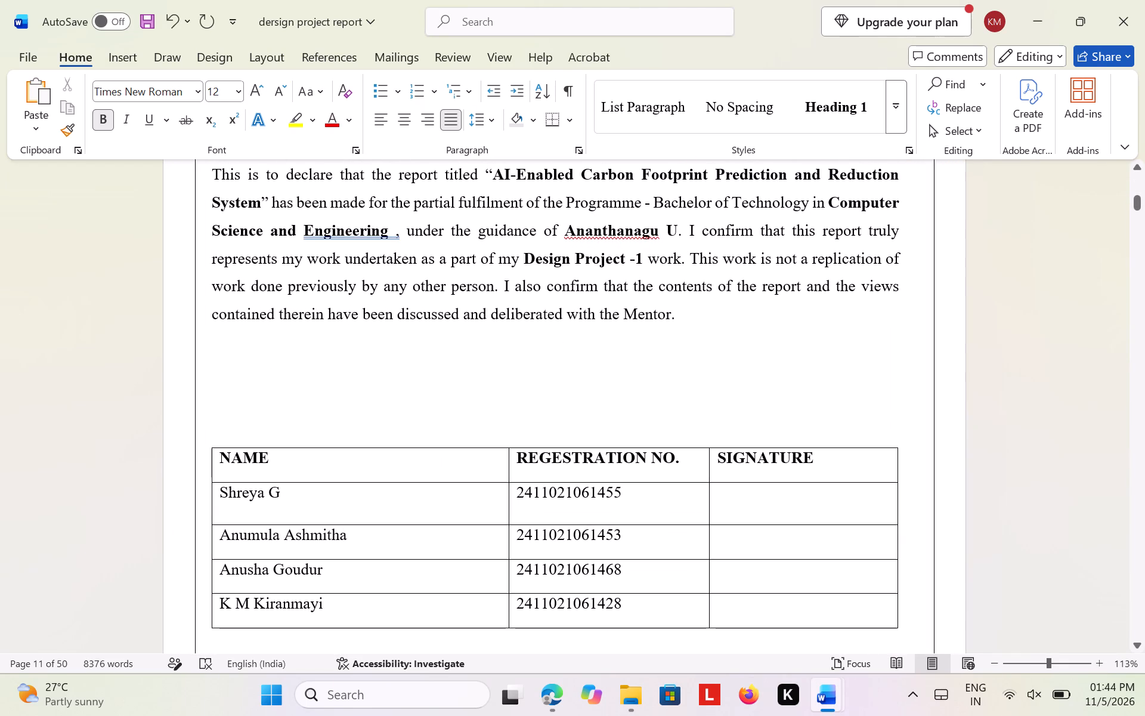
scroll(570, 362, "up", 1)
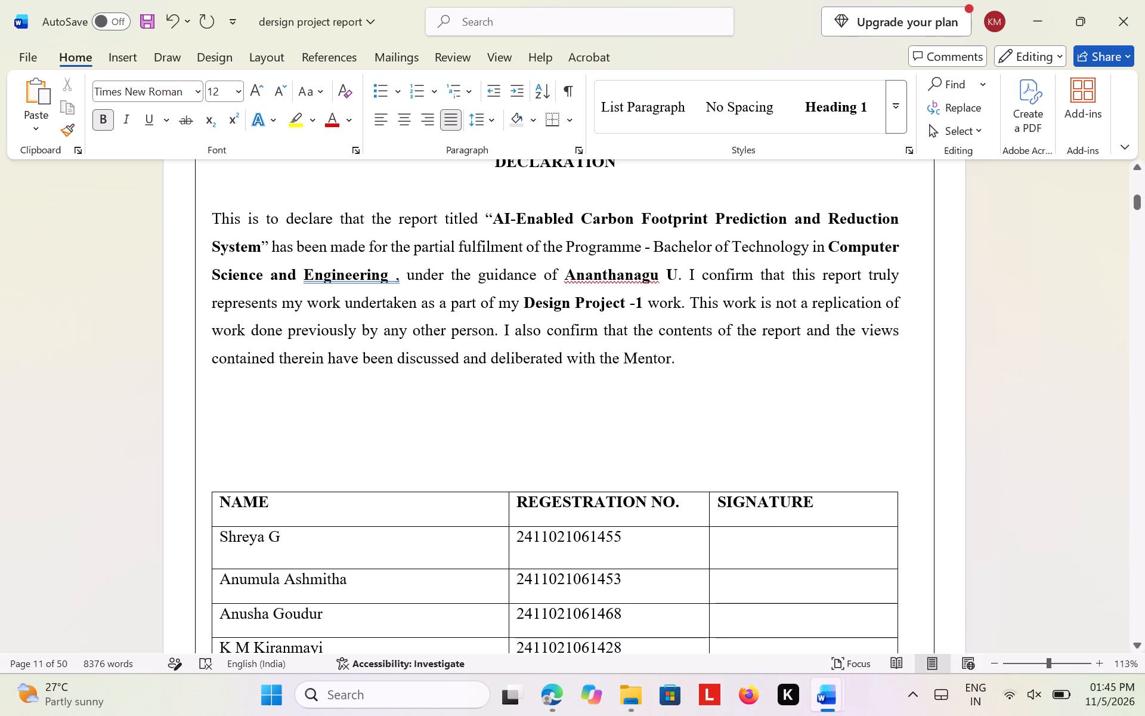
scroll(401, 245, "down", 6)
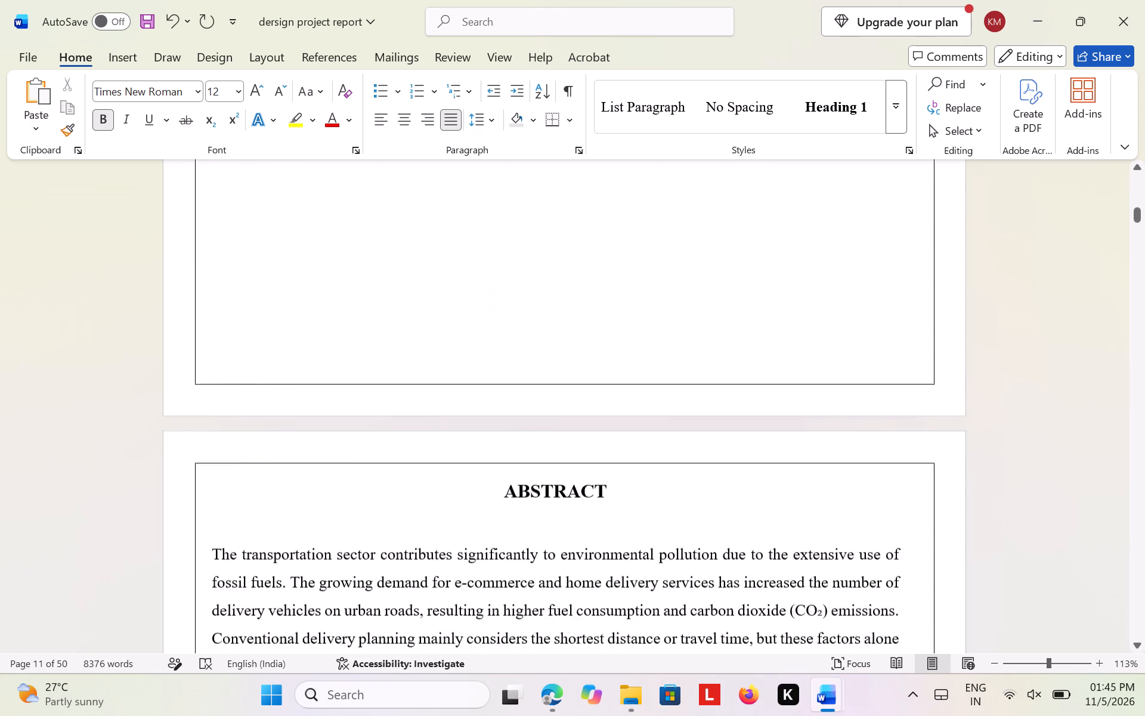
scroll(401, 245, "down", 4)
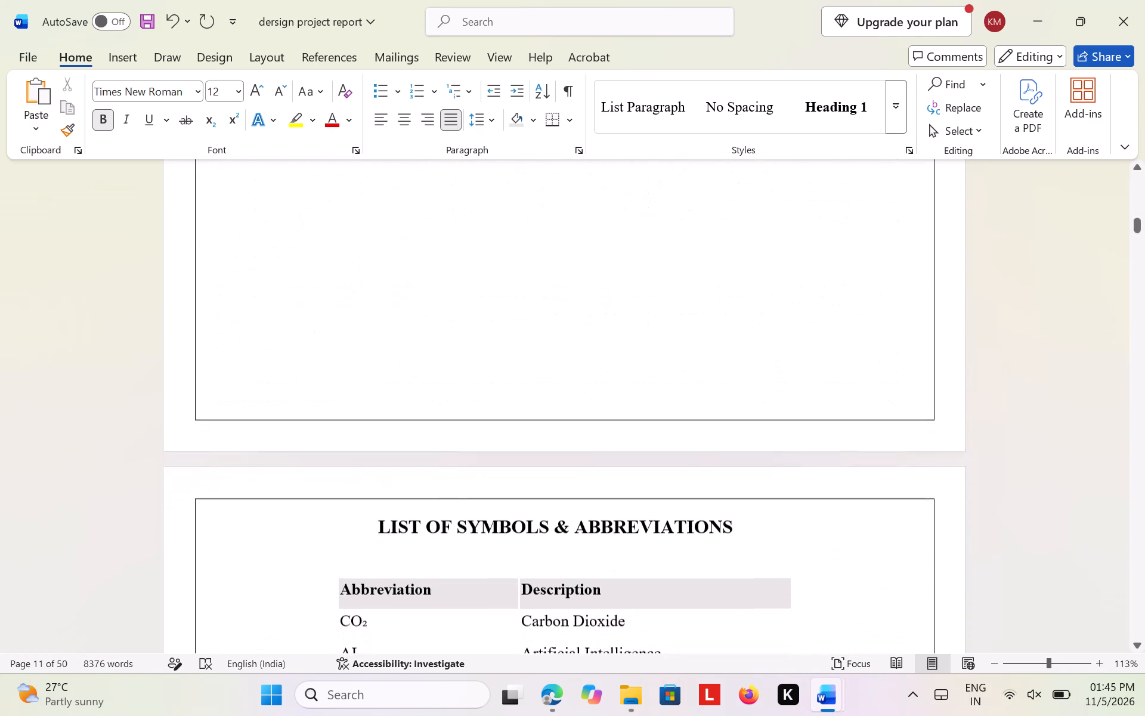
scroll(401, 245, "down", 7)
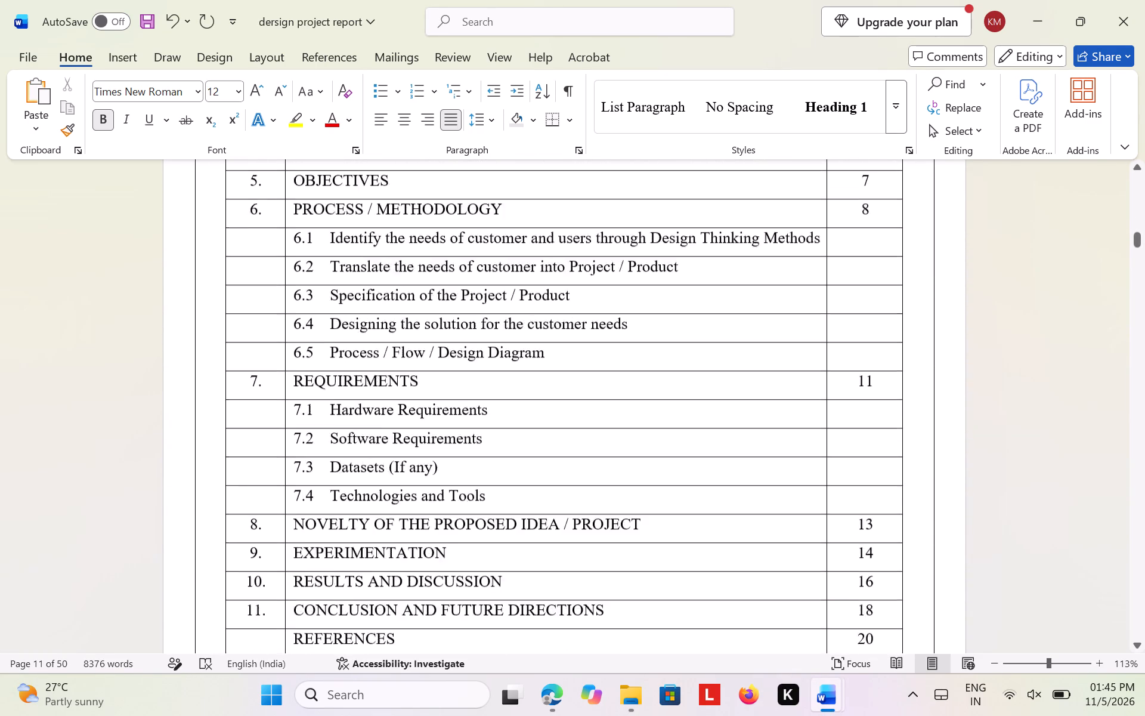
scroll(401, 245, "down", 6)
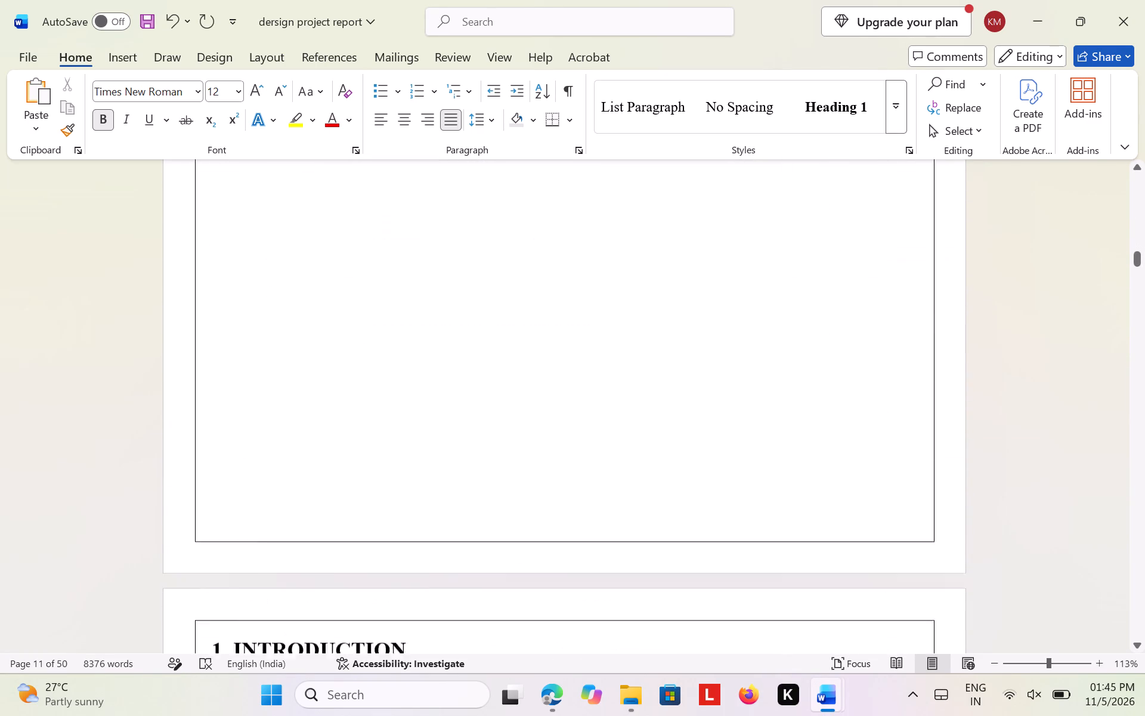
Review the literature review pages, from Paper 1 through the comparison table and the Summary of the Reviewed Work and Research Gap.
scroll(401, 245, "down", 3)
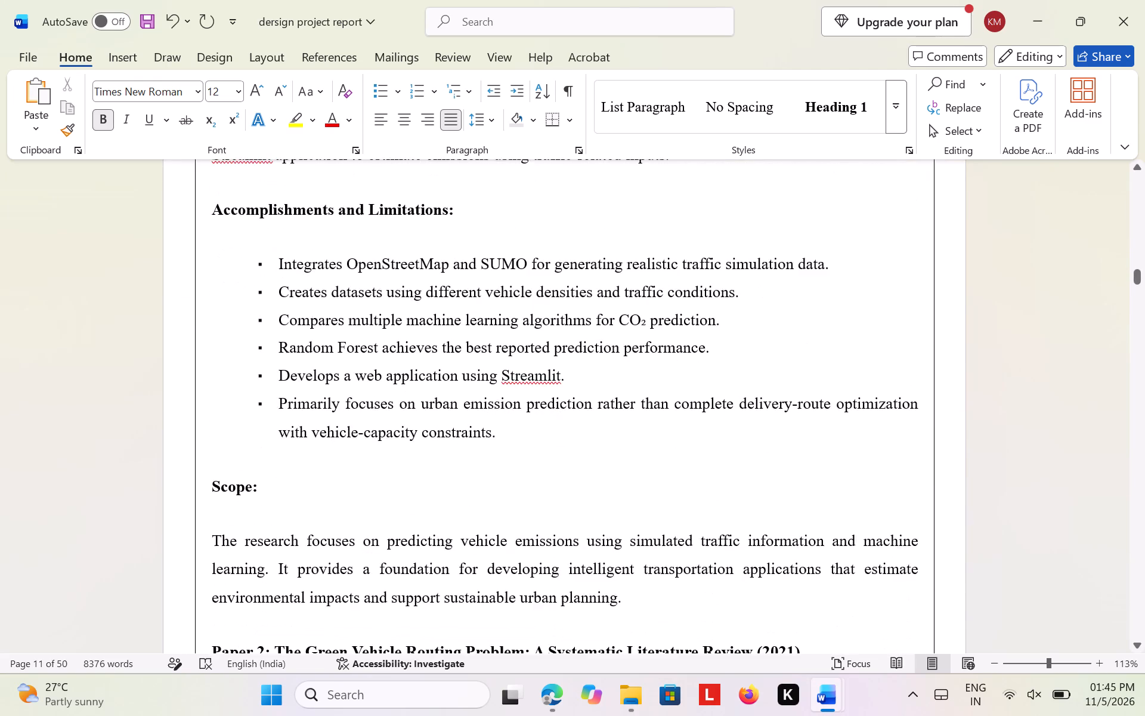
scroll(401, 245, "down", 5)
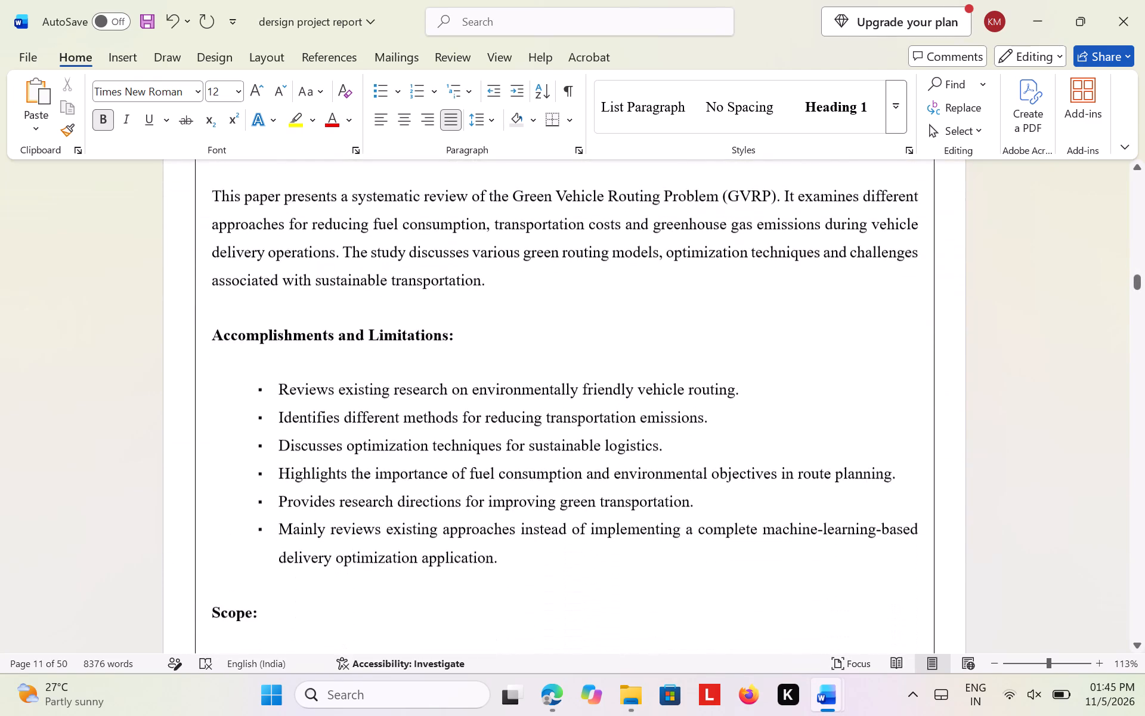
scroll(401, 245, "down", 7)
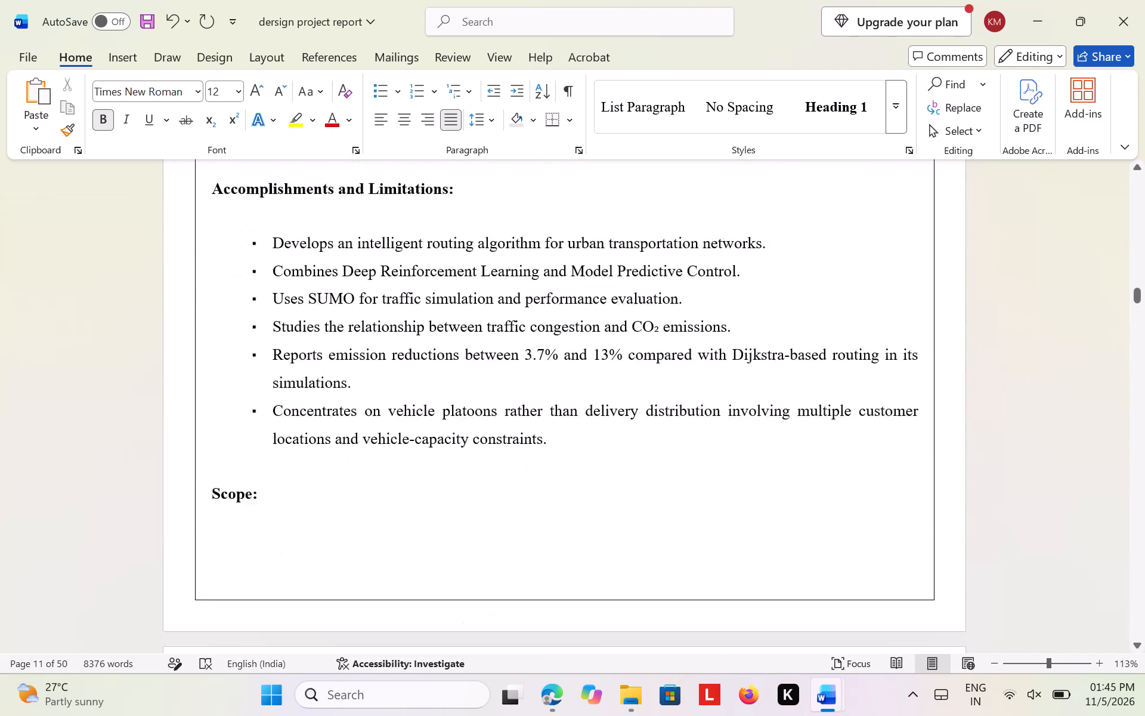
scroll(401, 245, "down", 4)
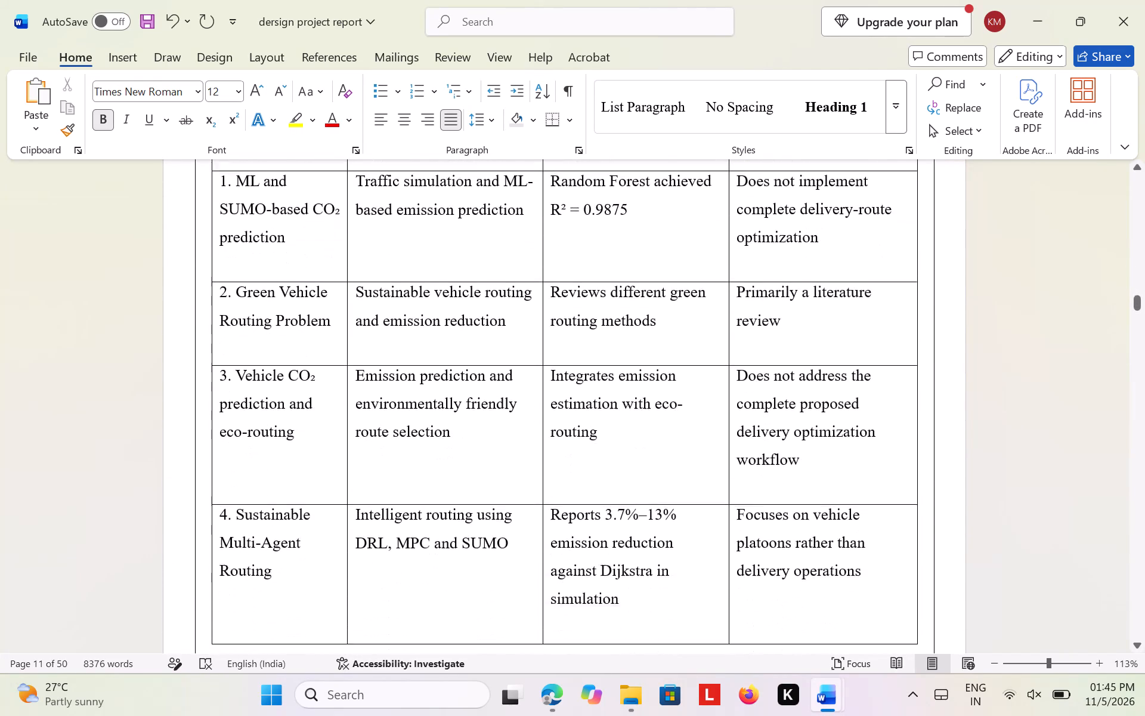
scroll(401, 245, "down", 4)
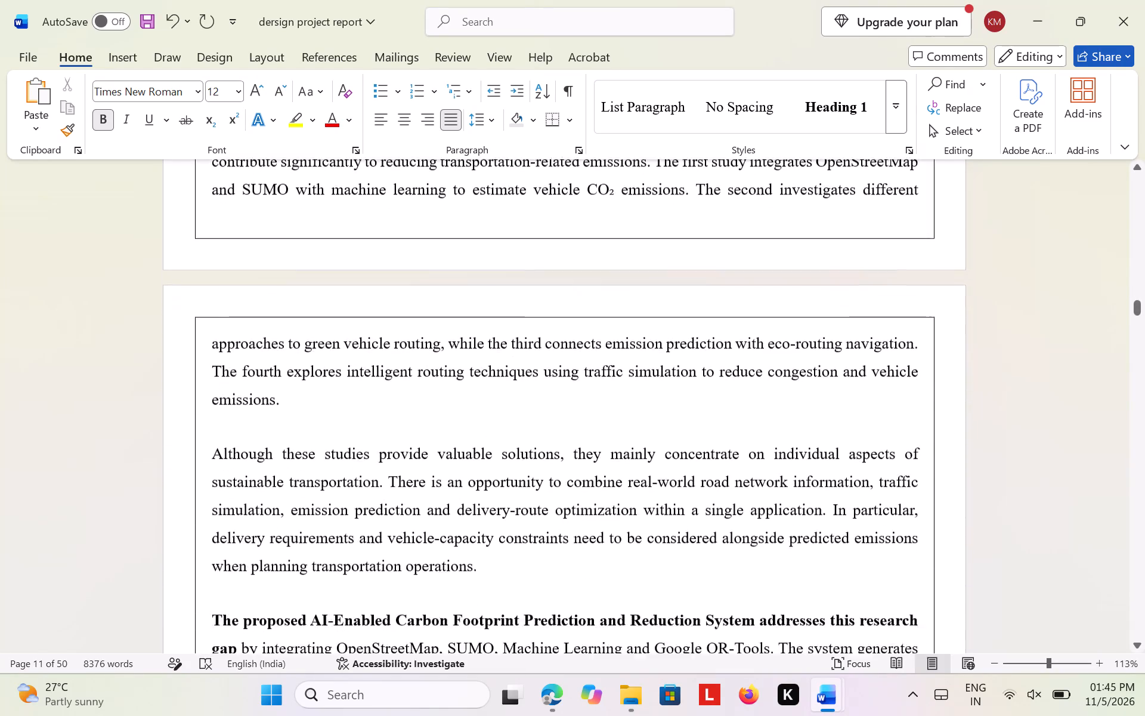
scroll(401, 245, "down", 2)
scroll(401, 245, "up", 3)
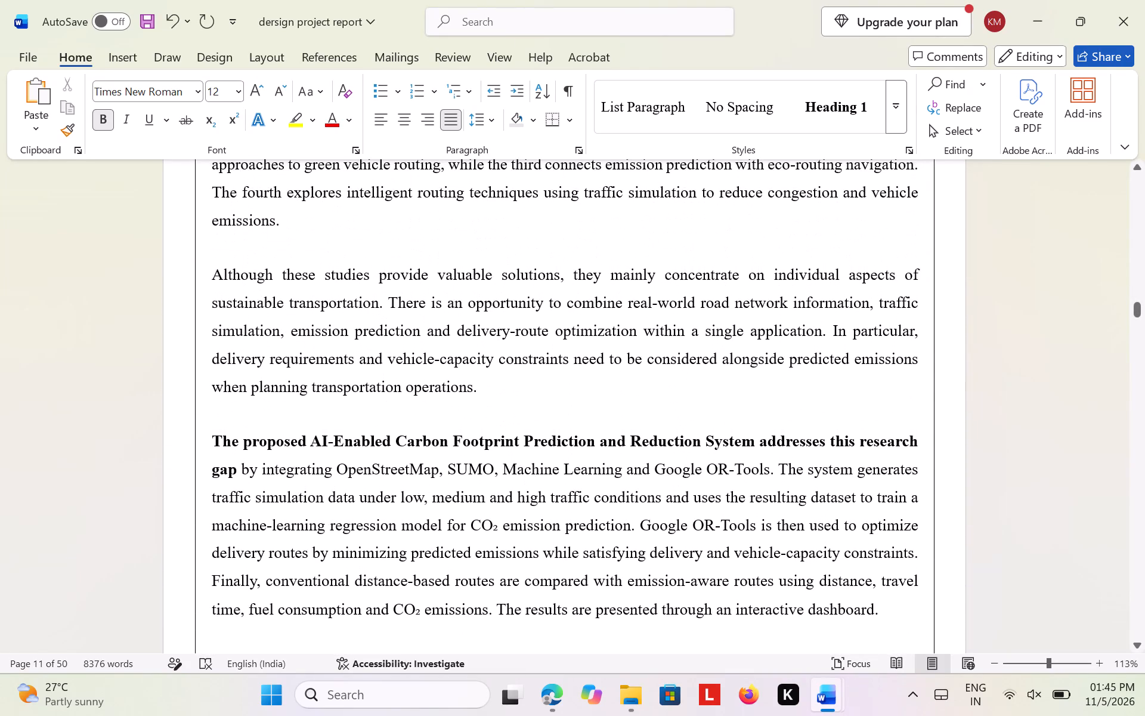
scroll(401, 245, "up", 2)
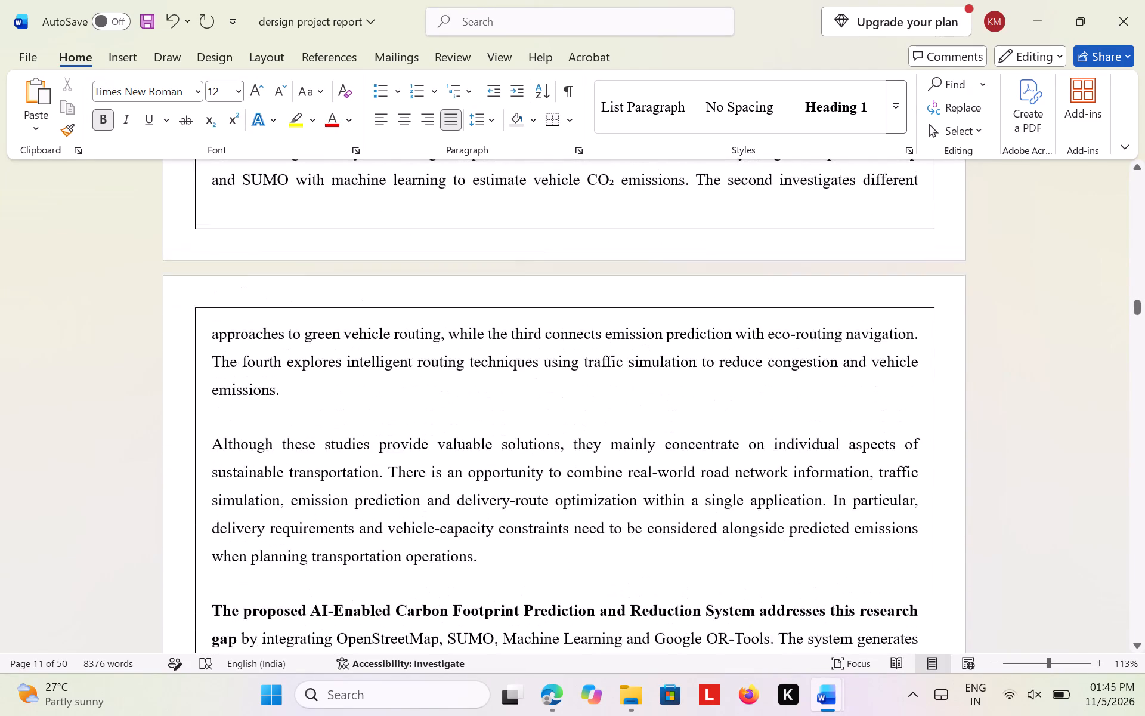
Remove the empty lines above the 3. IDENTIFICATION OF THE PROBLEM / SCOPE OF THE PROJECT heading so it starts at the top of its page.
scroll(401, 245, "up", 1)
scroll(496, 304, "up", 2)
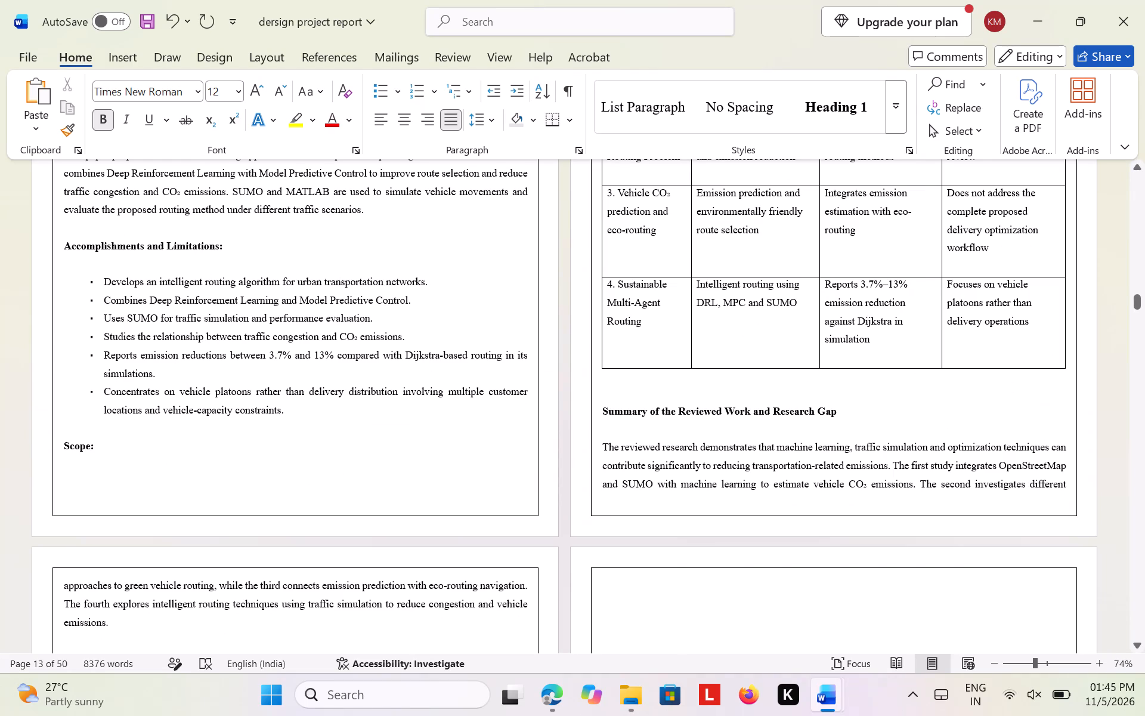
scroll(630, 463, "down", 5)
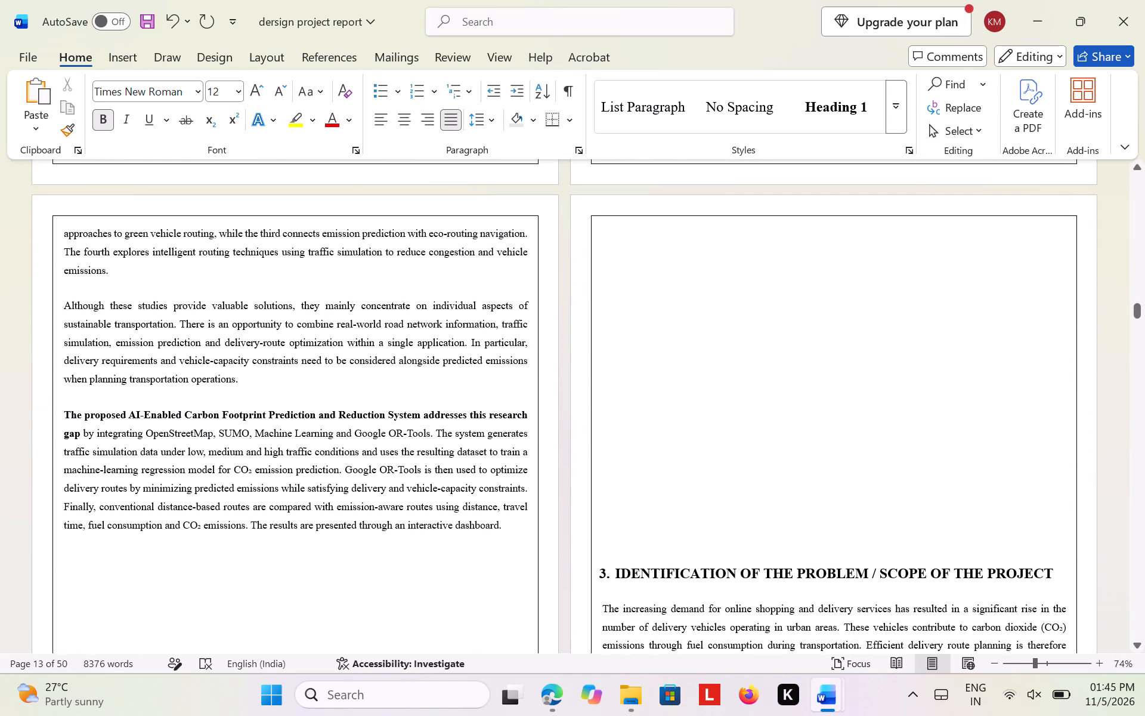
left_click(630, 536)
key("BackSpace")
key("BackSpace")
key("BackSpace")
key("BackSpace")
key("BackSpace")
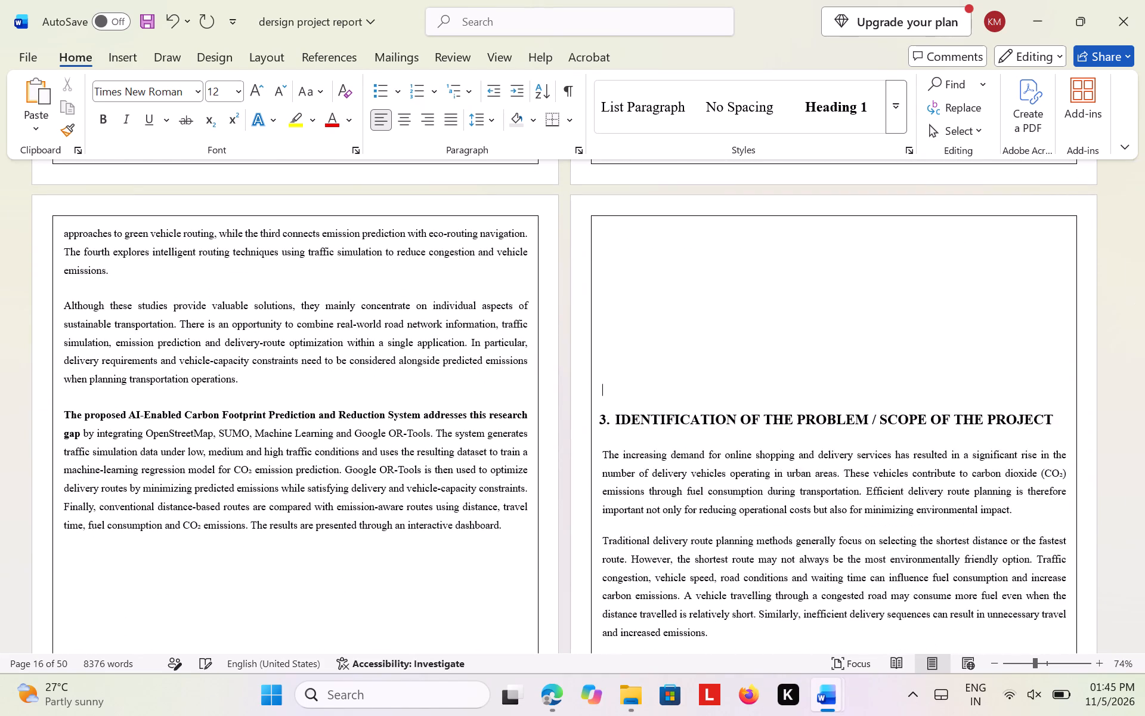
key("BackSpace")
key("BackSpace")
key("BackSpace")
key("BackSpace")
key("BackSpace")
key("BackSpace")
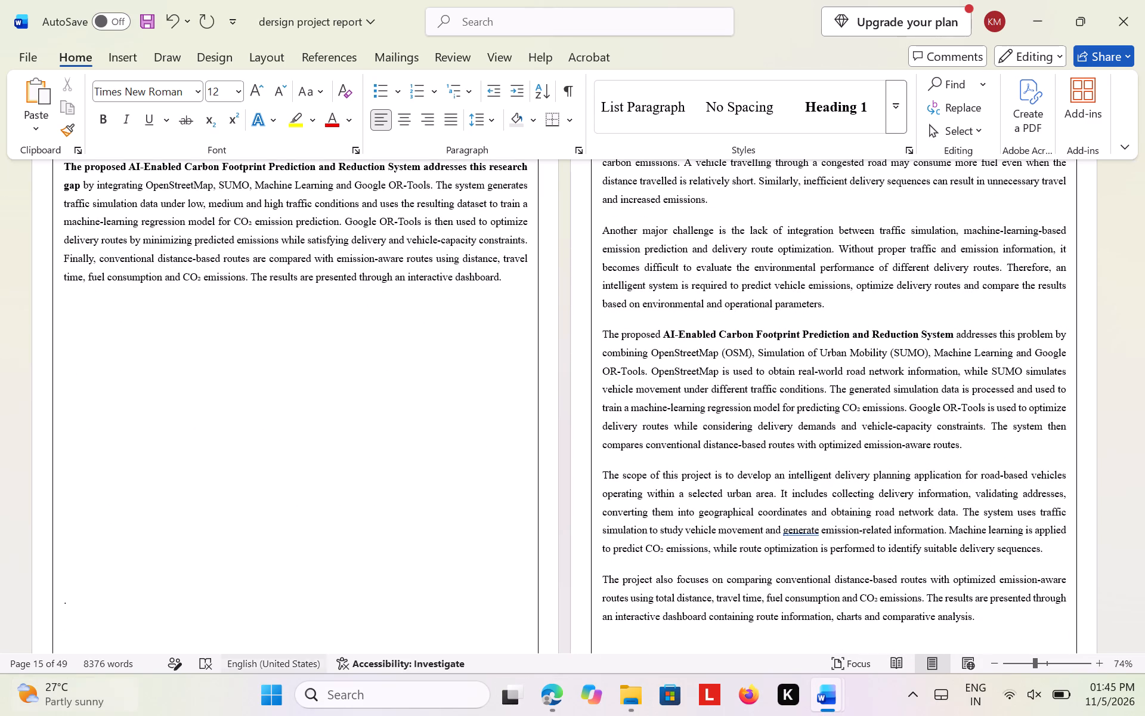
Check the page layout from the research gap summary through section 3 to the start of 4. PROPOSED IDEA / SOLUTION.
scroll(274, 524, "up", 4)
scroll(274, 524, "down", 5)
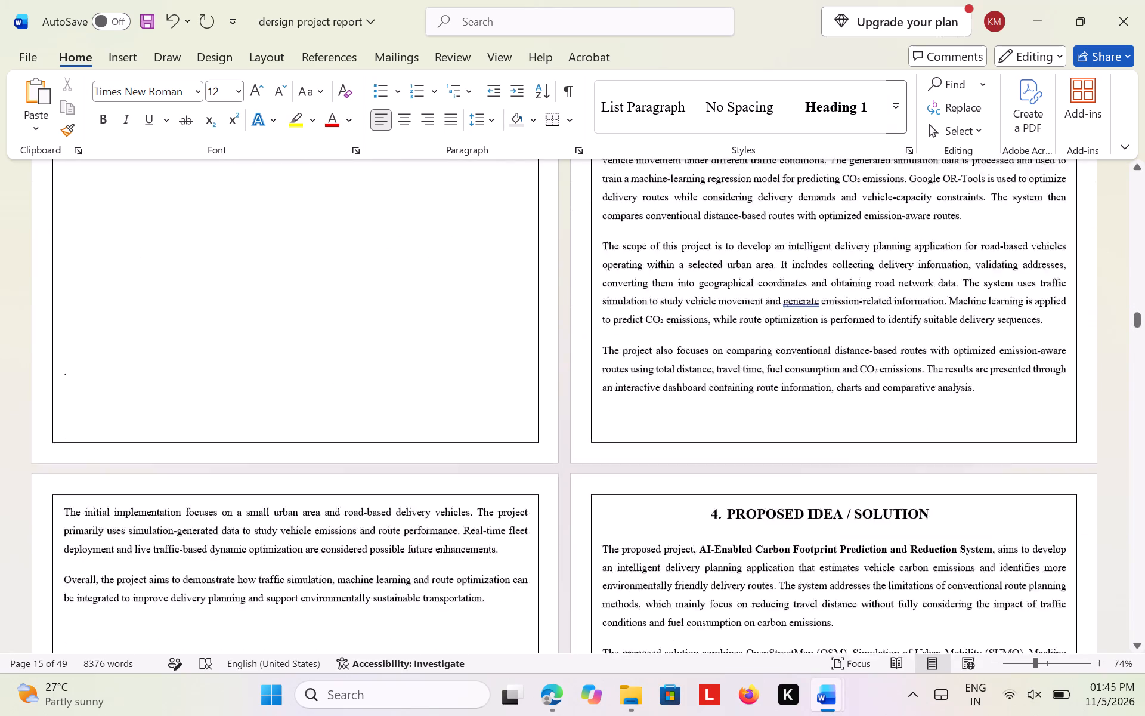
scroll(274, 524, "up", 4)
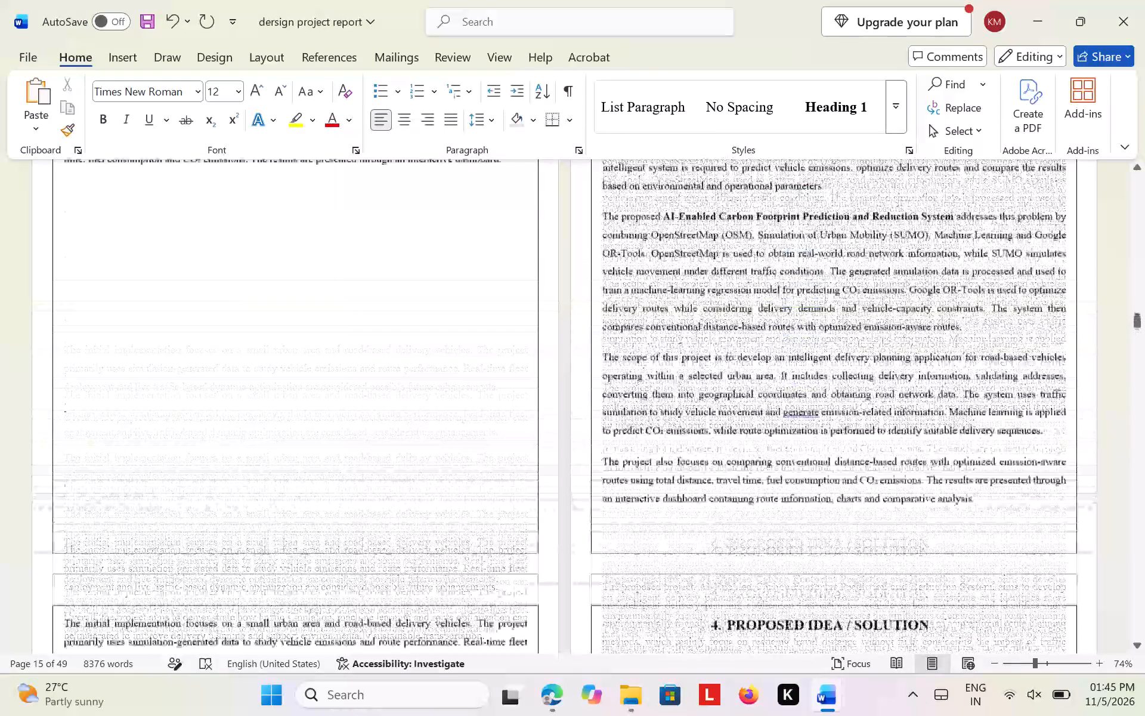
scroll(274, 524, "up", 2)
scroll(274, 524, "down", 3)
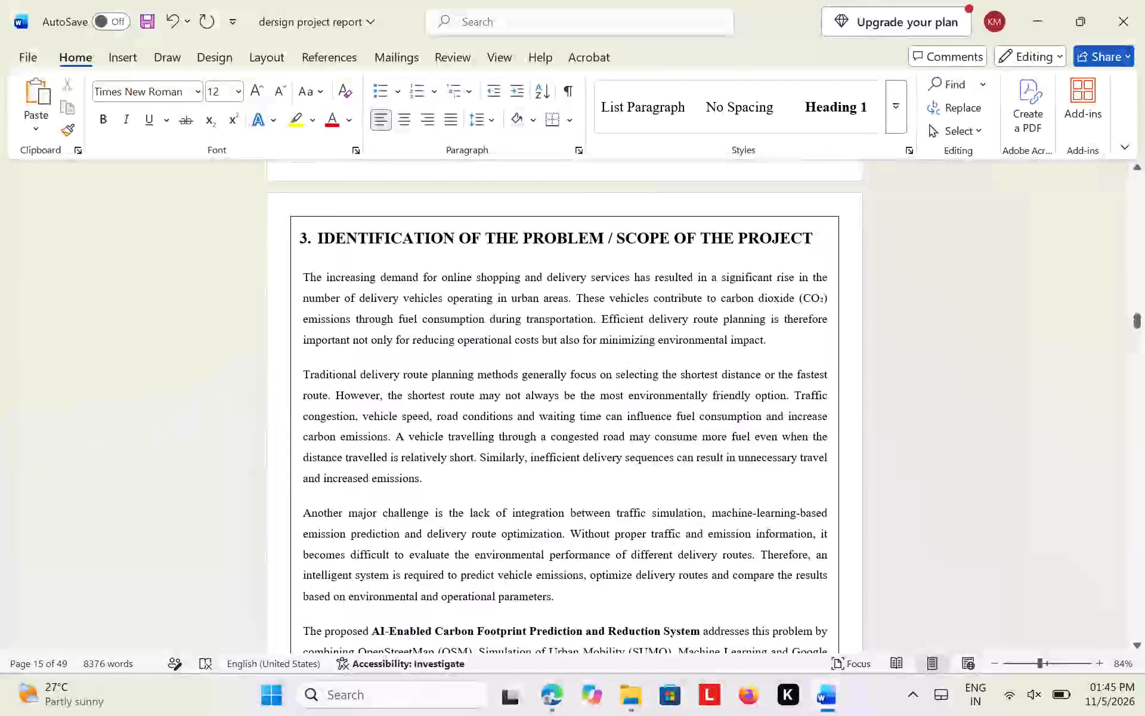
scroll(274, 524, "up", 1)
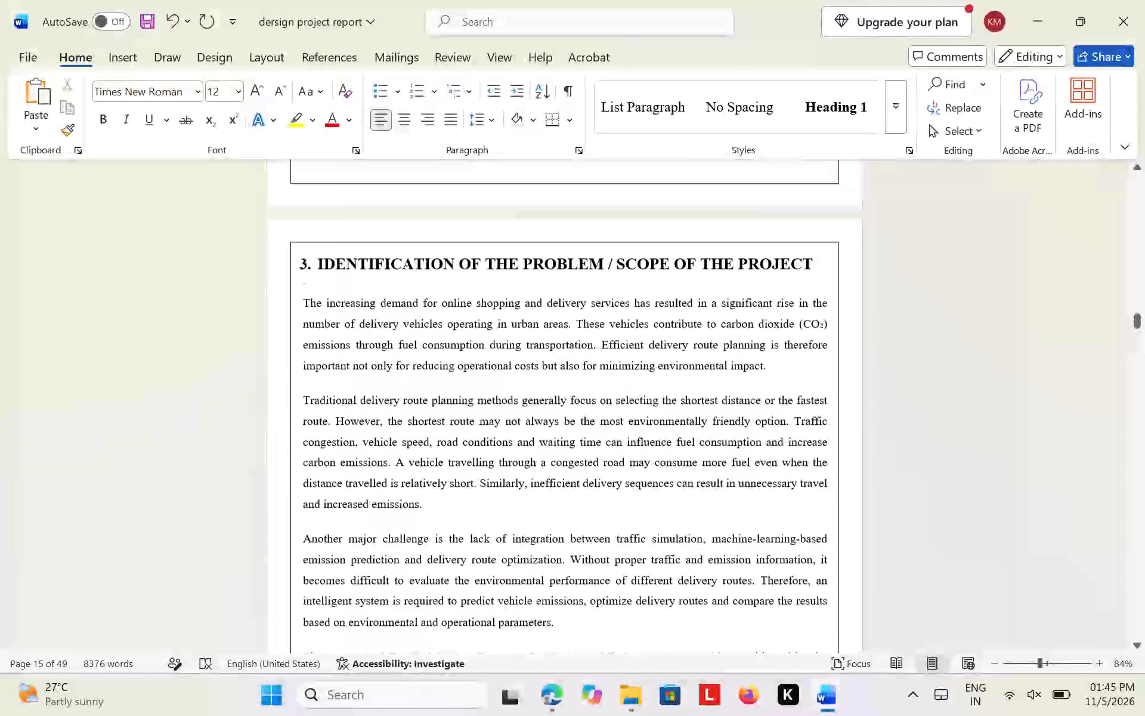
scroll(274, 524, "up", 4)
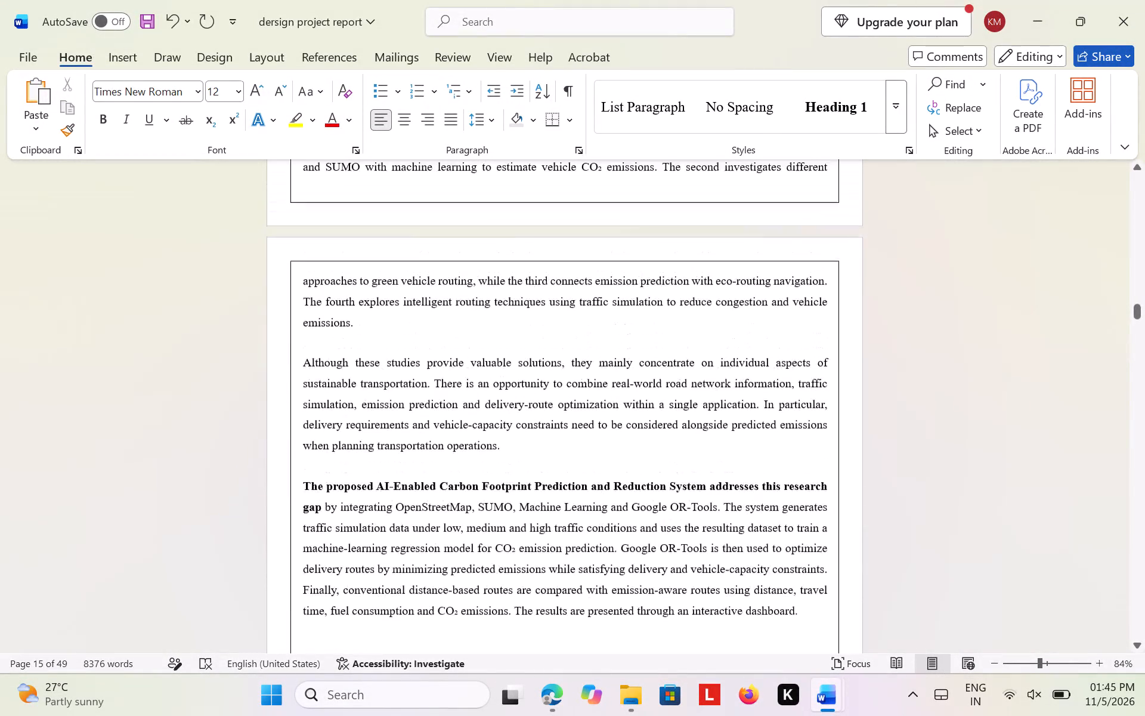
scroll(274, 524, "up", 2)
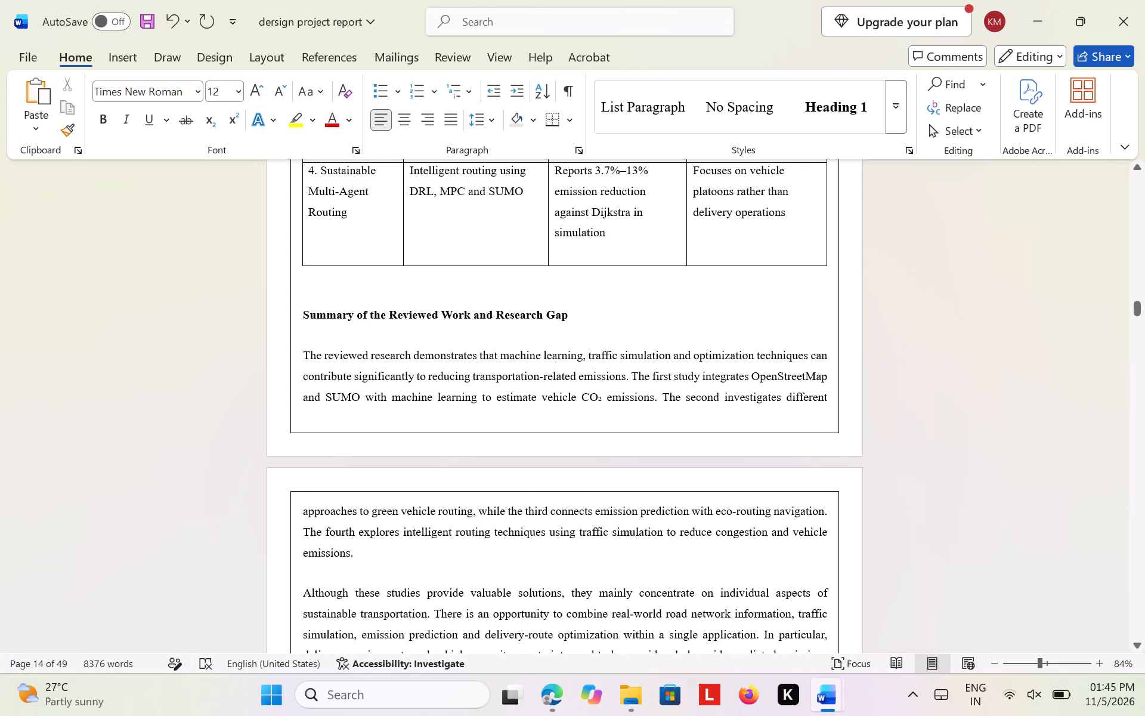
scroll(302, 308, "down", 4)
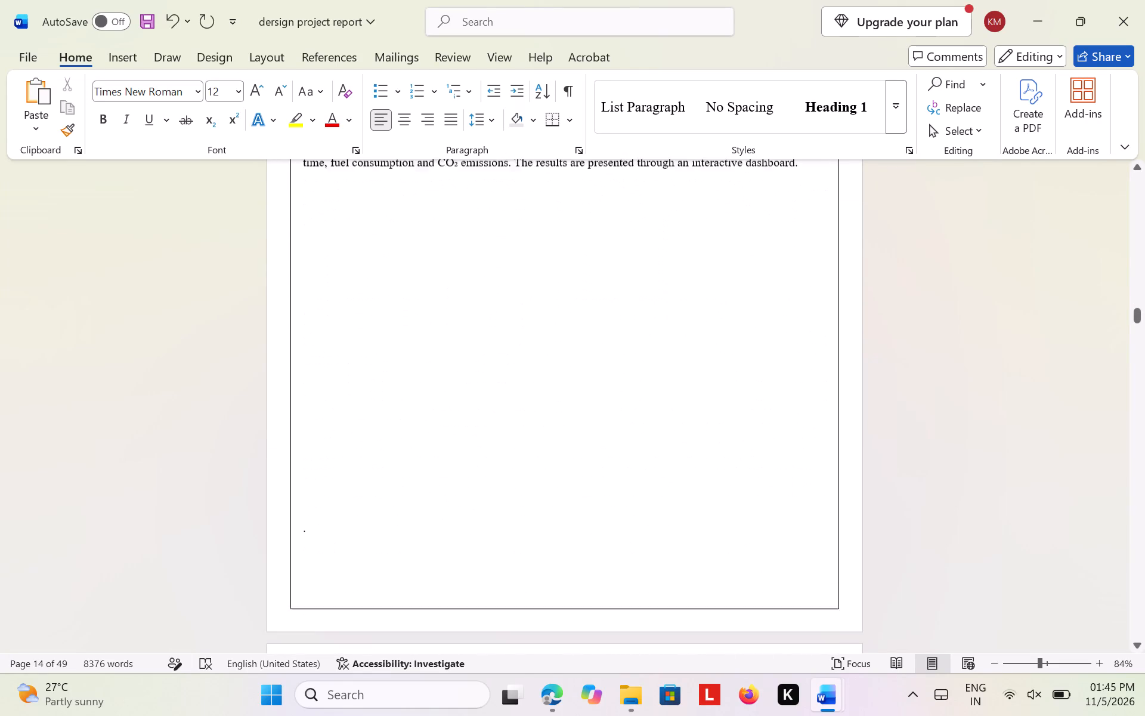
scroll(318, 318, "down", 1)
scroll(318, 318, "up", 1)
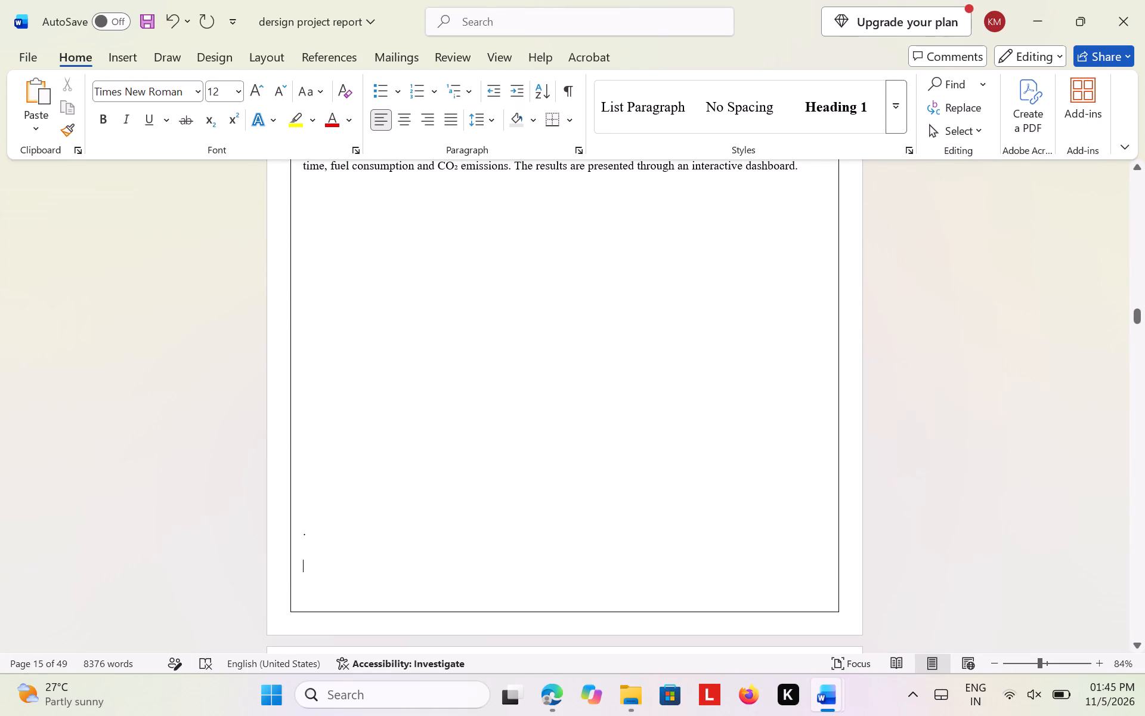
scroll(565, 270, "up", 5)
Review the page layout from the Paper 4 review through section 3 and into the proposed solution text.
scroll(565, 270, "right", 1)
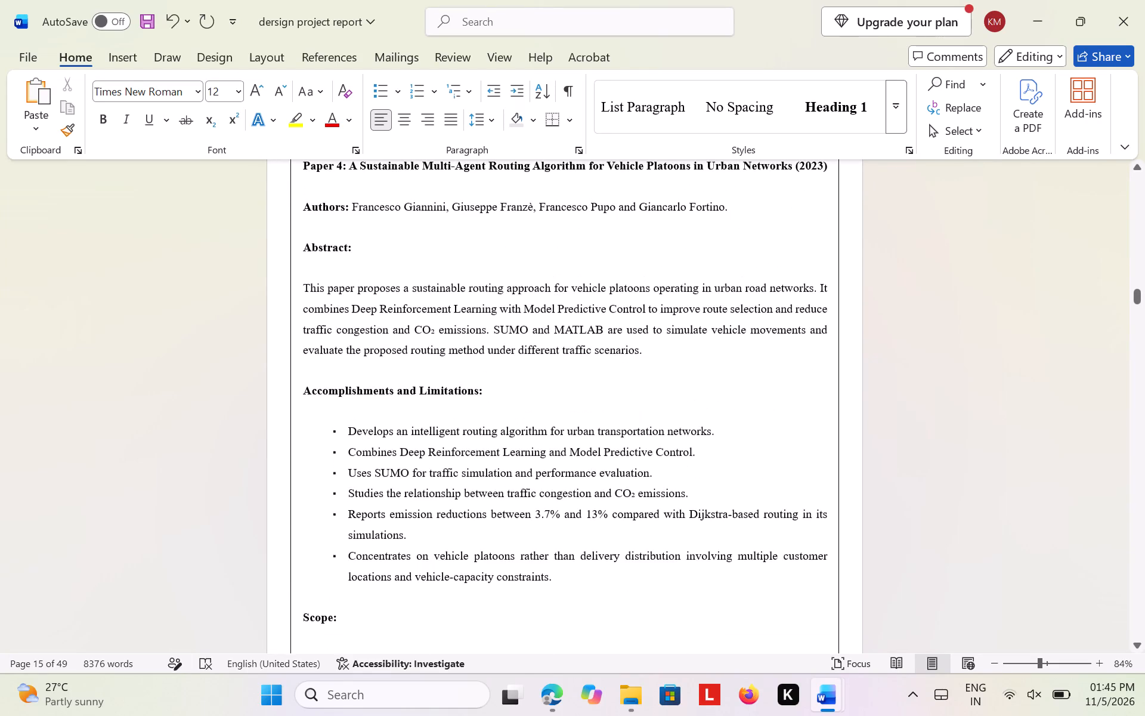
scroll(565, 270, "right", 2)
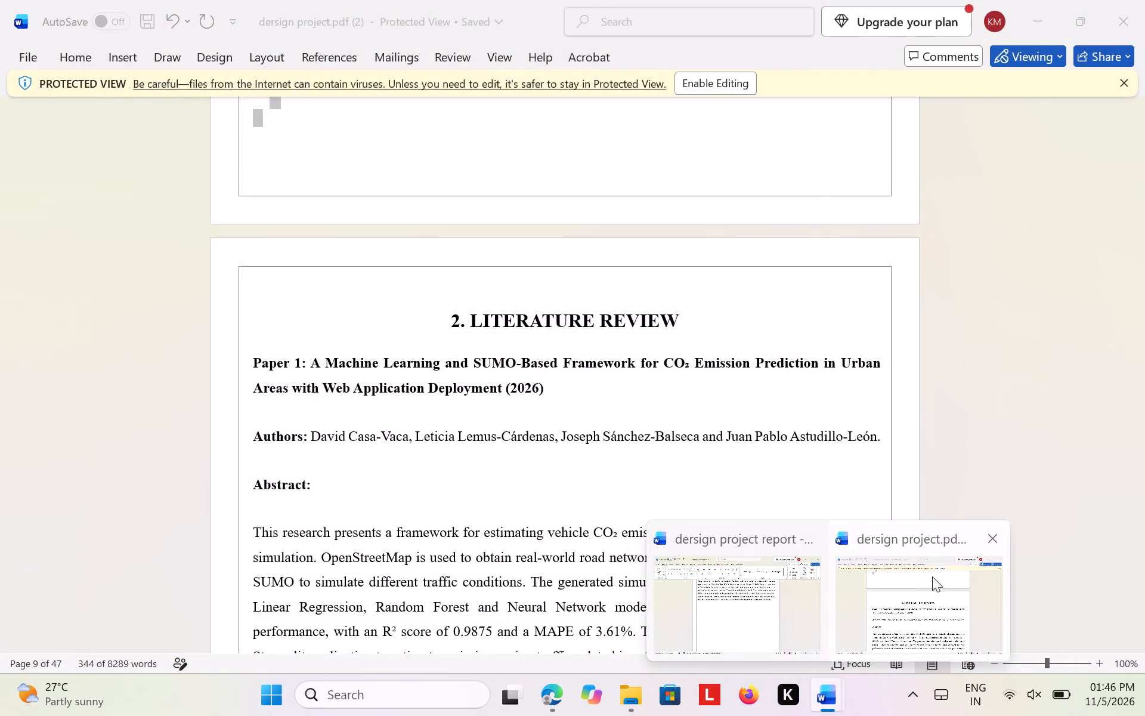
scroll(731, 402, "down", 1)
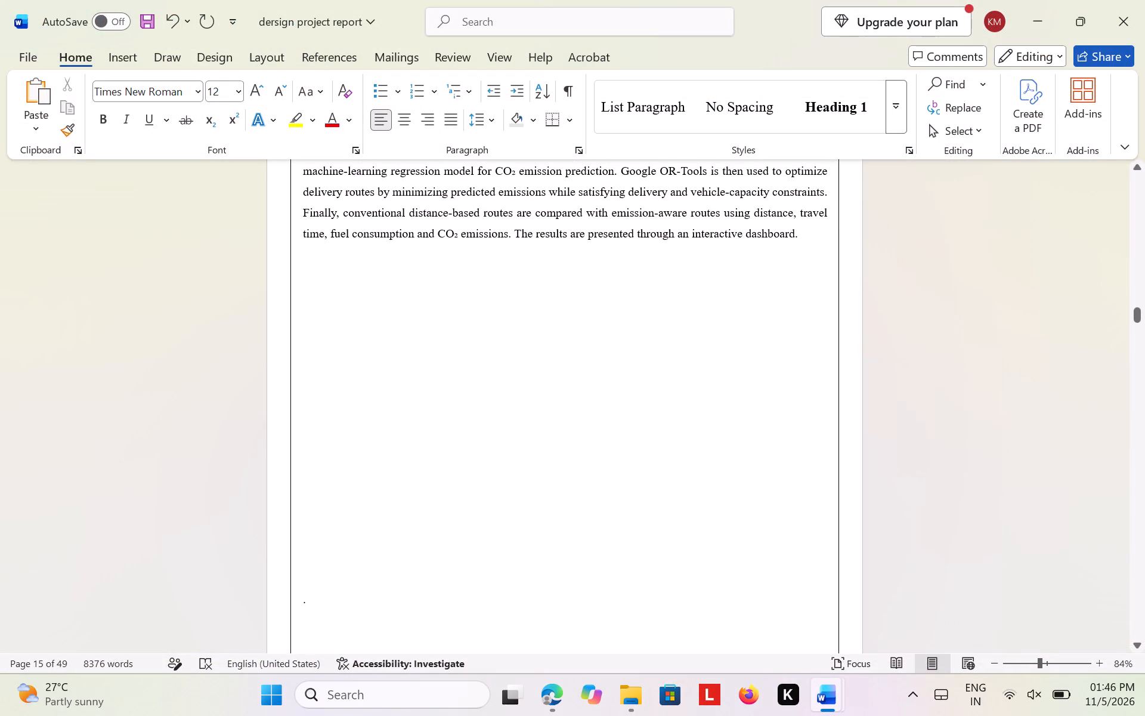
scroll(617, 436, "down", 1)
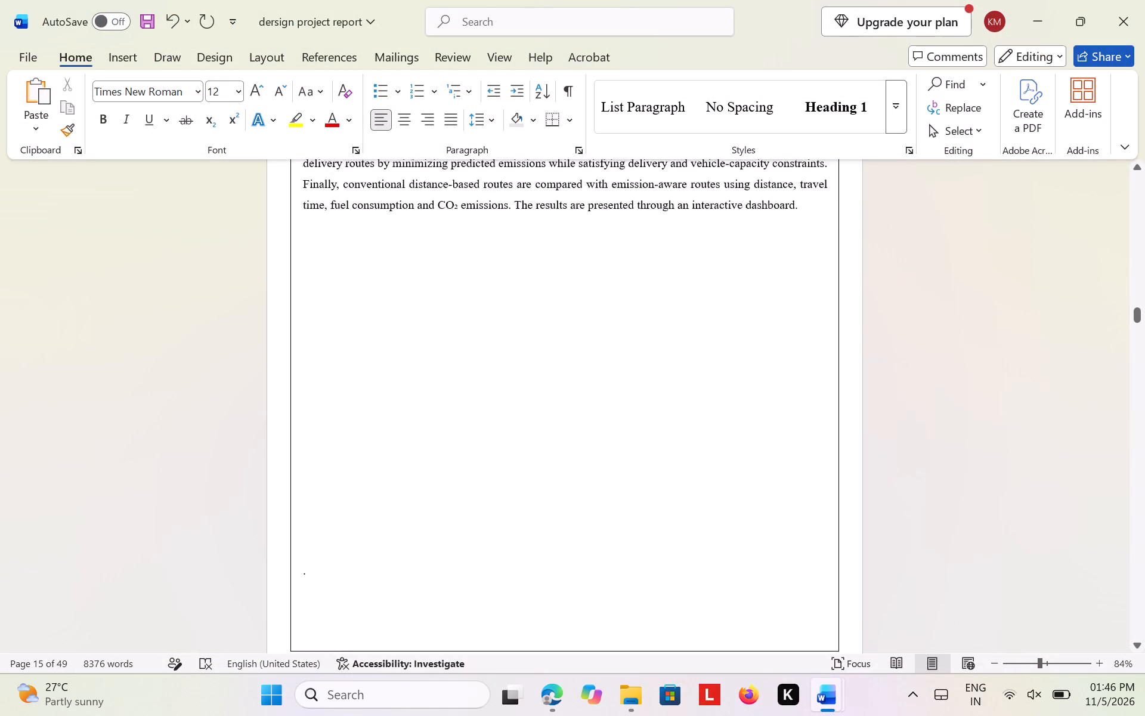
scroll(617, 436, "down", 5)
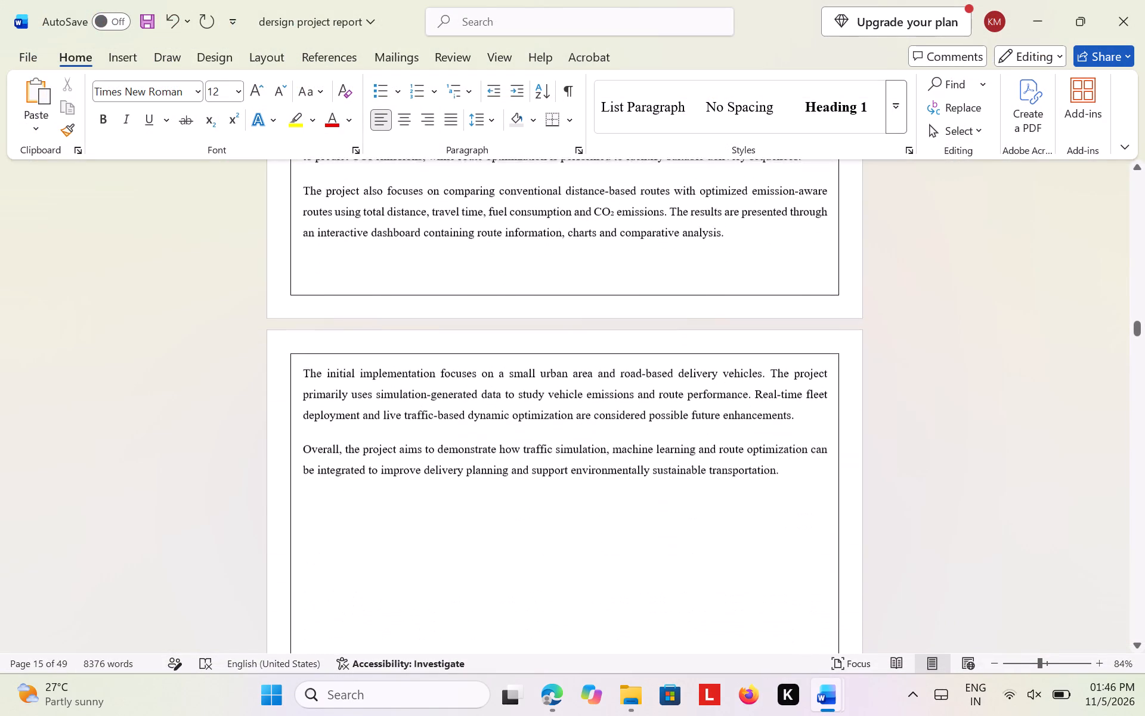
scroll(617, 436, "down", 1)
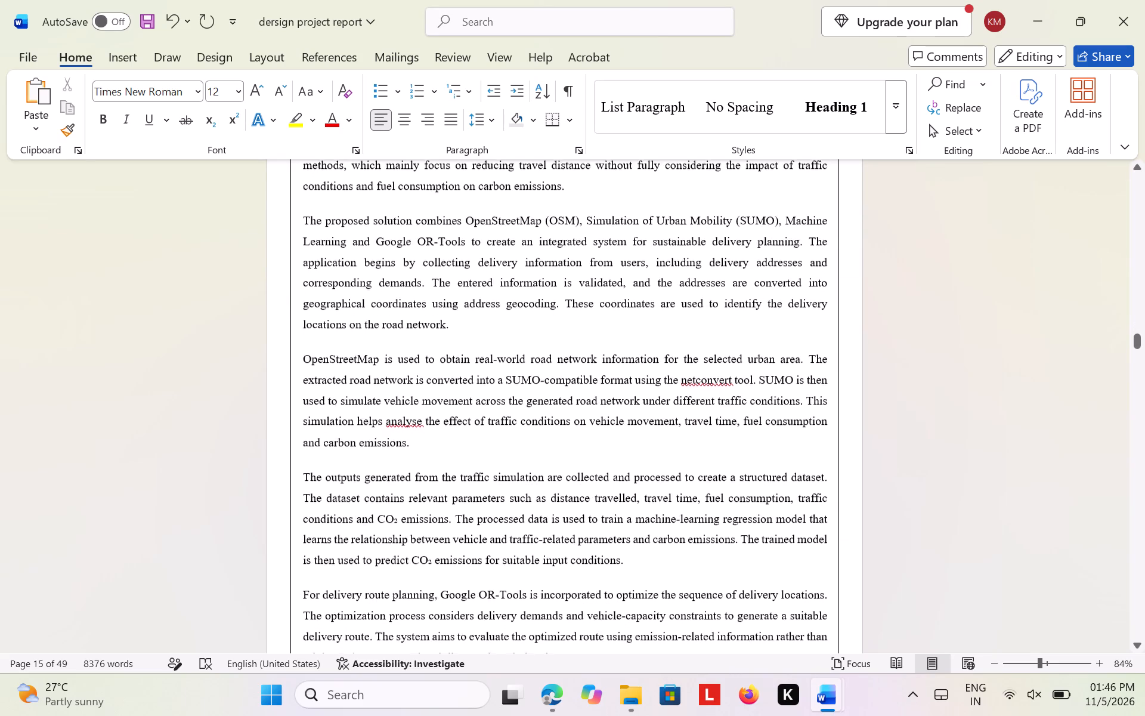
scroll(617, 436, "down", 1)
scroll(617, 436, "up", 3)
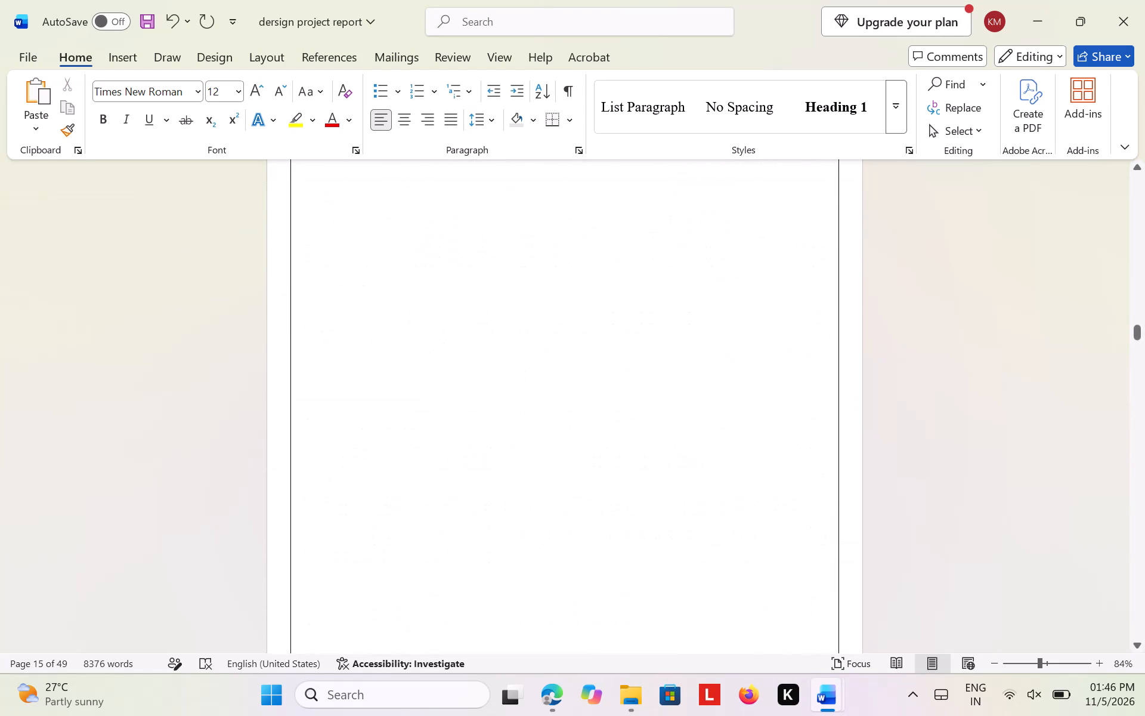
scroll(617, 436, "up", 5)
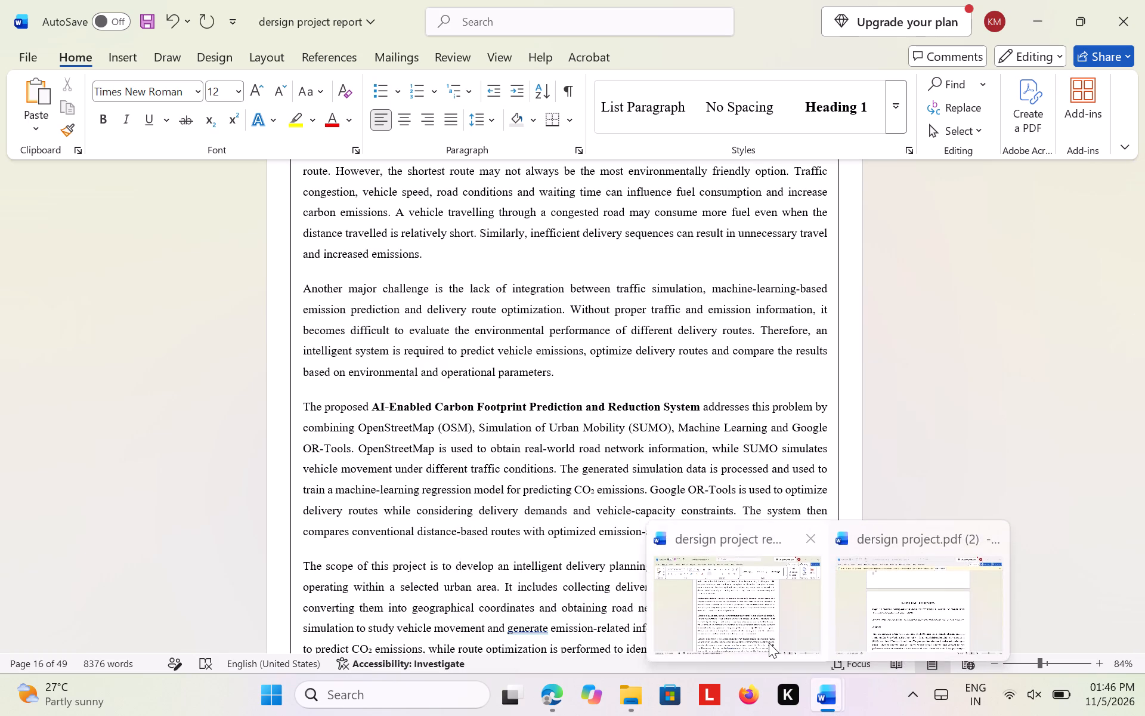
left_click(769, 643)
Review the layout of the report's opening pages, from the cover page to the CERTIFICATE page.
scroll(785, 490, "up", 20)
scroll(785, 490, "up", 1)
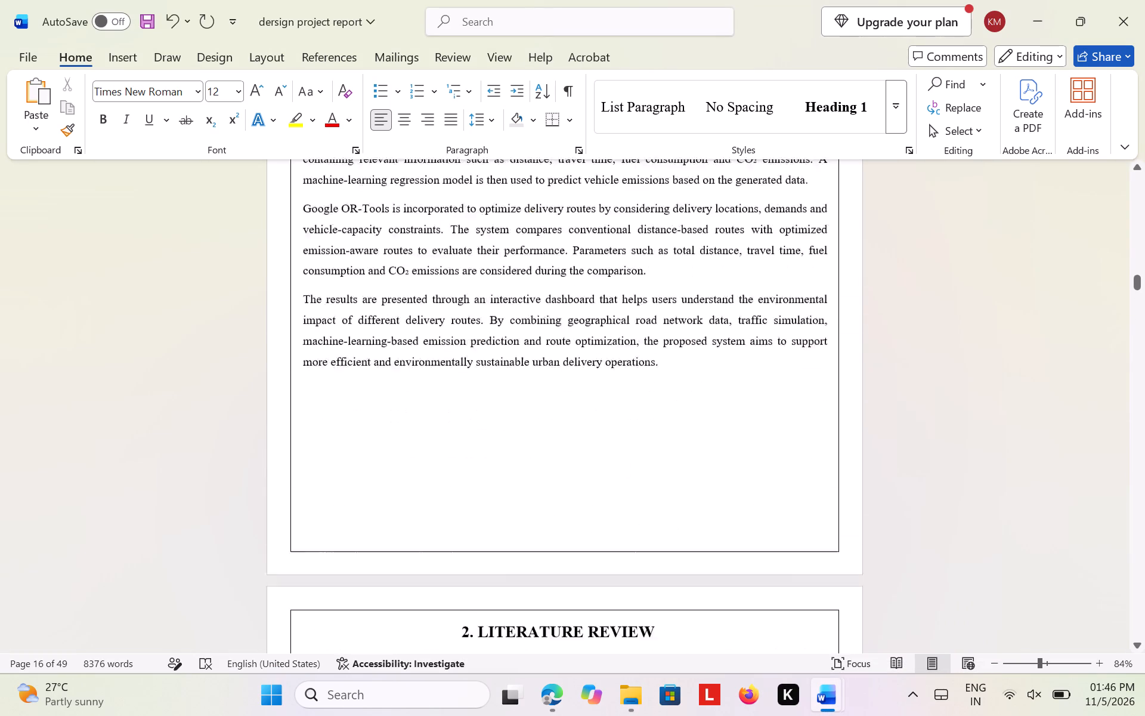
scroll(785, 490, "up", 8)
scroll(513, 289, "up", 5)
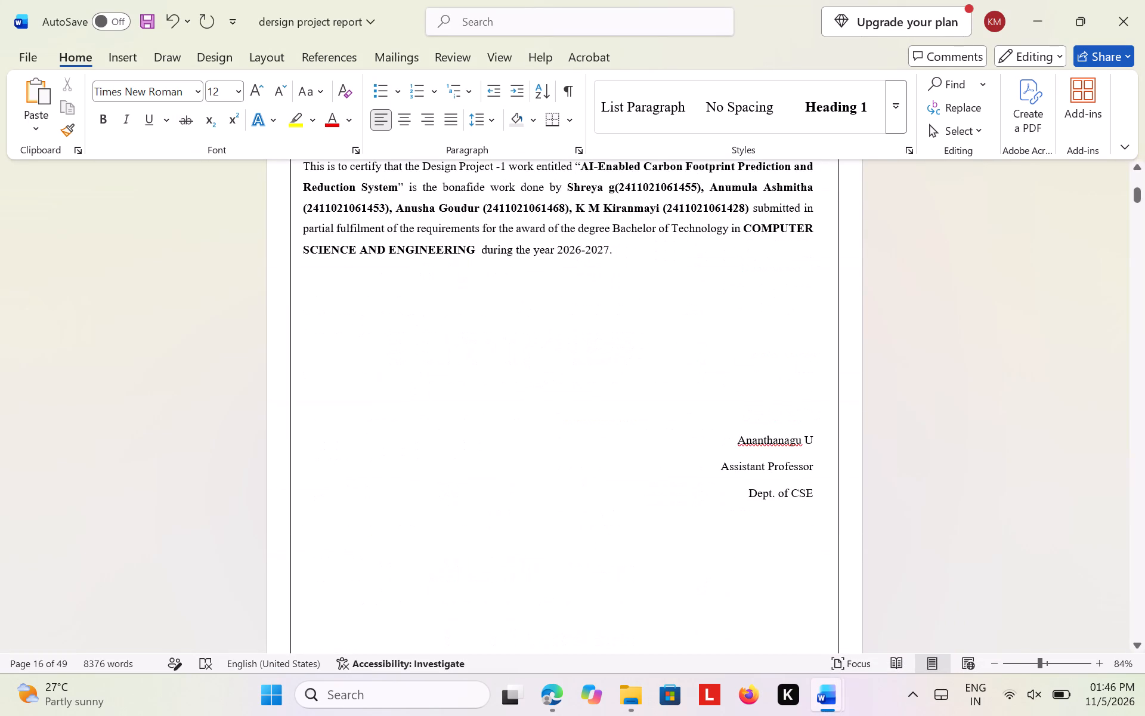
scroll(719, 445, "up", 2)
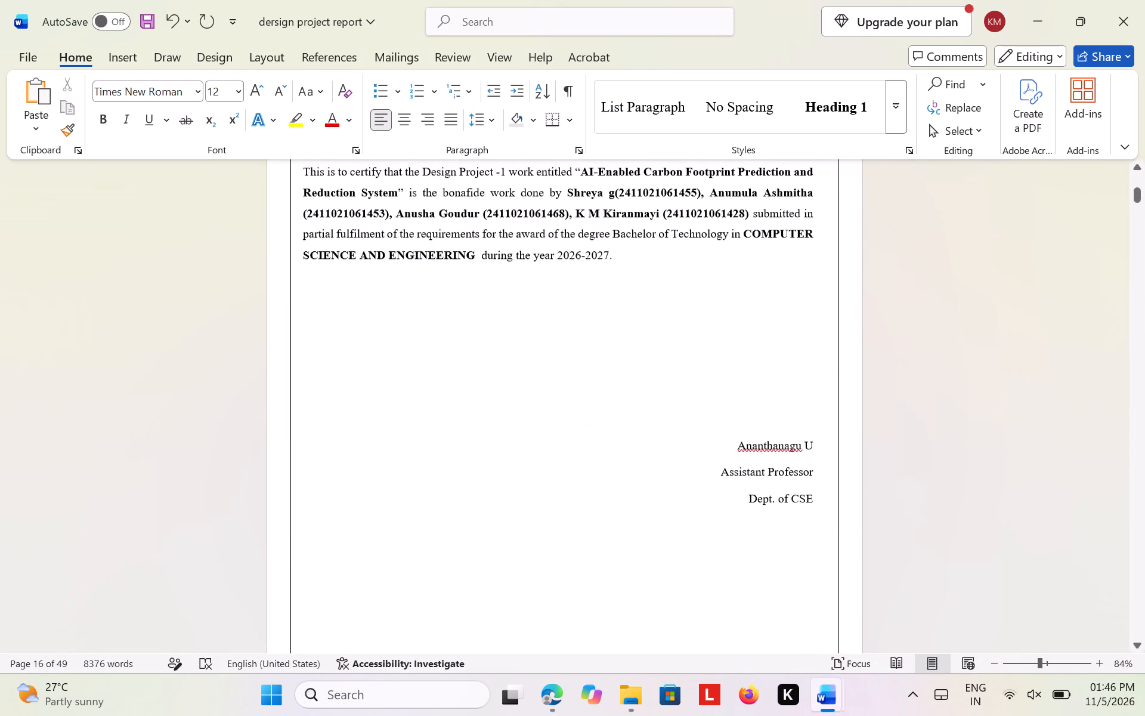
scroll(719, 445, "up", 6)
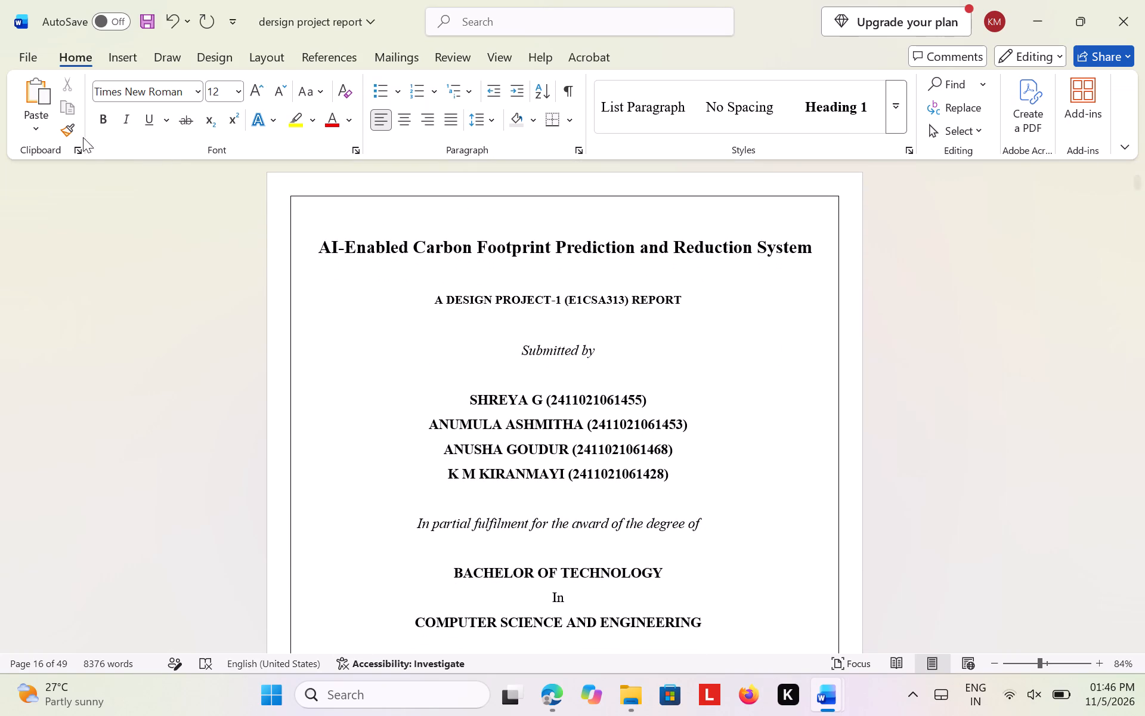
scroll(356, 332, "down", 3)
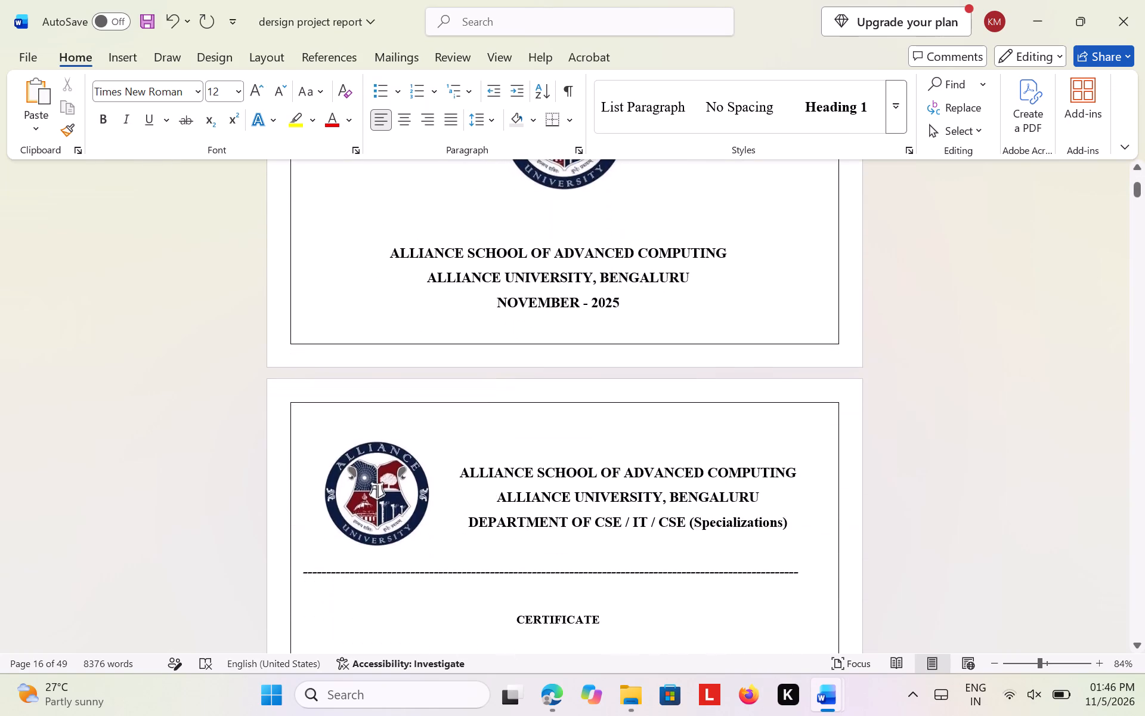
scroll(356, 332, "up", 3)
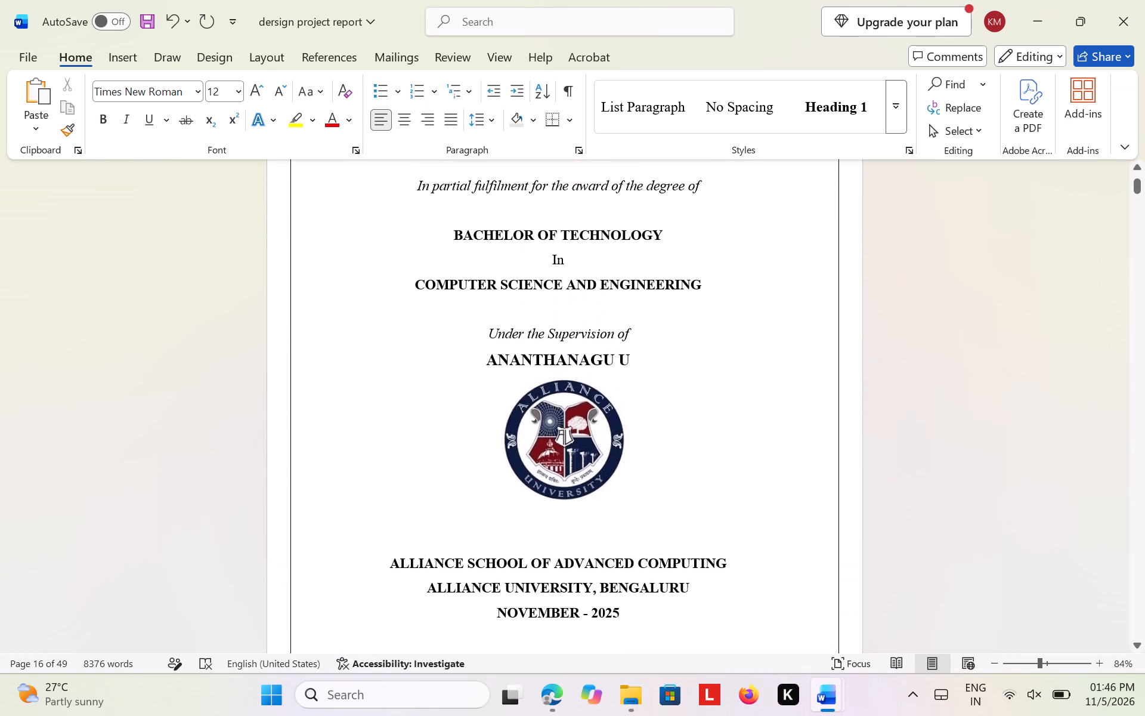
scroll(356, 332, "up", 3)
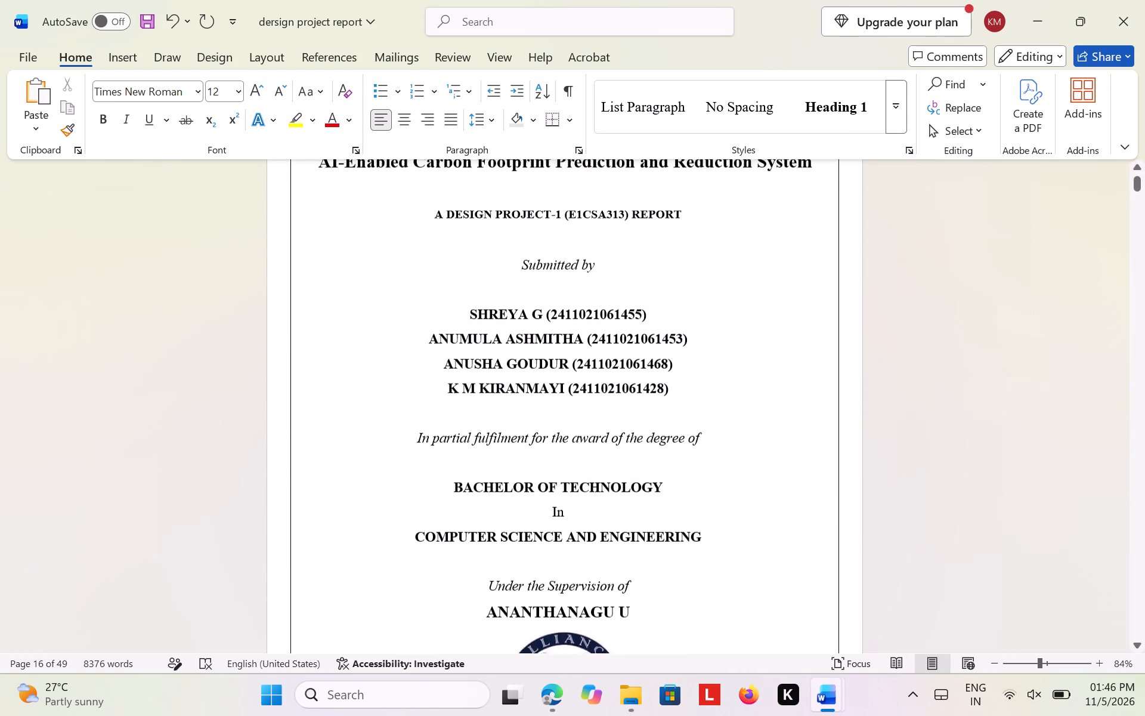
scroll(356, 332, "up", 1)
scroll(356, 332, "down", 5)
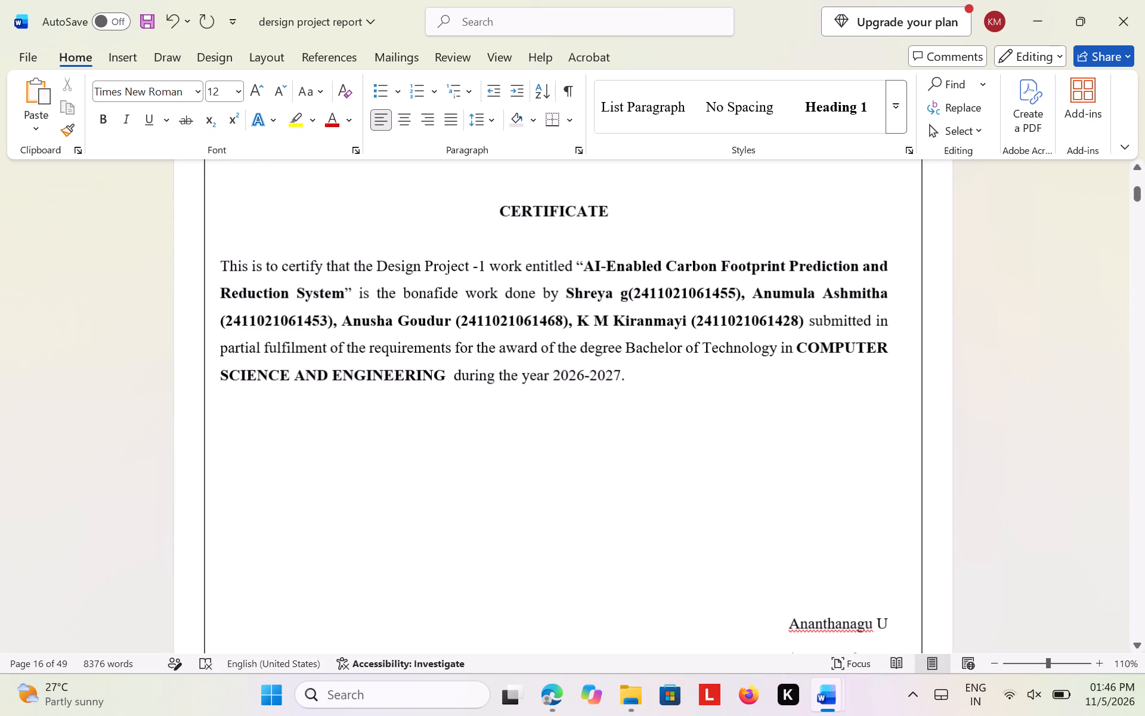
Review the remaining front matter, from the certificate through the acknowledgement, abstract and contents table to the LIST OF FIGURES.
scroll(356, 332, "down", 6)
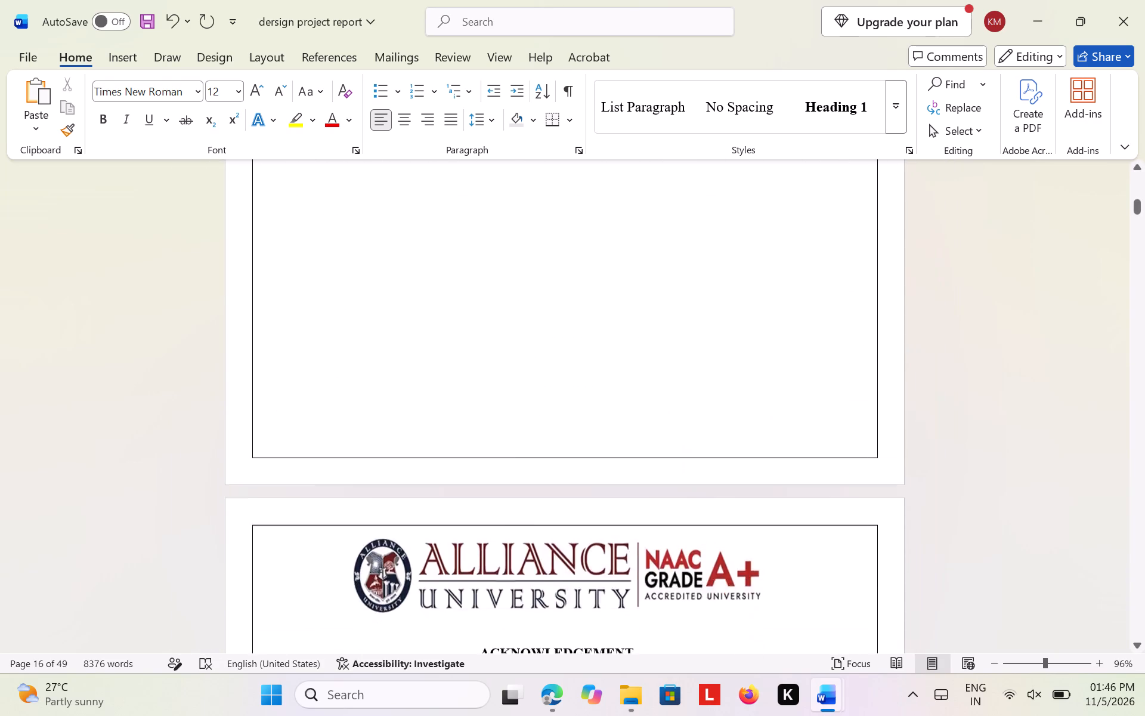
scroll(356, 332, "down", 4)
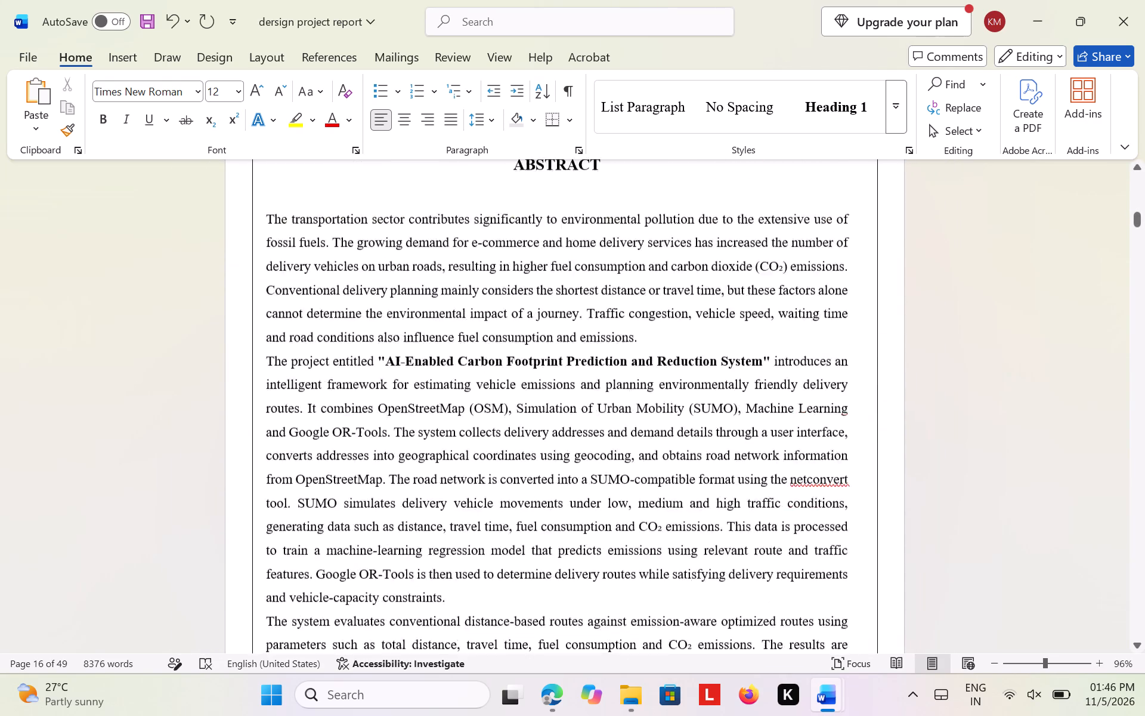
scroll(356, 332, "down", 4)
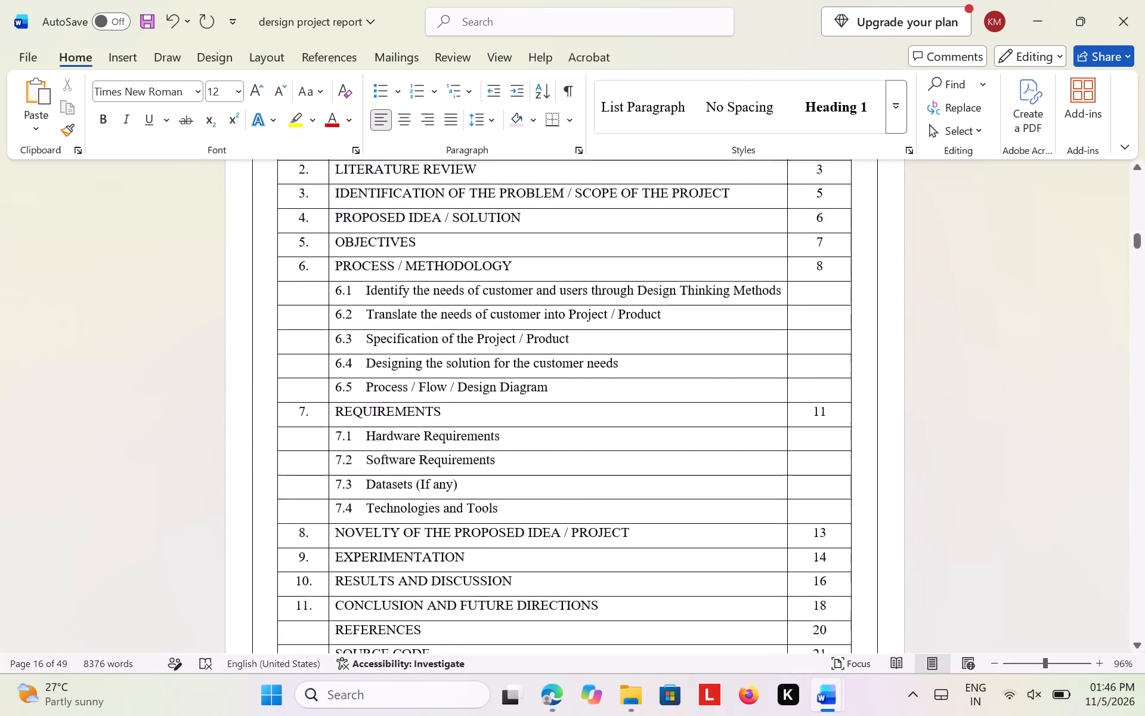
scroll(356, 332, "down", 4)
scroll(356, 332, "right", 1)
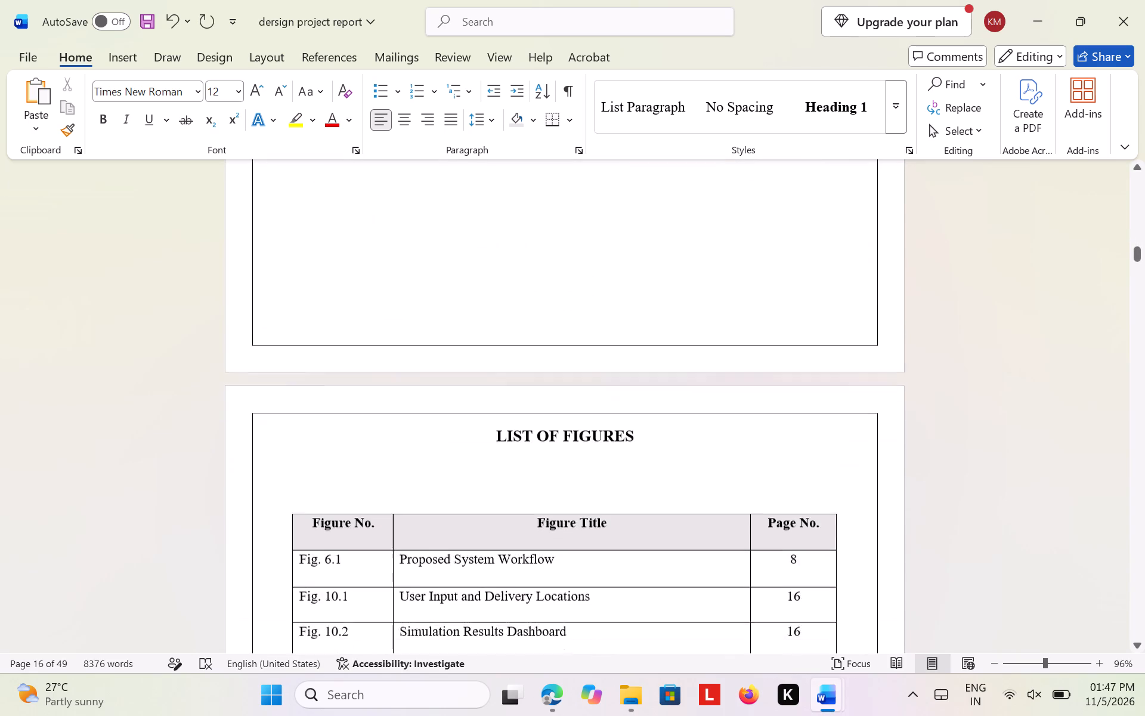
scroll(356, 332, "down", 2)
Center the 1. INTRODUCTION chapter heading.
scroll(356, 332, "right", 2)
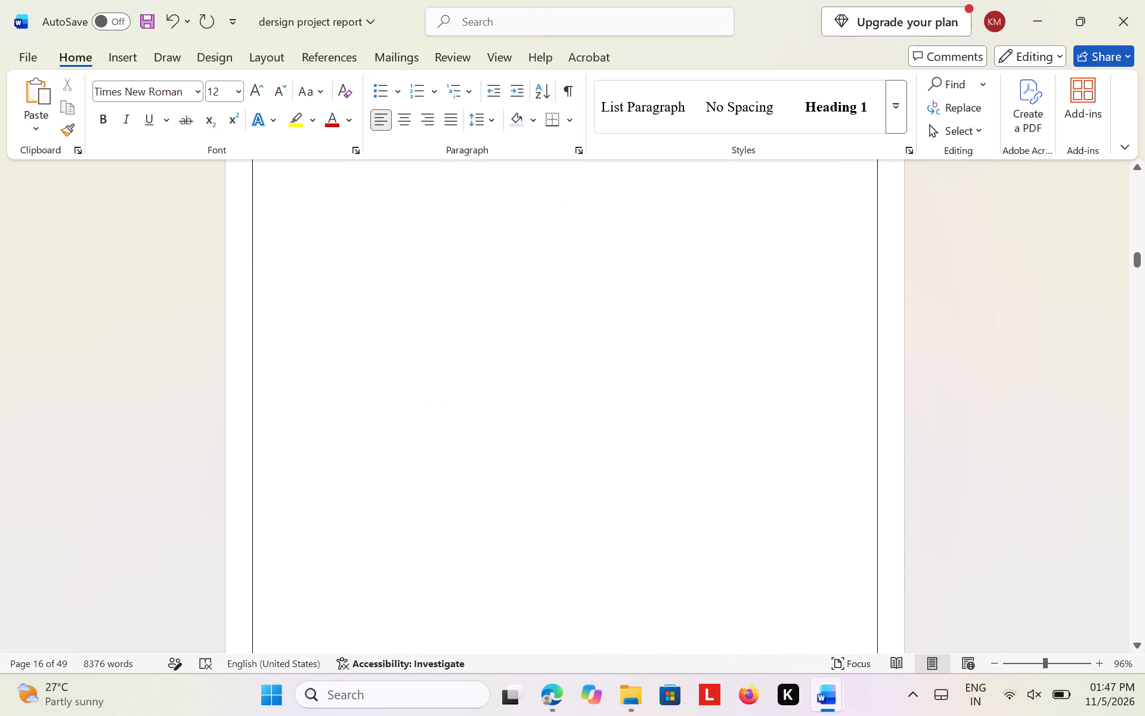
scroll(356, 332, "right", 1)
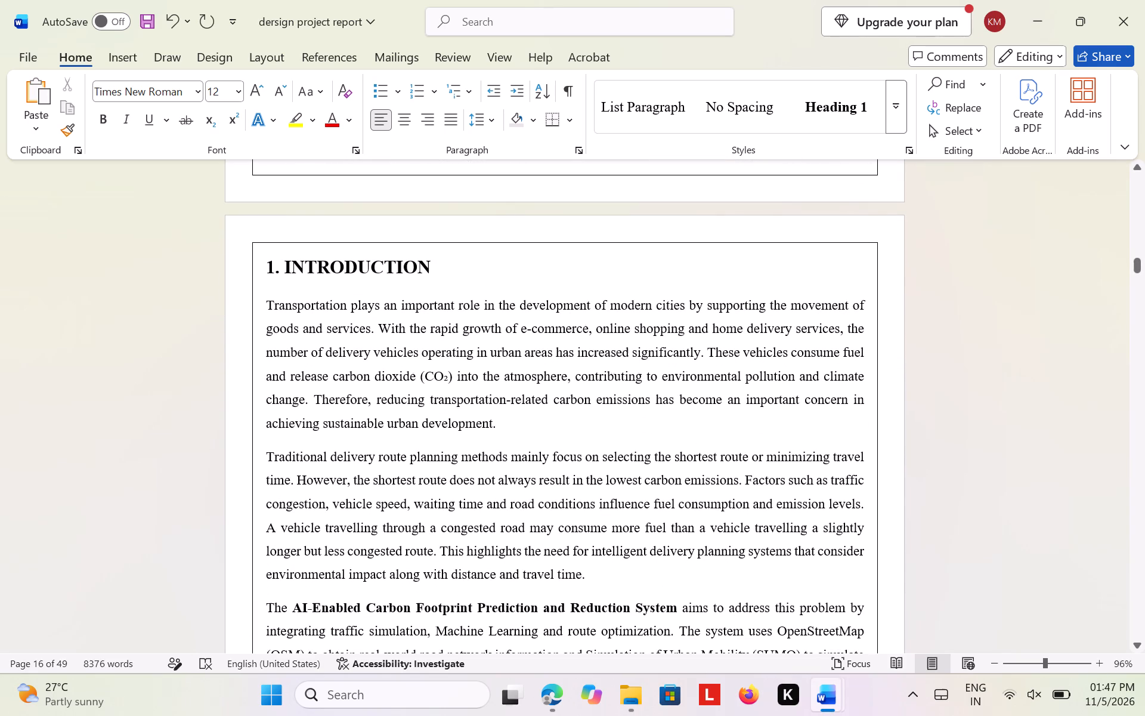
left_click_drag(438, 258, 262, 252)
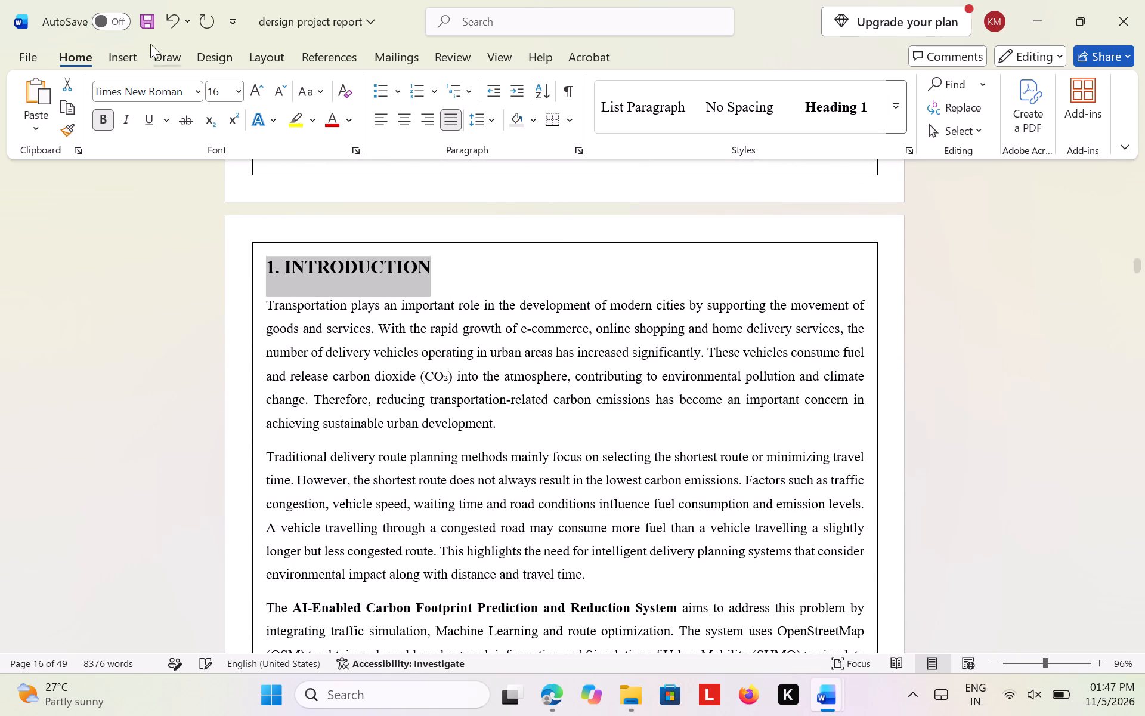
left_click(403, 113)
Check the pages following the introduction heading, through 2. LITERATURE REVIEW to the start of Paper 2.
scroll(447, 283, "down", 4)
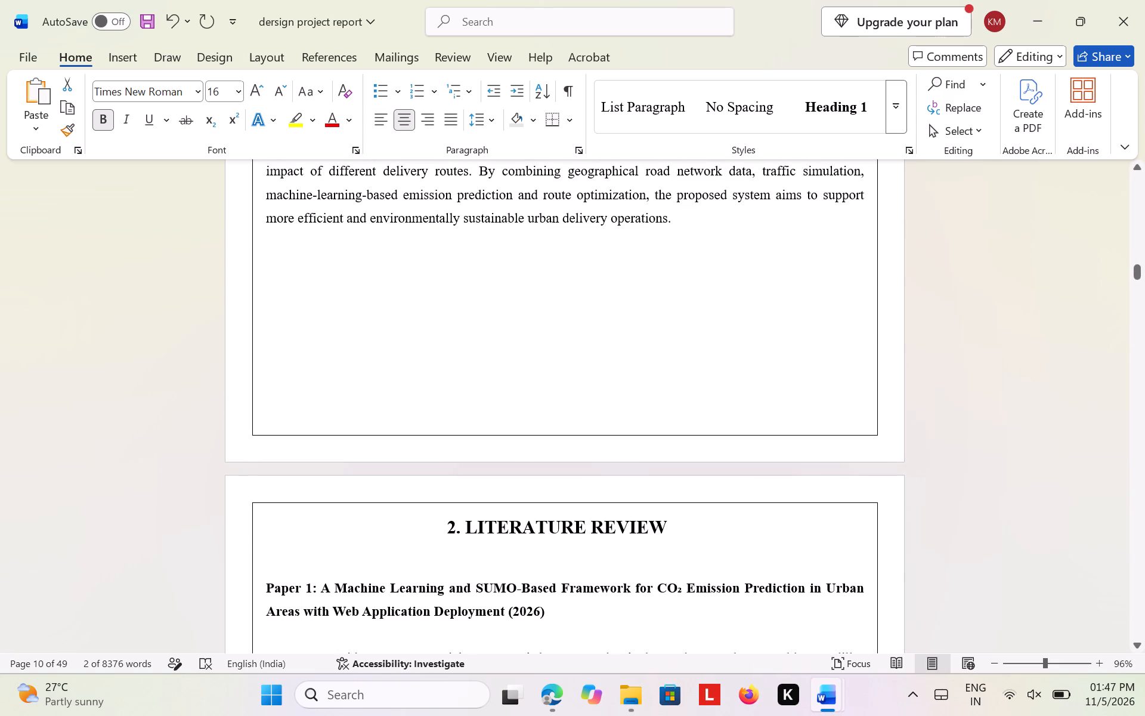
scroll(447, 283, "down", 2)
scroll(416, 523, "down", 1)
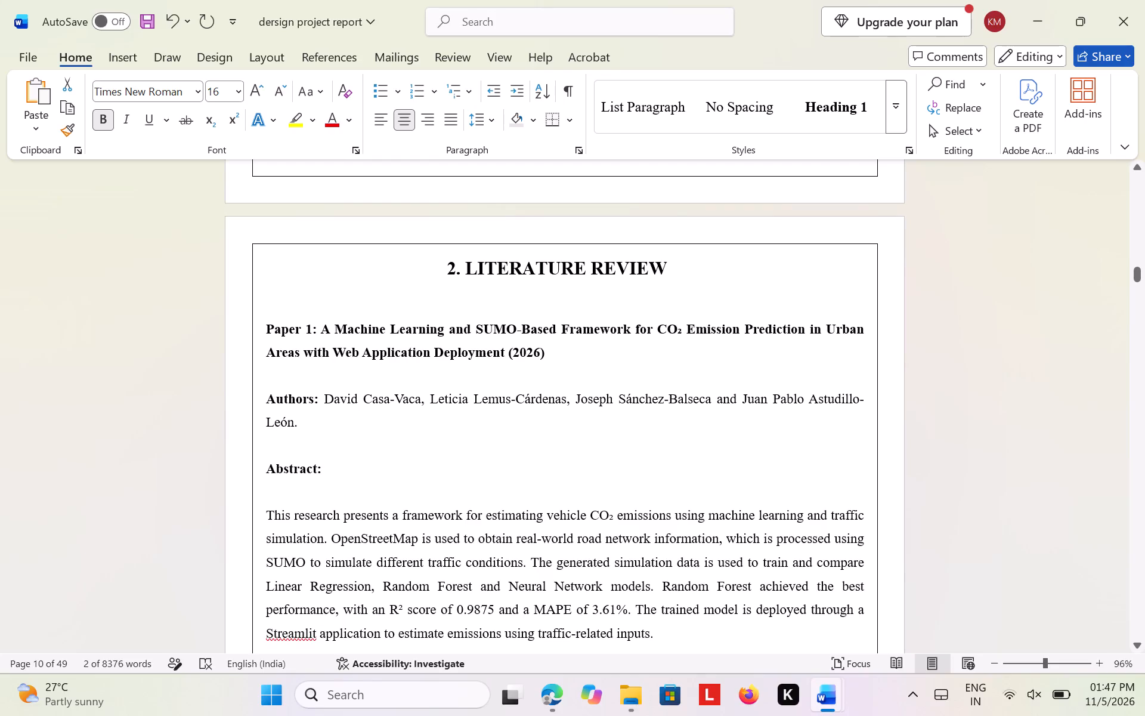
scroll(419, 442, "down", 2)
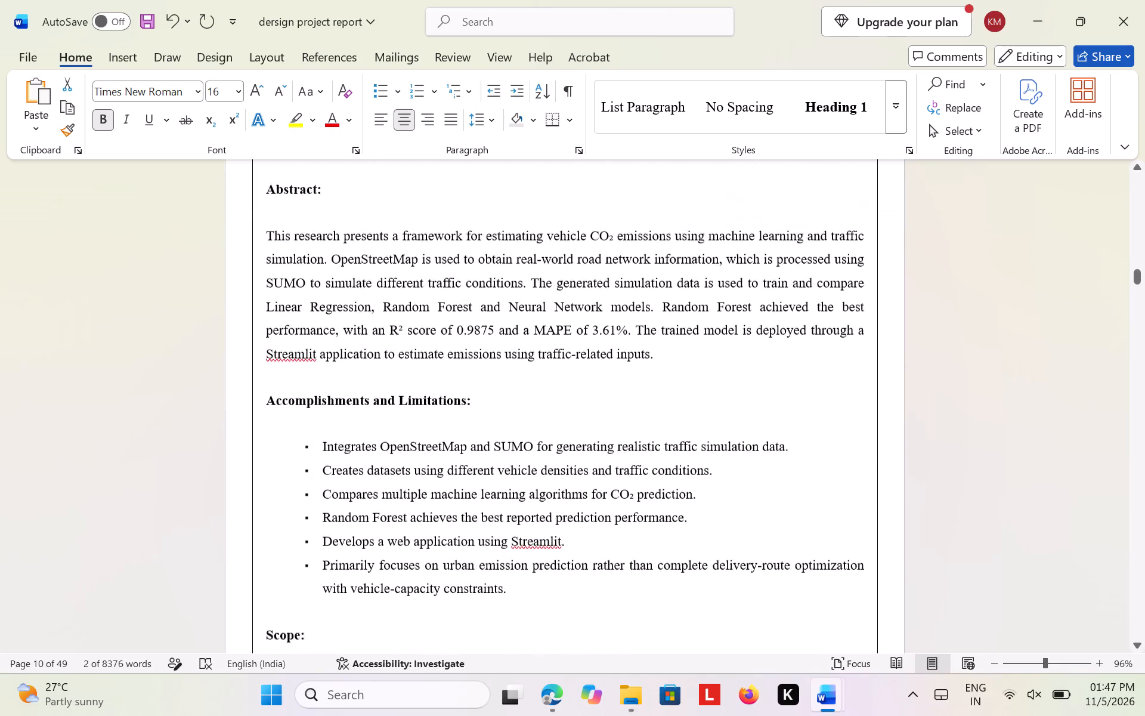
scroll(419, 442, "down", 3)
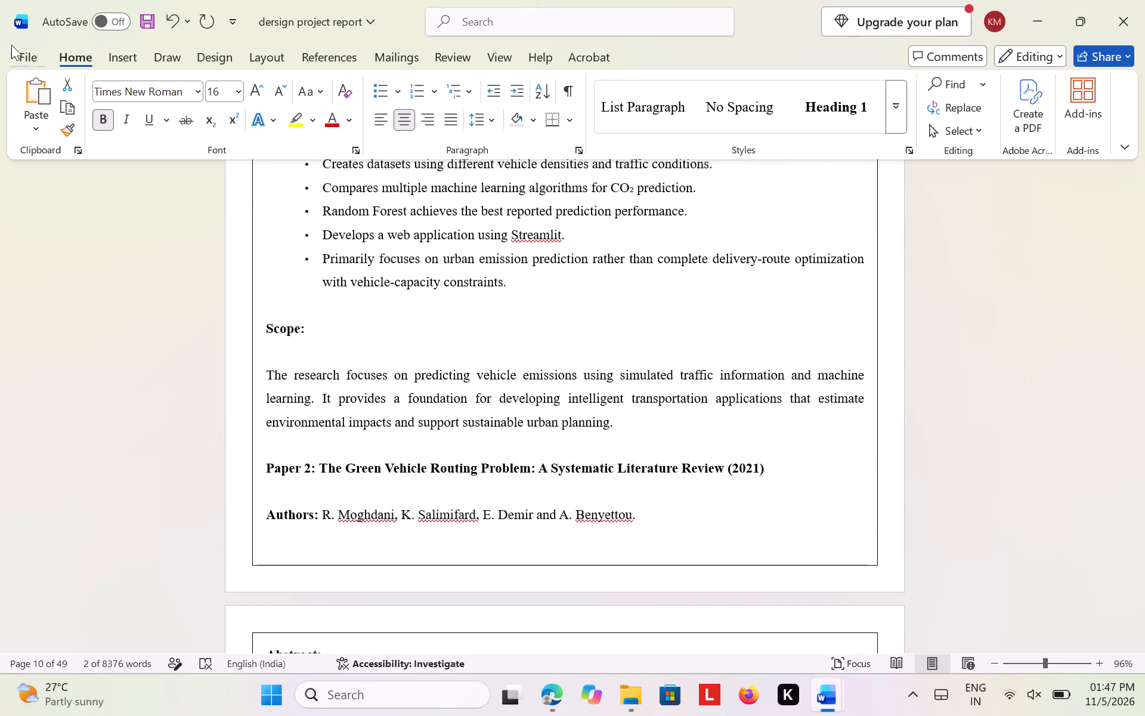
Save the report as a PDF in the Downloads folder under the name dersign project report 12.
left_click(24, 55)
left_click(70, 293)
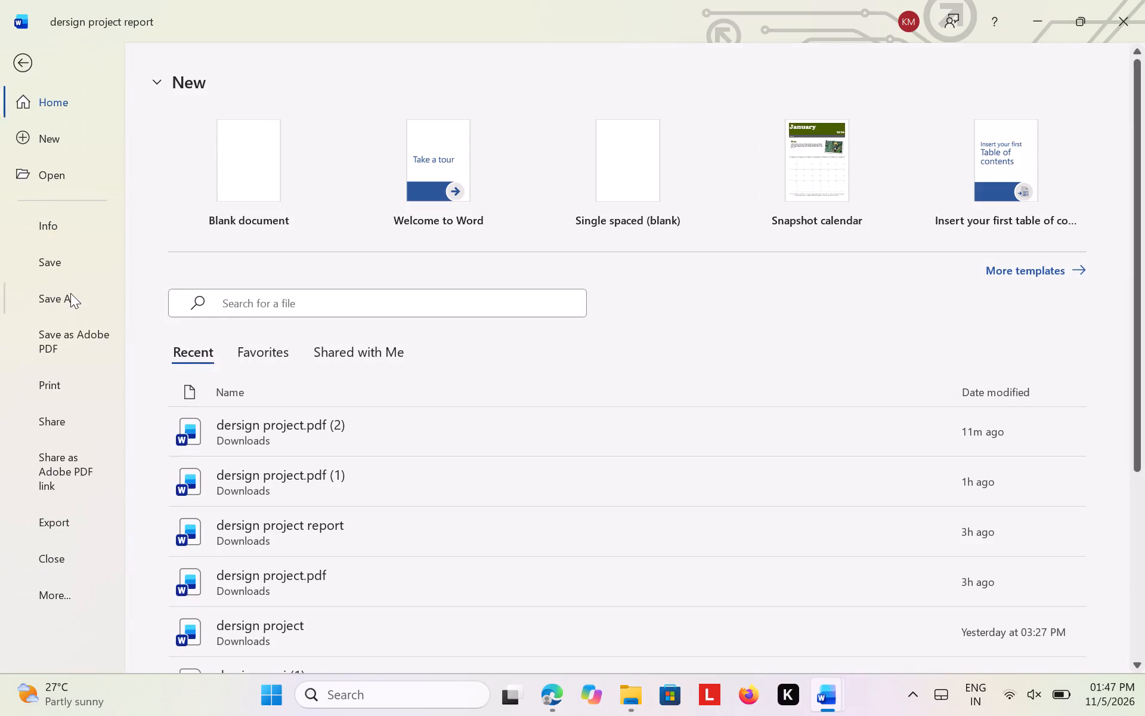
left_click(516, 214)
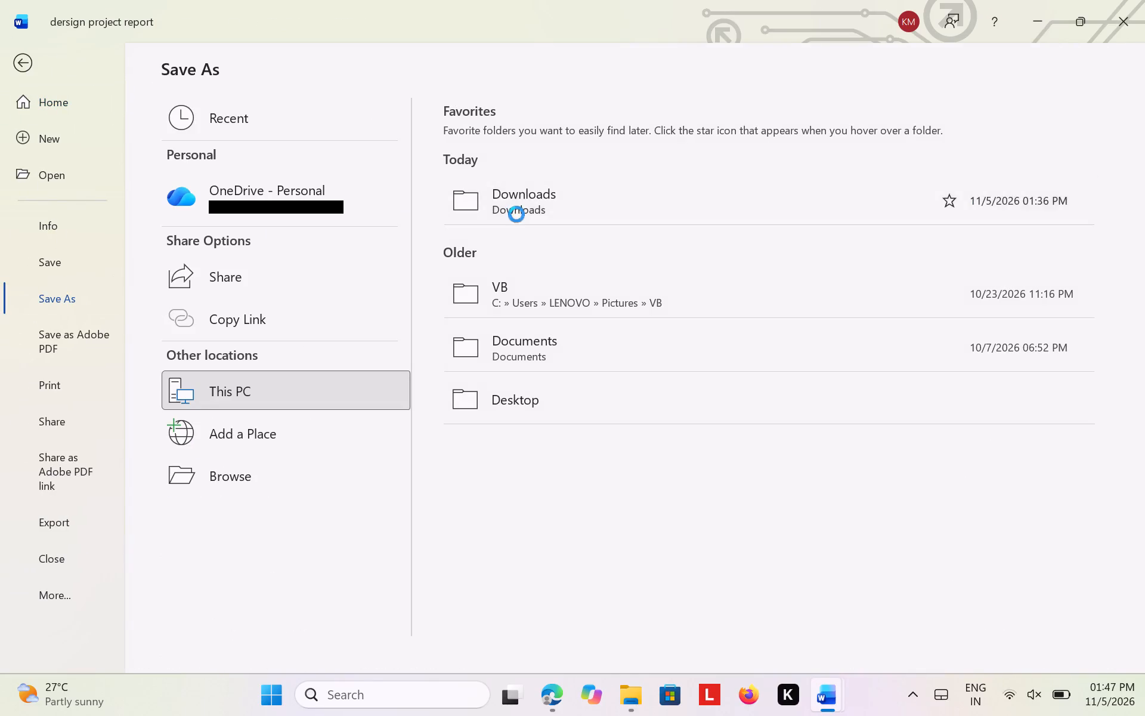
left_click(273, 319)
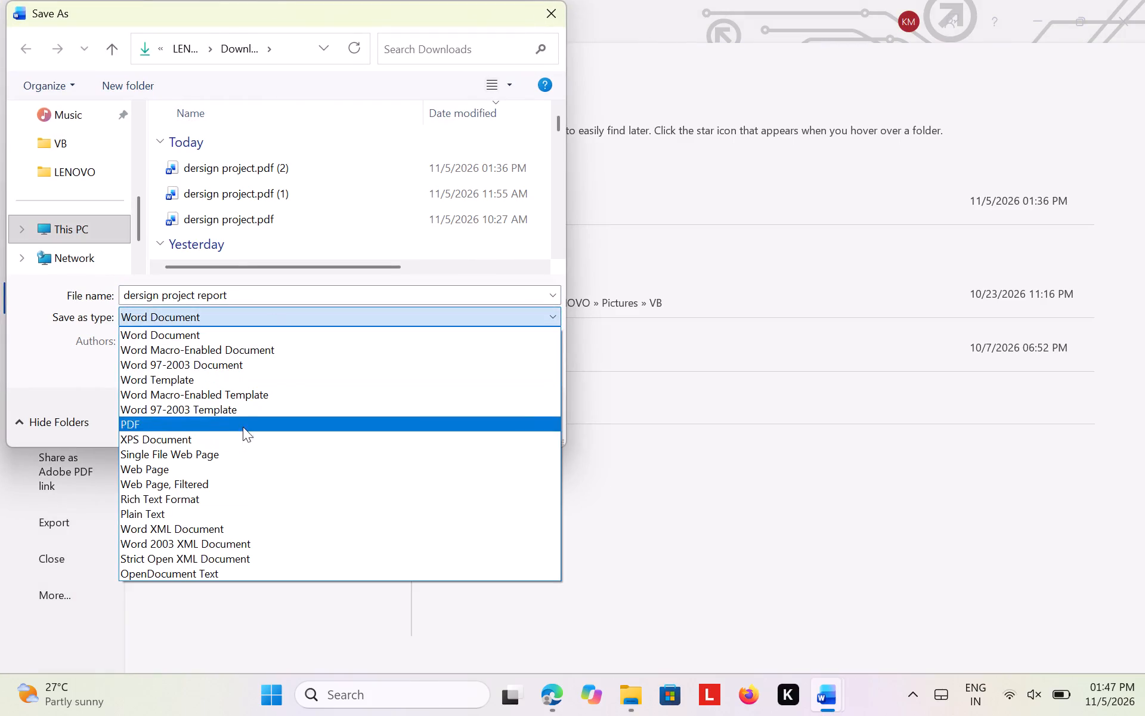
left_click(232, 415)
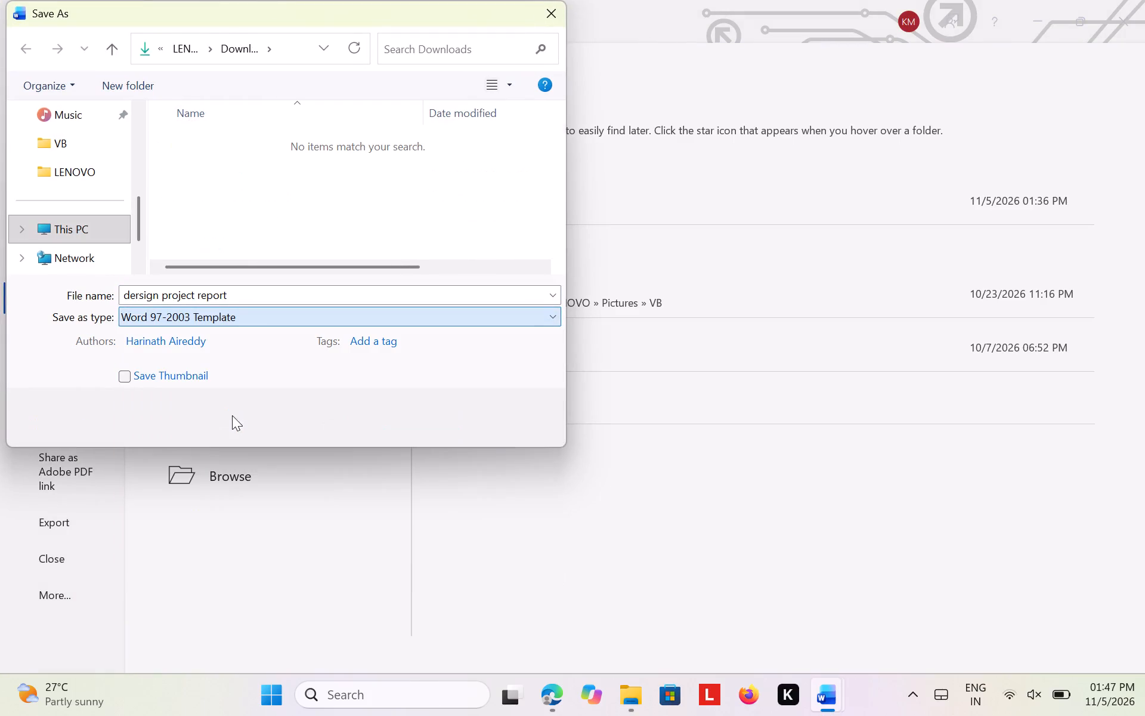
left_click(257, 317)
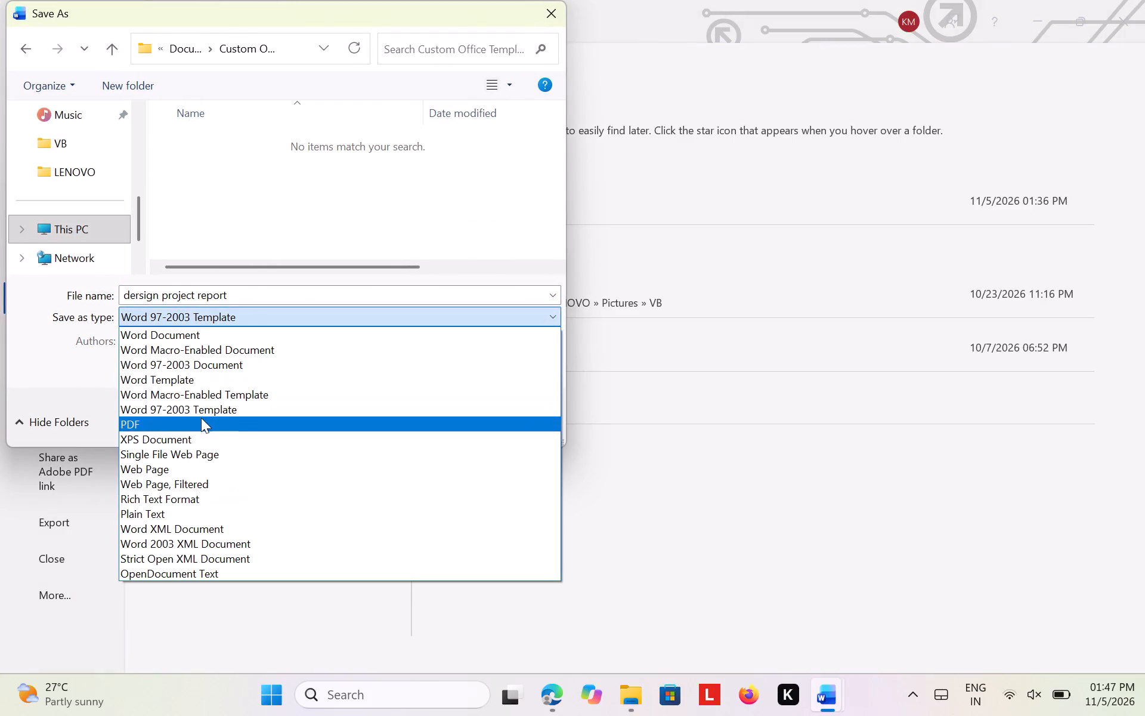
left_click(201, 418)
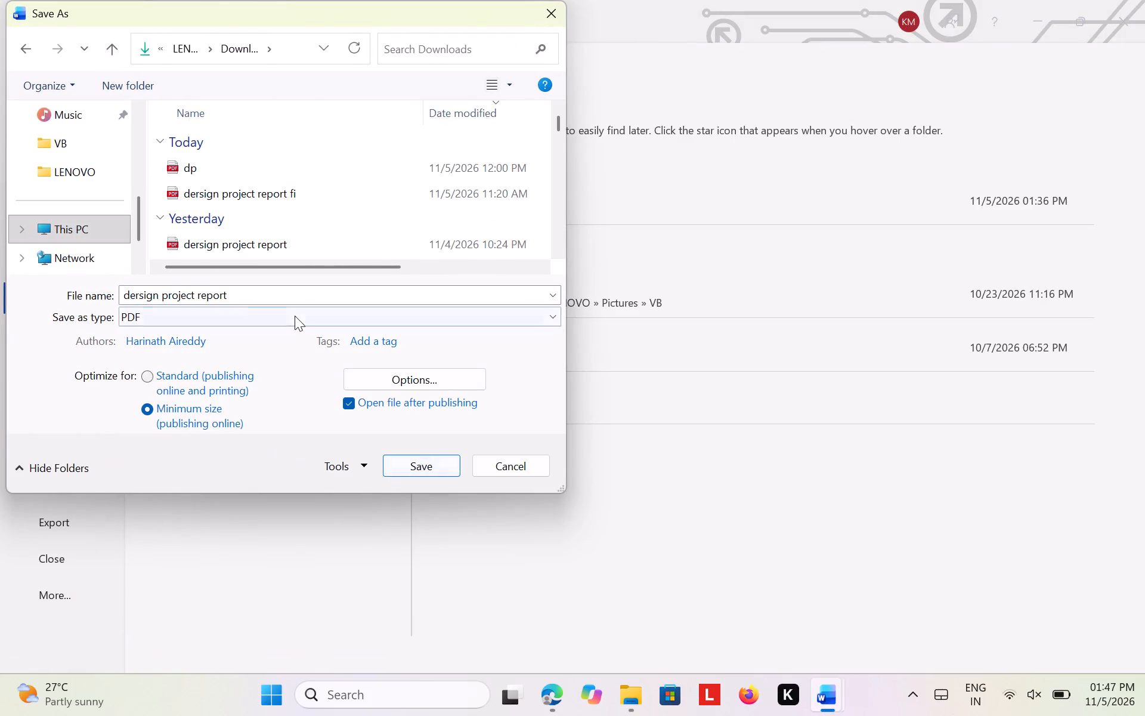
left_click(279, 298)
left_click(279, 298)
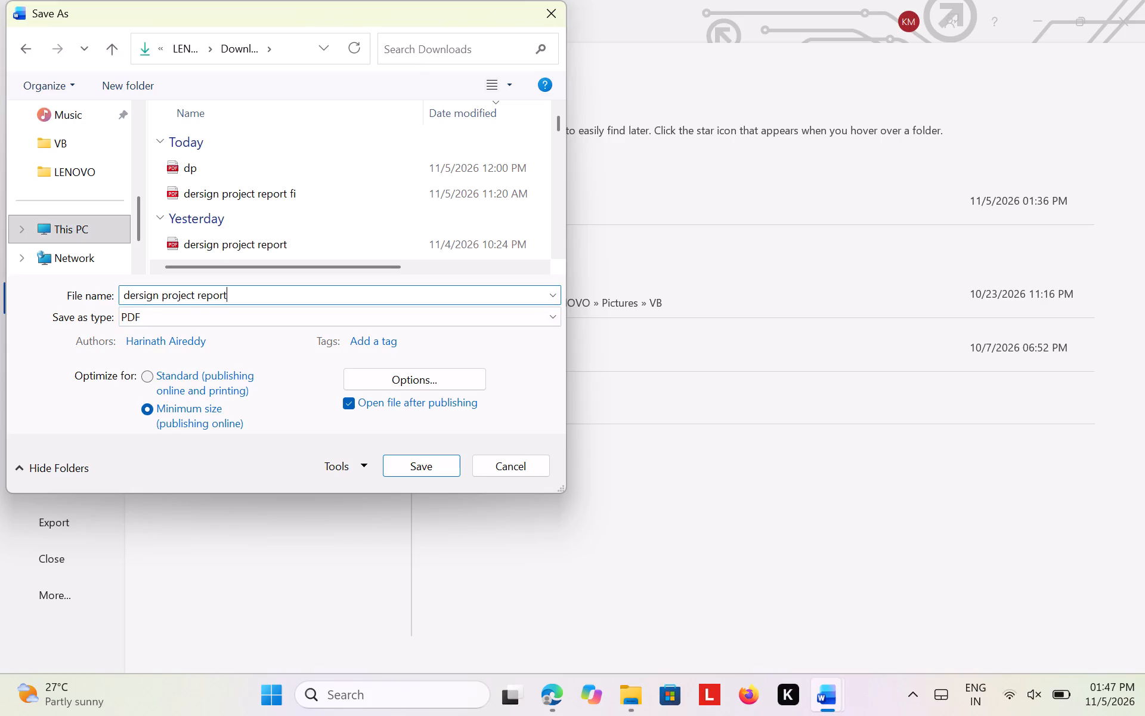
key("space")
type("12")
key("Return")
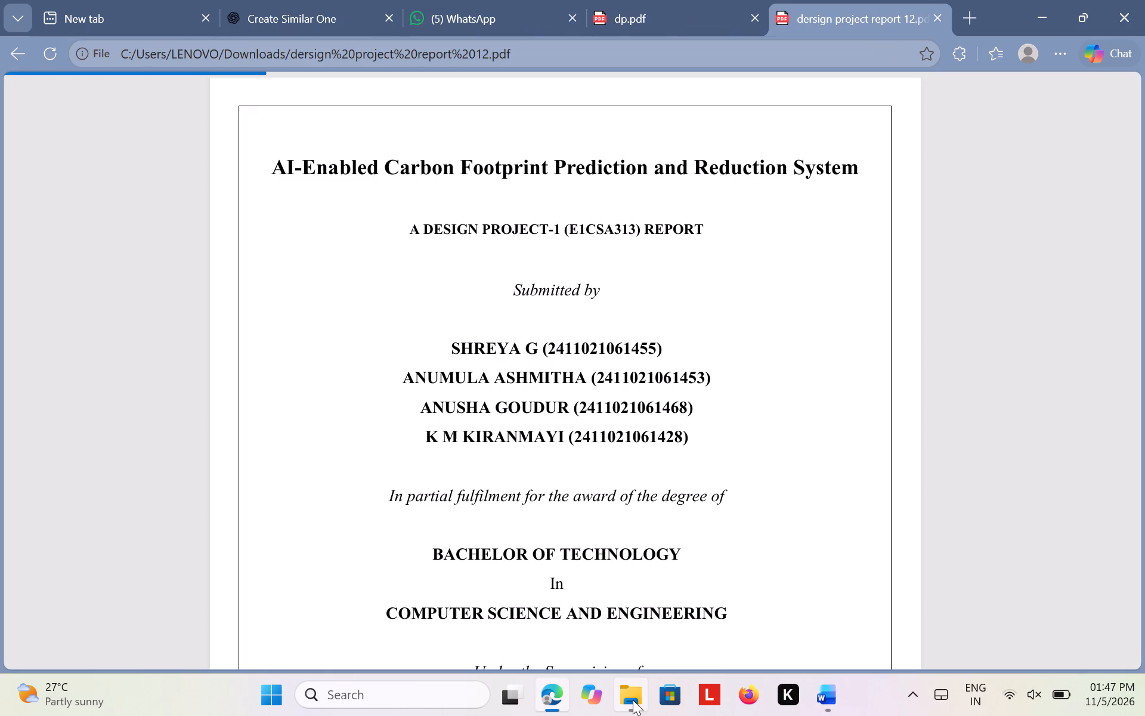
Switch to File Explorer.
left_click(625, 686)
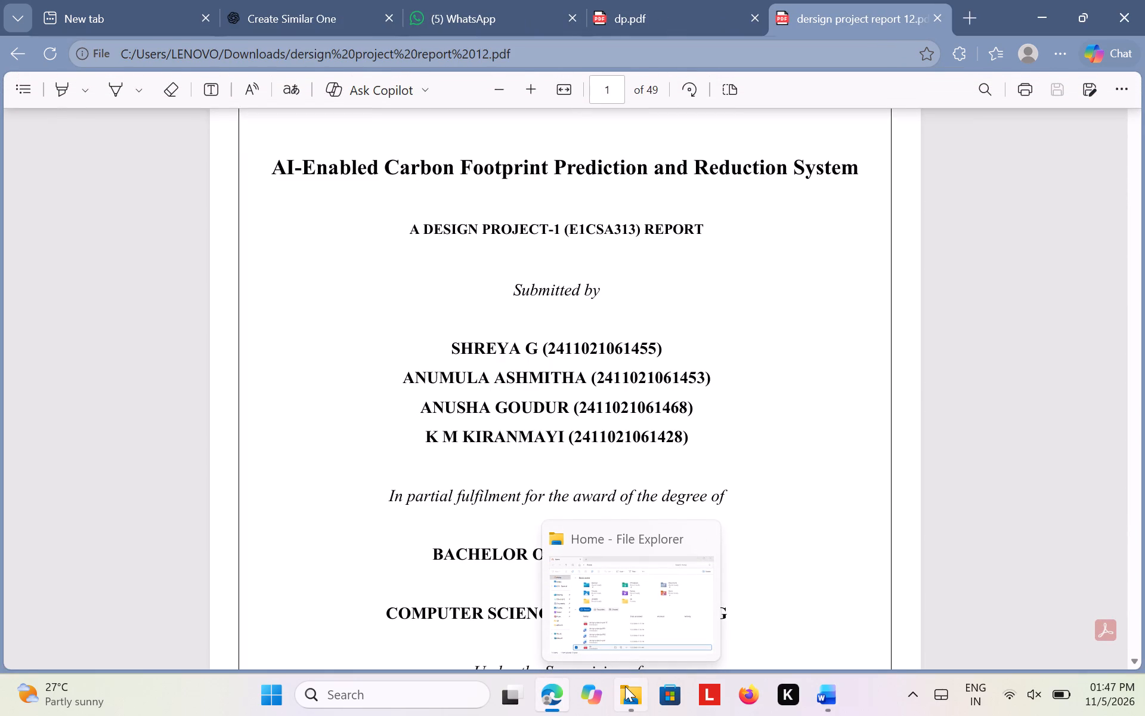
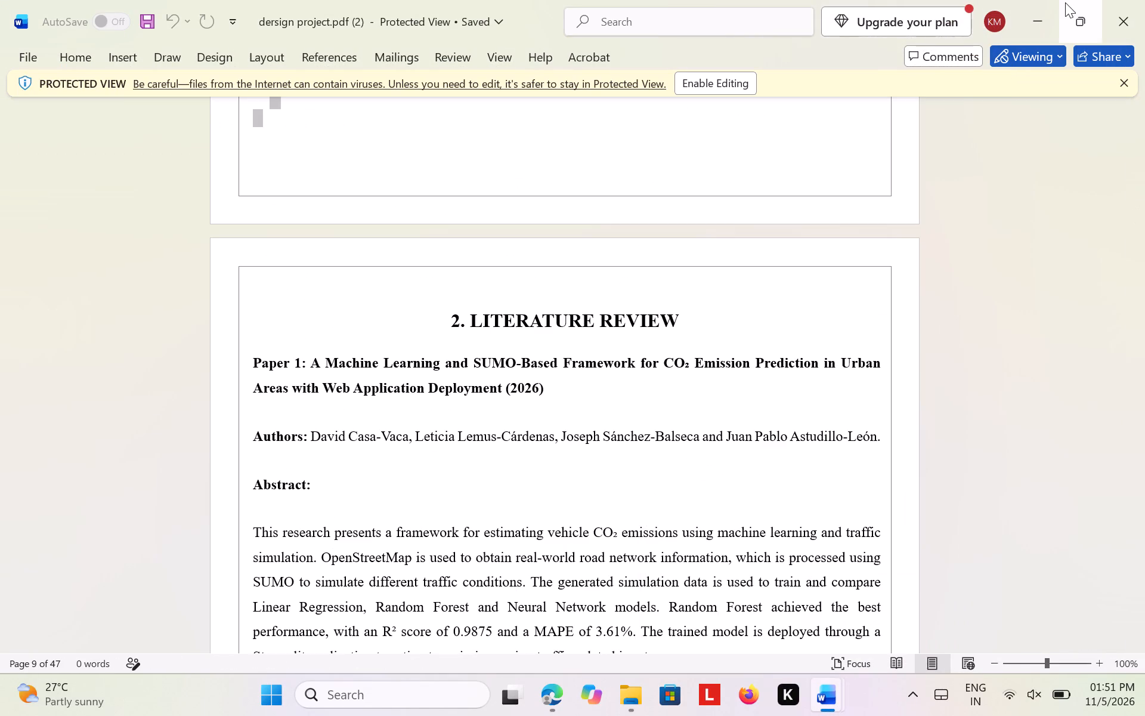
Minimize the protected dersign project.pdf (2) window to return to the editable dersign project report.
left_click(1041, 2)
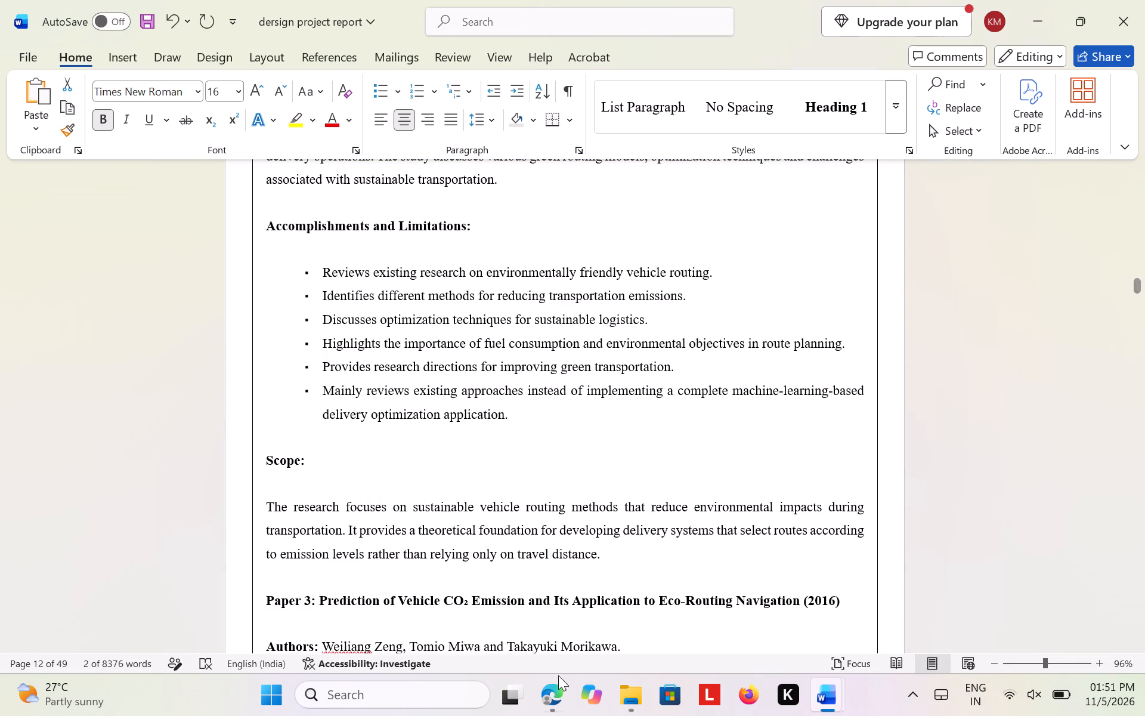
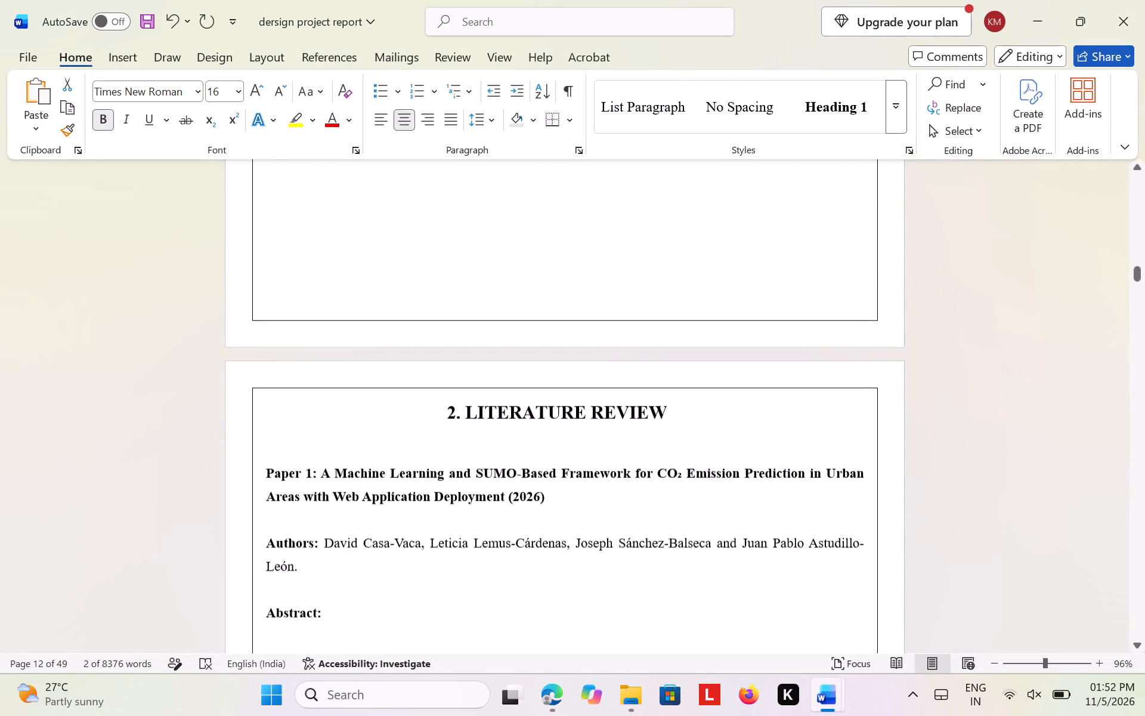
Replace the certification paragraph under the CERTIFICATE heading with the copied text from the clipboard.
scroll(522, 351, "up", 3)
scroll(522, 351, "down", 1)
scroll(522, 351, "up", 9)
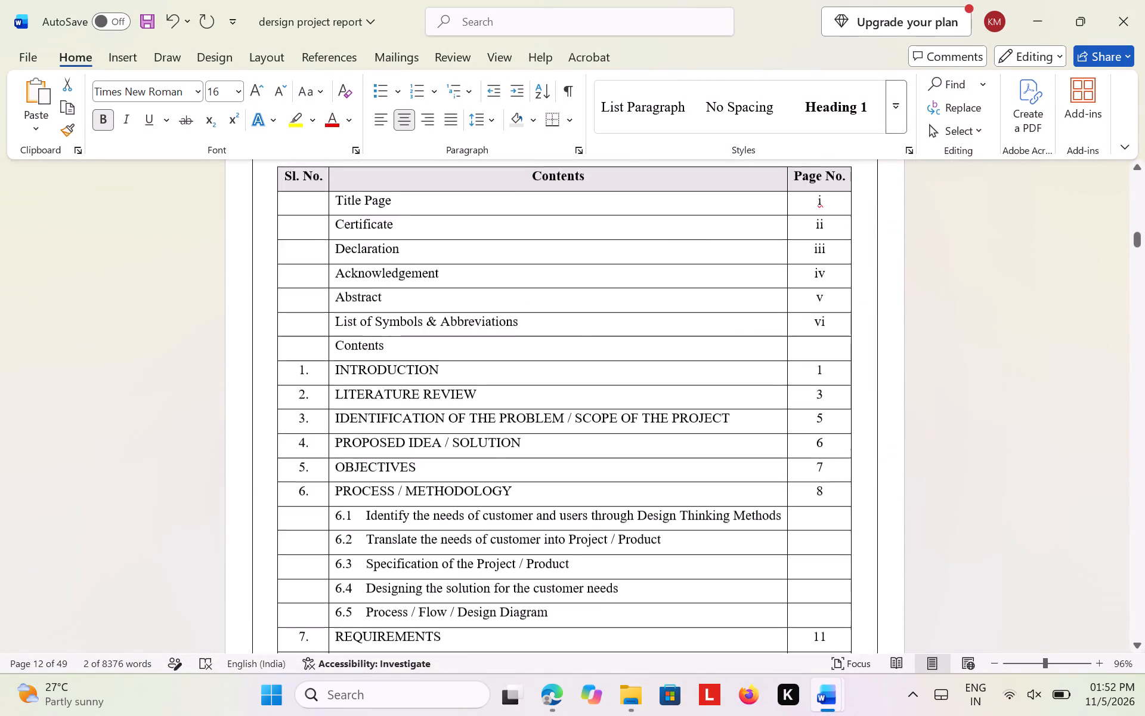
scroll(522, 351, "up", 8)
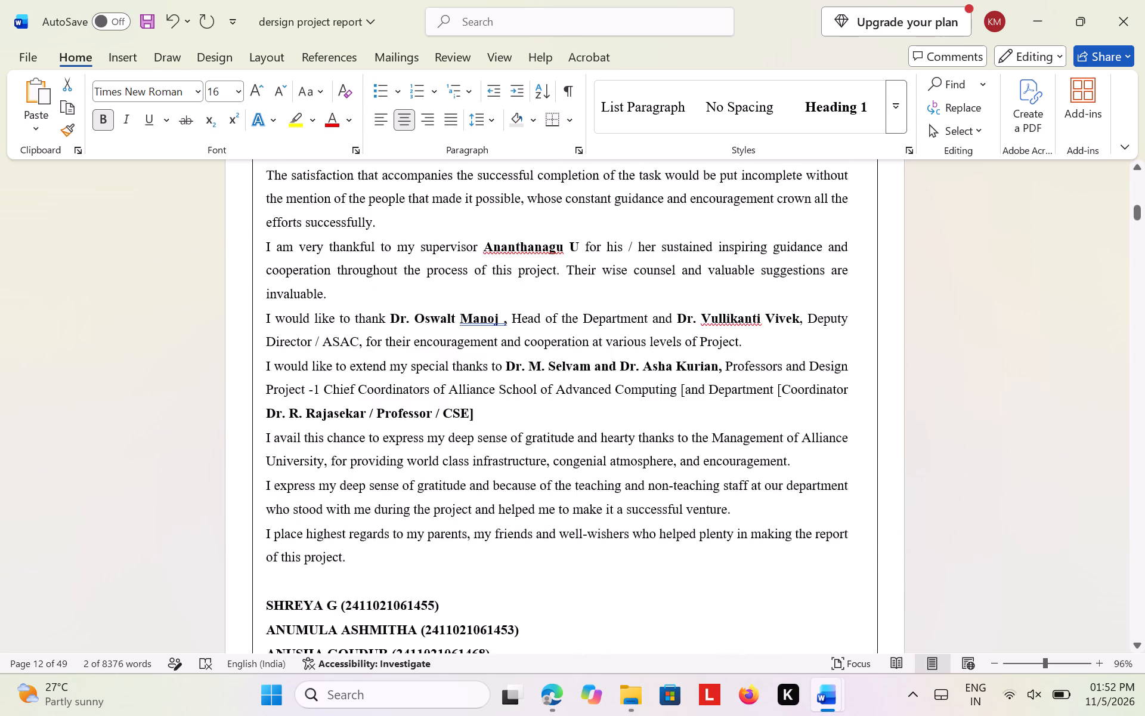
scroll(522, 351, "up", 6)
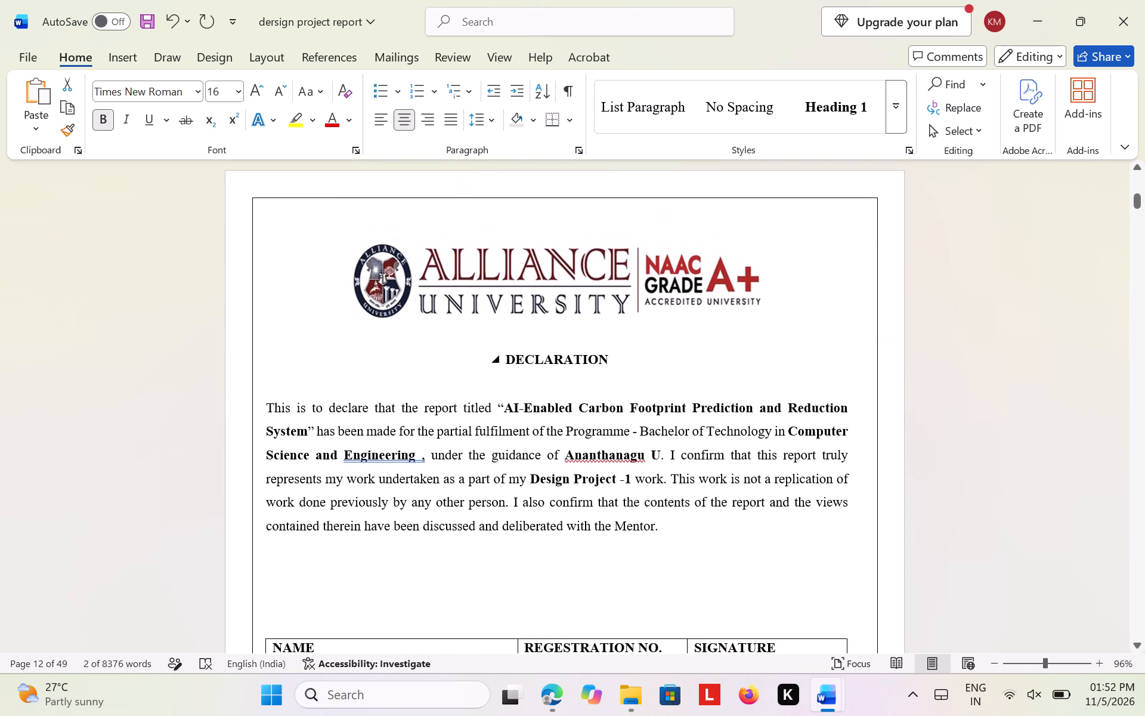
scroll(522, 351, "up", 1)
scroll(273, 407, "up", 2)
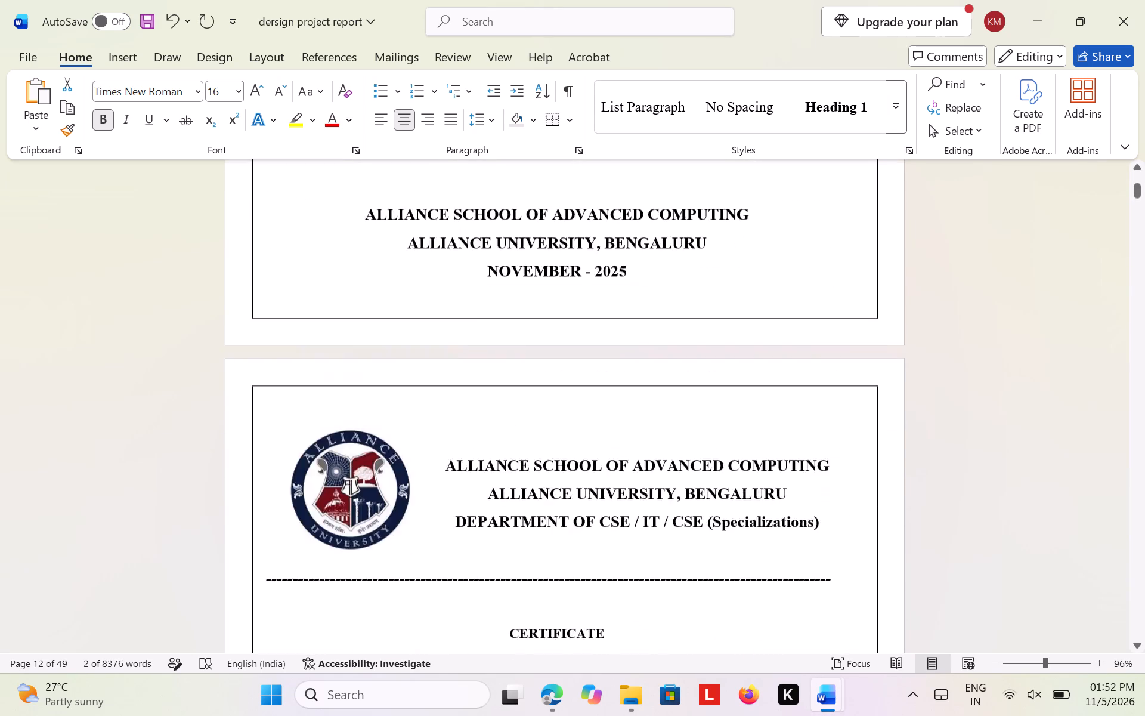
scroll(273, 407, "up", 2)
left_click_drag(267, 385, 567, 460)
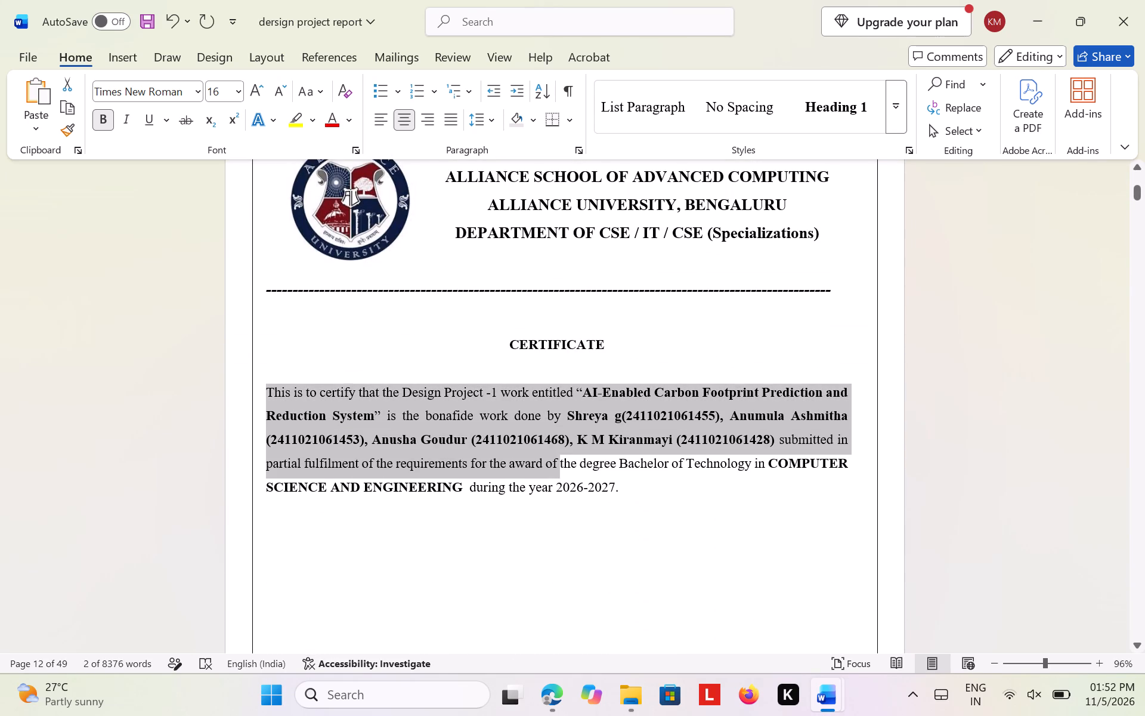
left_click_drag(567, 460, 626, 486)
key("ctrl+v")
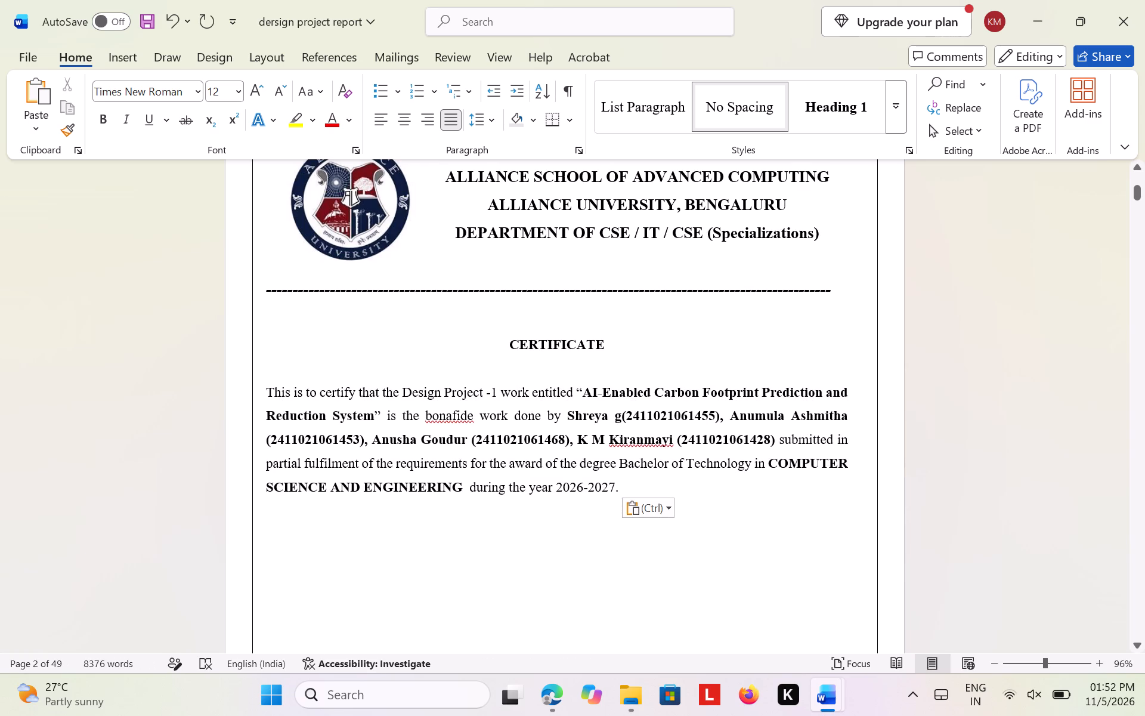
Capture a rectangular screen snip of the Certificate page's body, from the certification paragraph to below the supervisor's signature block.
scroll(626, 486, "down", 1)
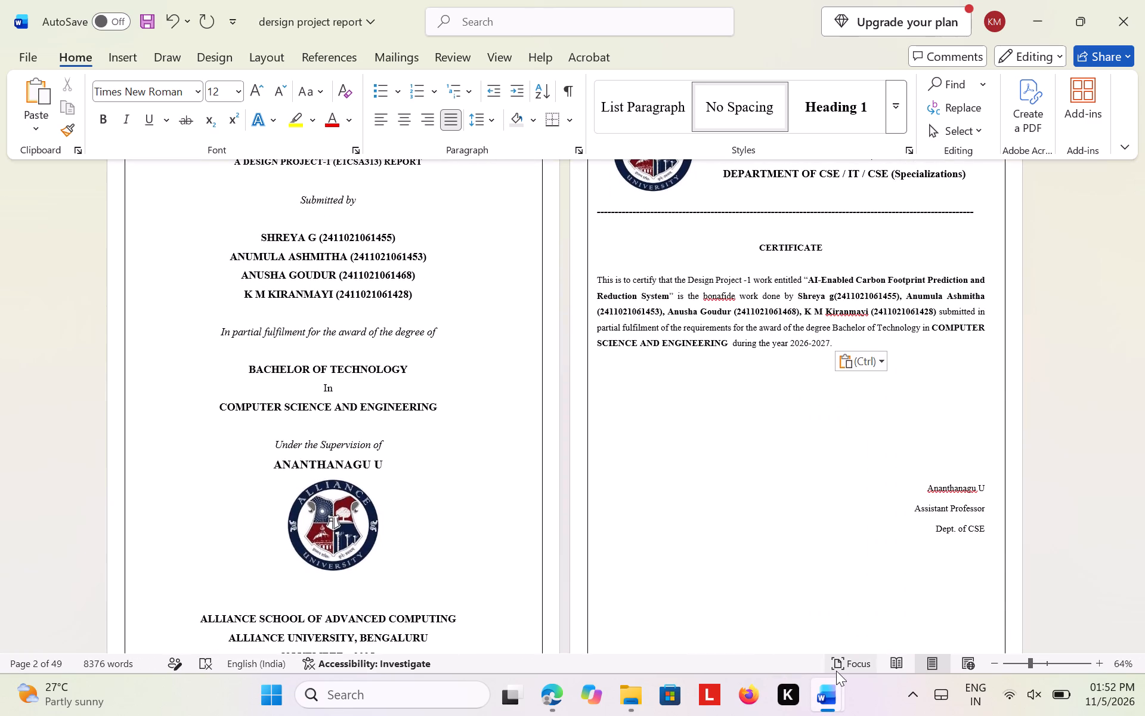
key("shift+super+s")
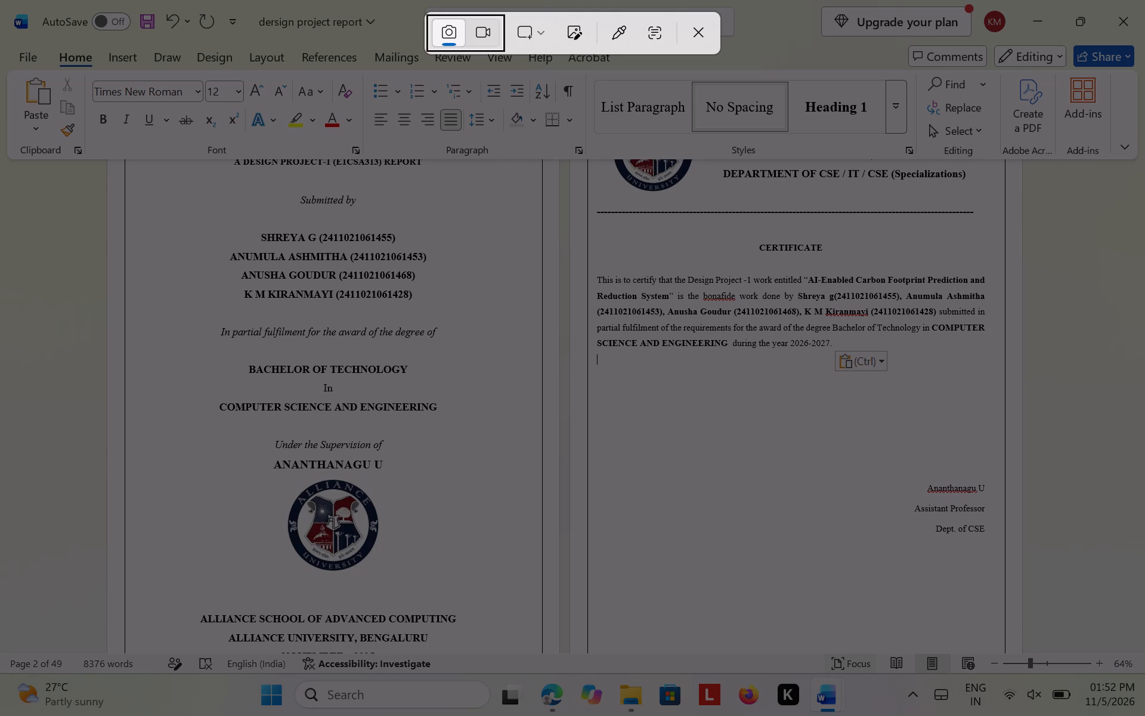
left_click_drag(592, 260, 1006, 624)
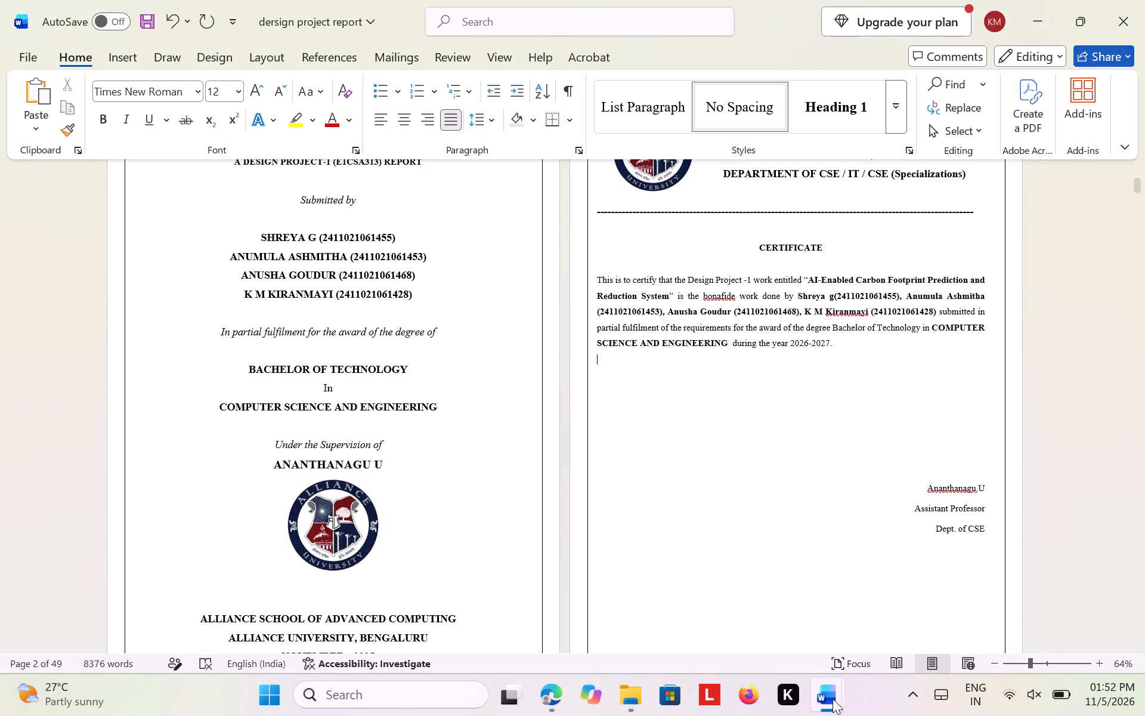
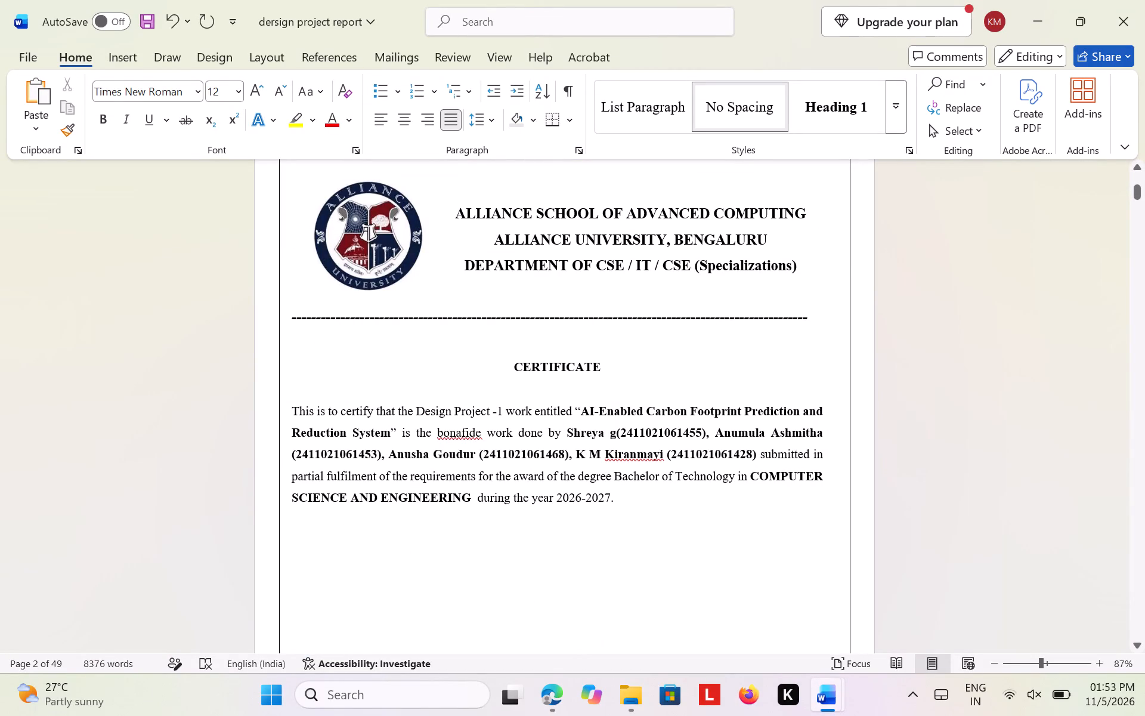
Delete "/ IT / CSE (Specializations)" from the Certificate page's header so the line reads "DEPARTMENT OF CSE".
left_click_drag(807, 264, 630, 273)
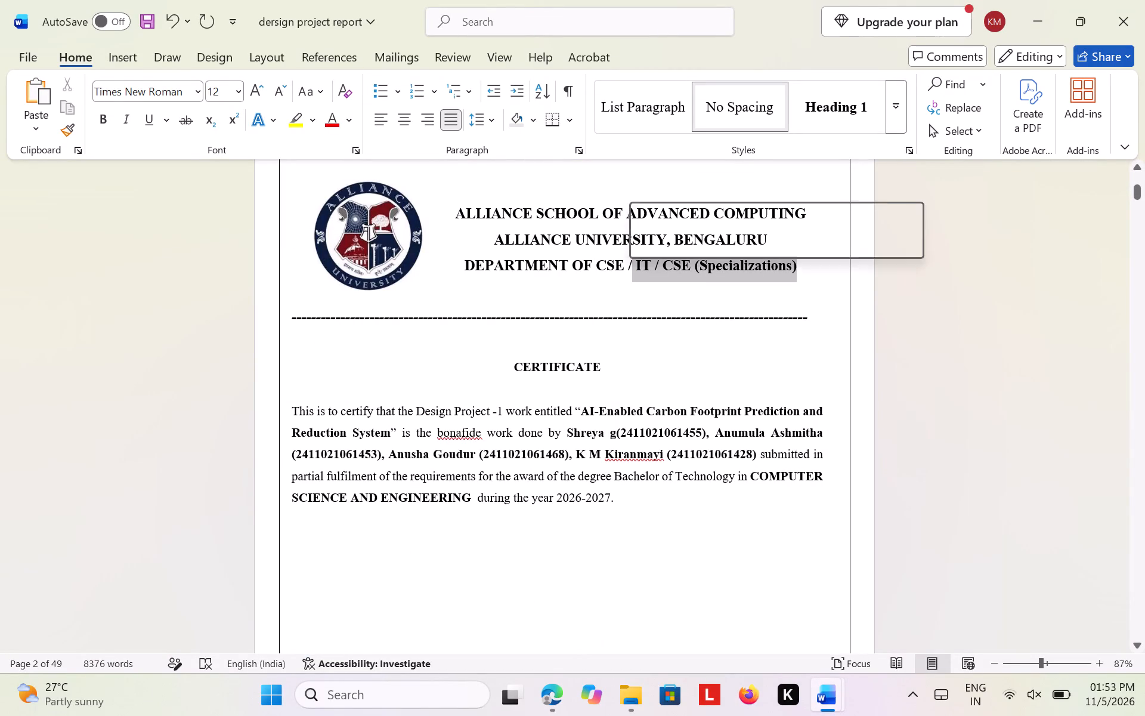
key("BackSpace")
key("BackSpace")
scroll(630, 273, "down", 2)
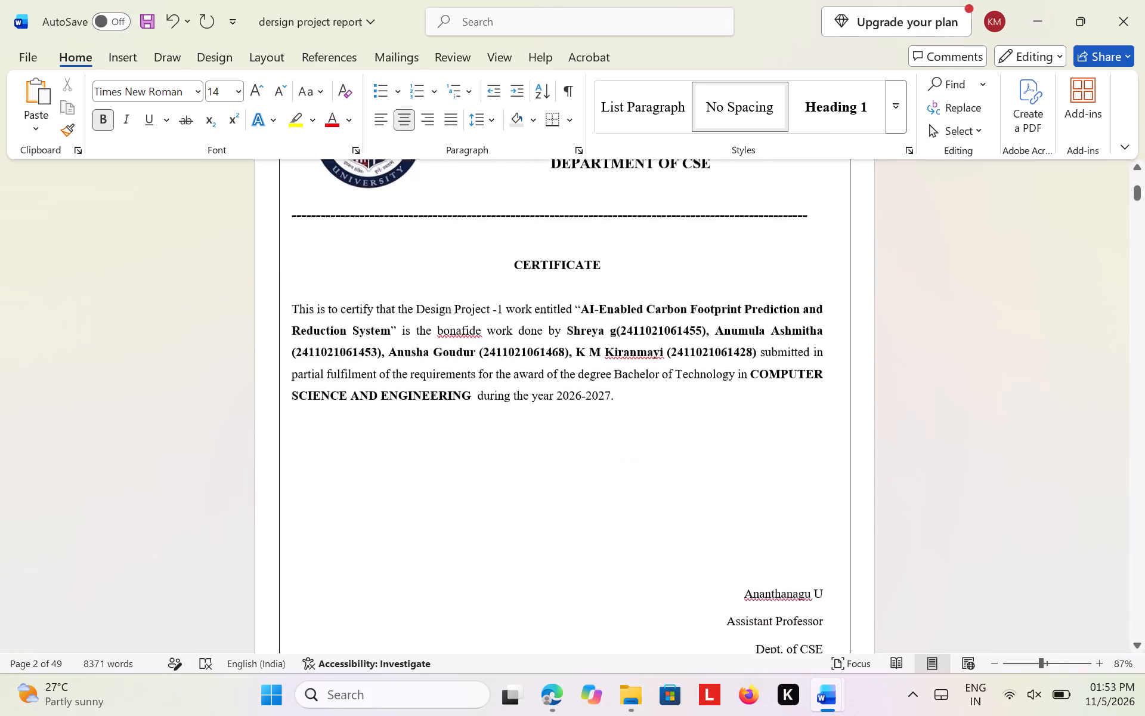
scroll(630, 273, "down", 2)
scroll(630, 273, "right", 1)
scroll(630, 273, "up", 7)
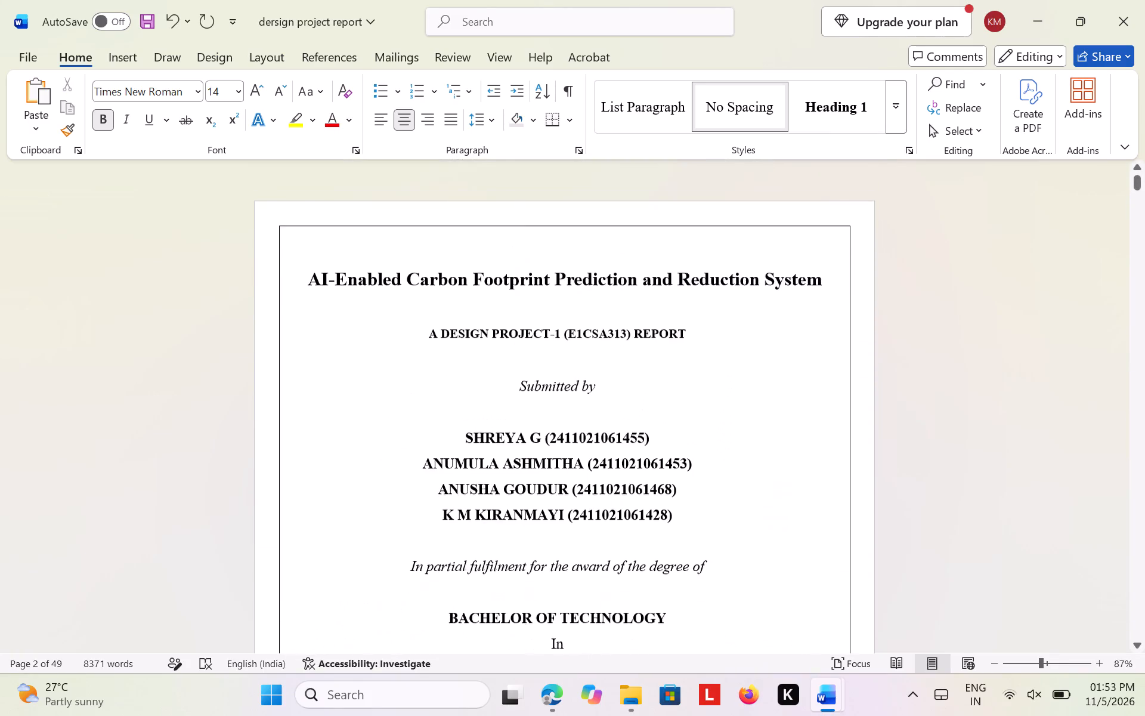
Save a copy of the report as a Word document named "dersign project report 11" in the Downloads folder.
left_click(28, 60)
left_click(83, 300)
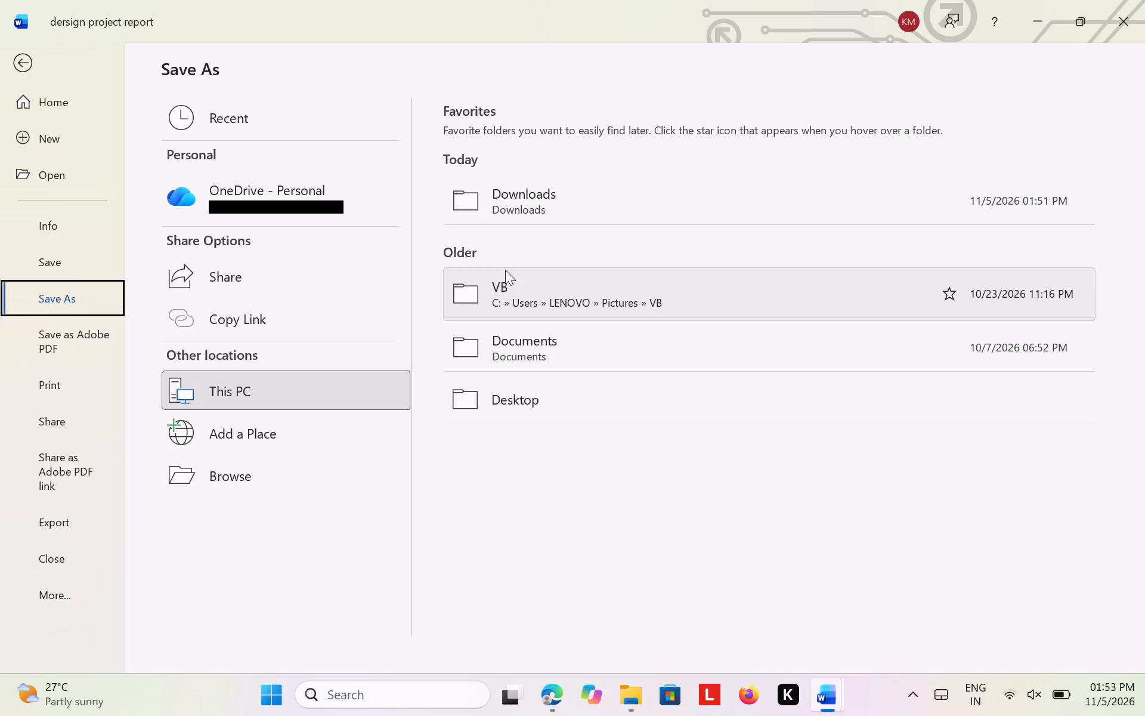
left_click(534, 180)
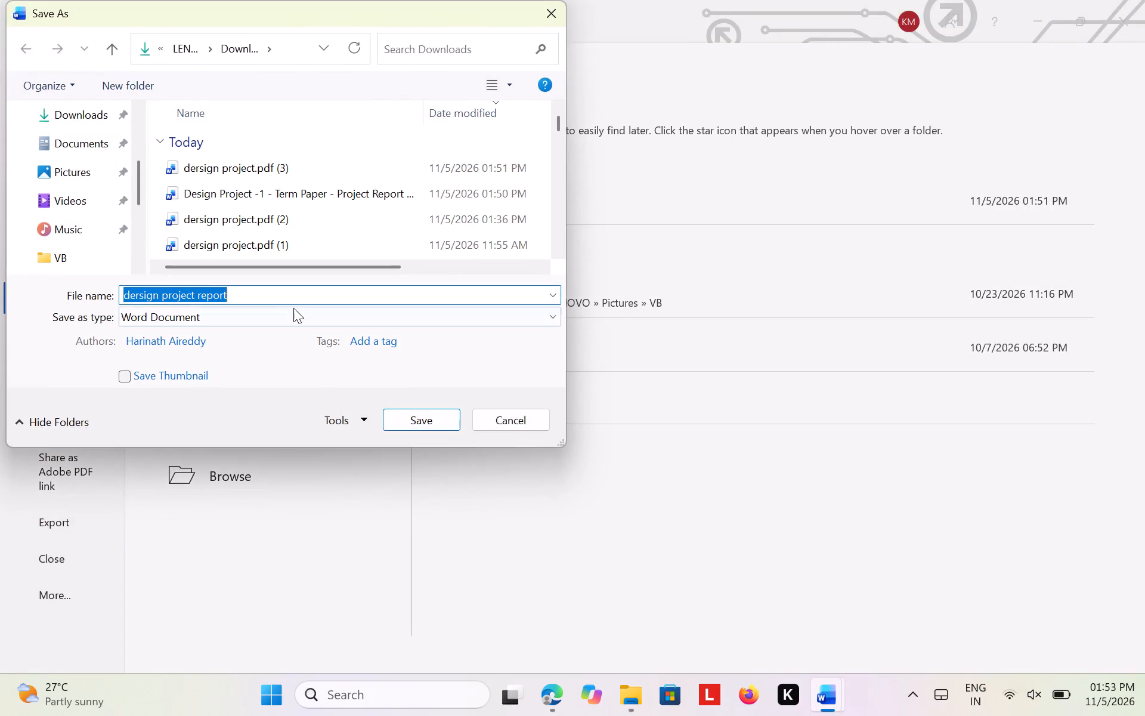
left_click(284, 292)
key("space")
type("11")
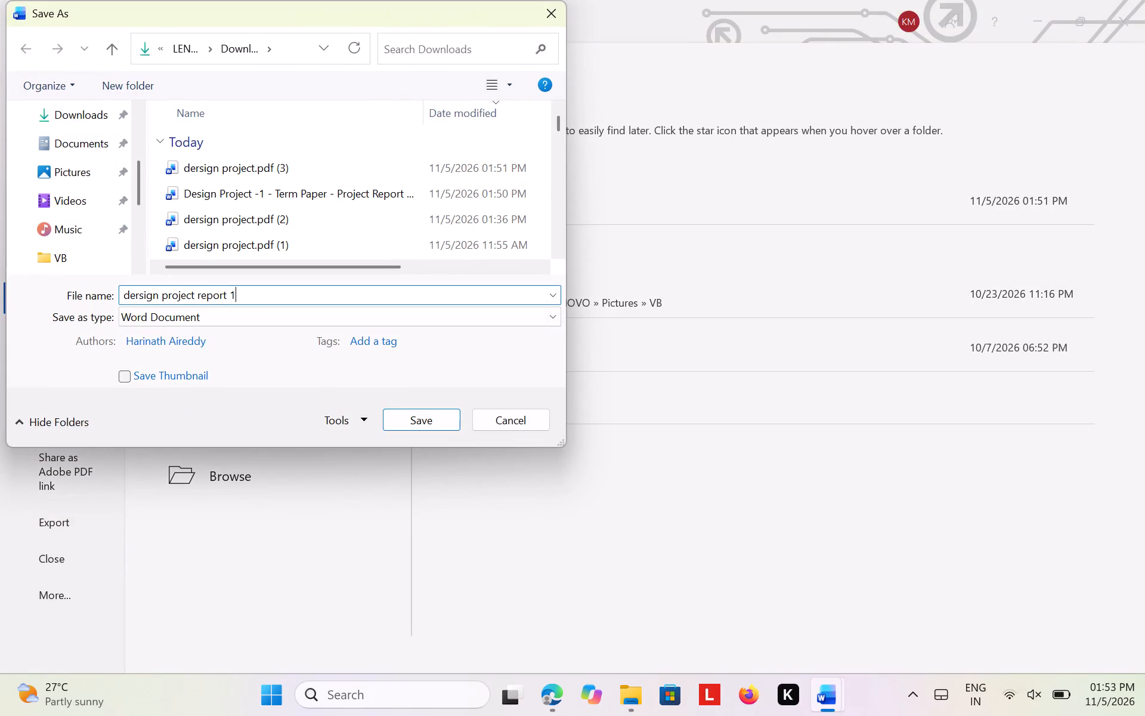
key("Return")
Save the report as a PDF named "dersign project report 11" in the Downloads folder.
left_click(30, 53)
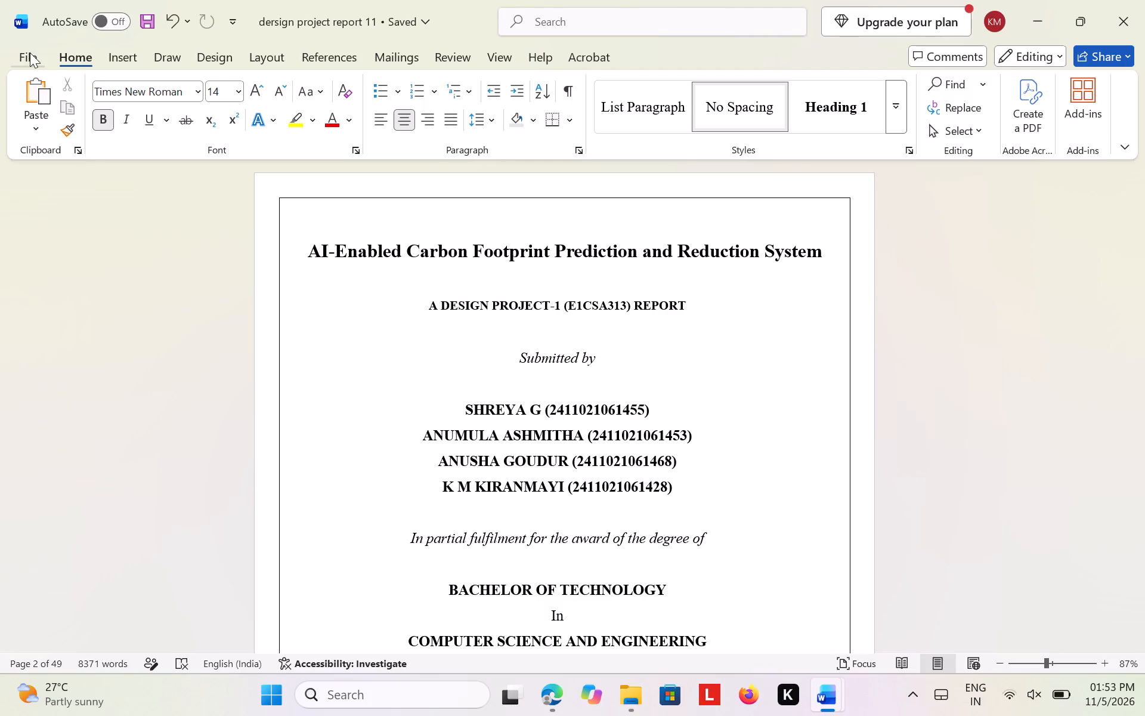
left_click(76, 292)
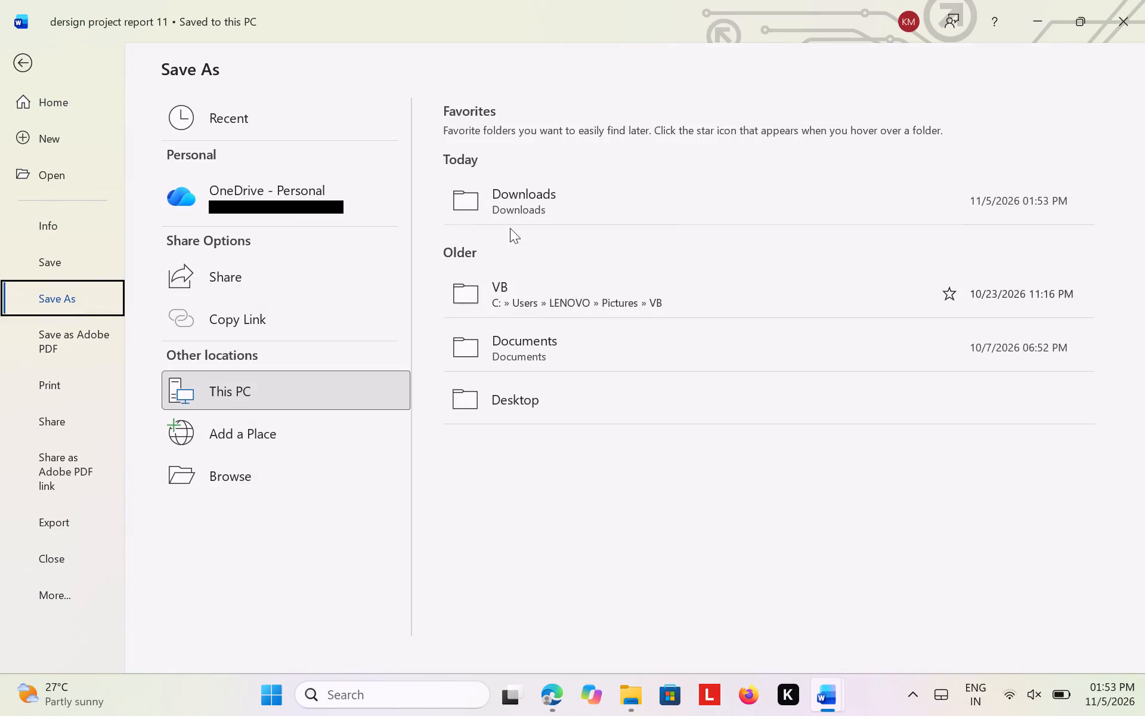
left_click(521, 190)
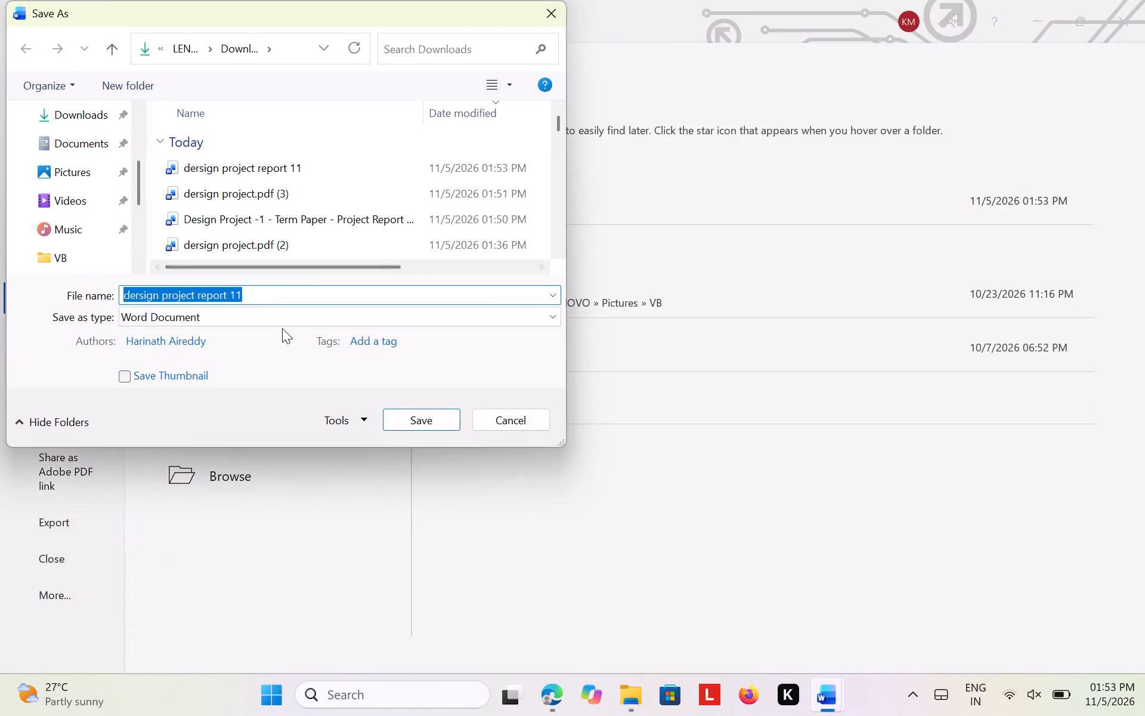
left_click(276, 322)
left_click(197, 424)
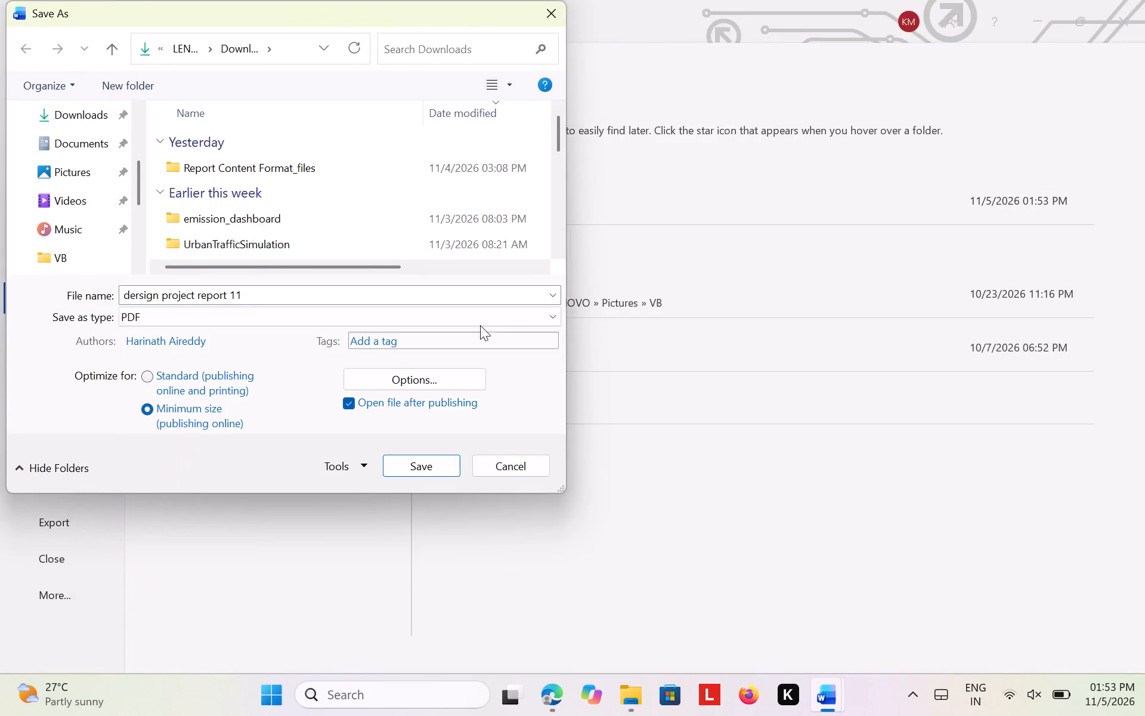
left_click(441, 458)
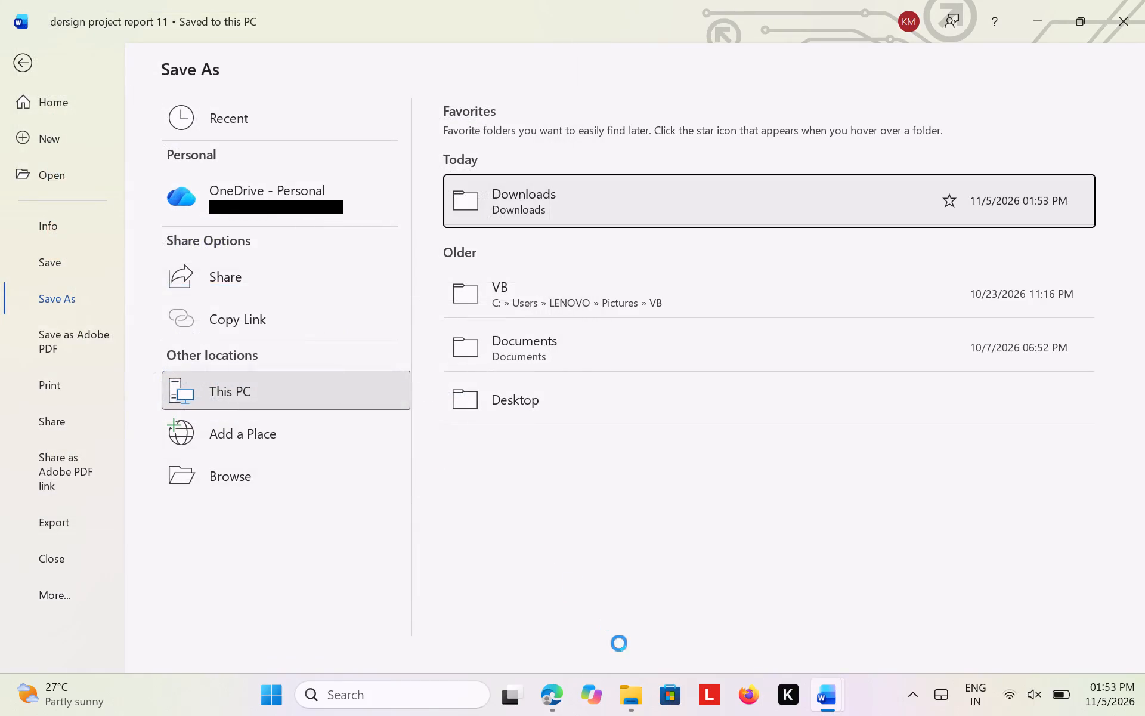
Switch to File Explorer to access the saved report files.
left_click(634, 686)
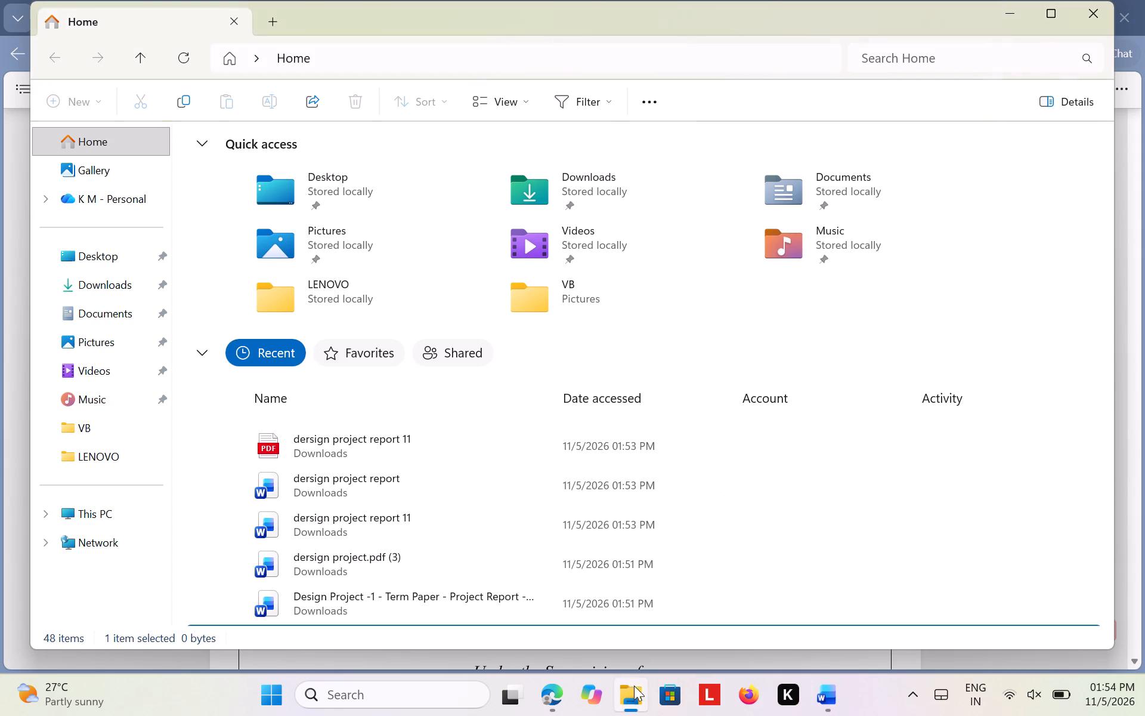
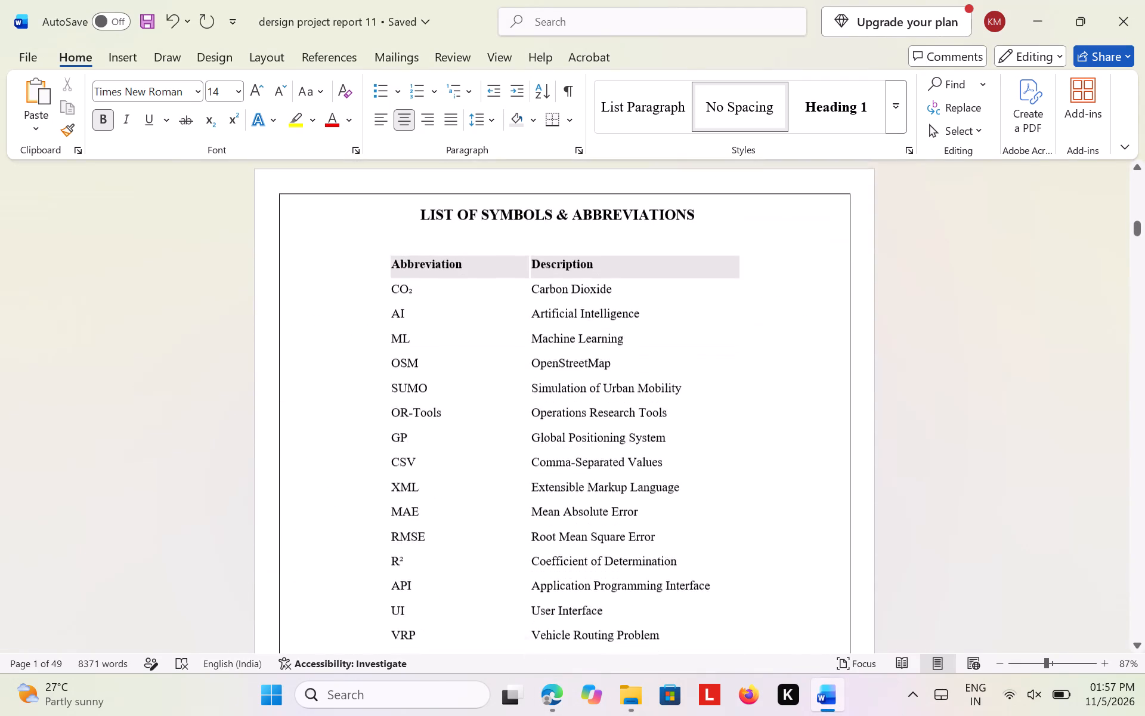
Review the report's pages from the List of Symbols & Abbreviations through Section 3.
scroll(626, 412, "down", 7)
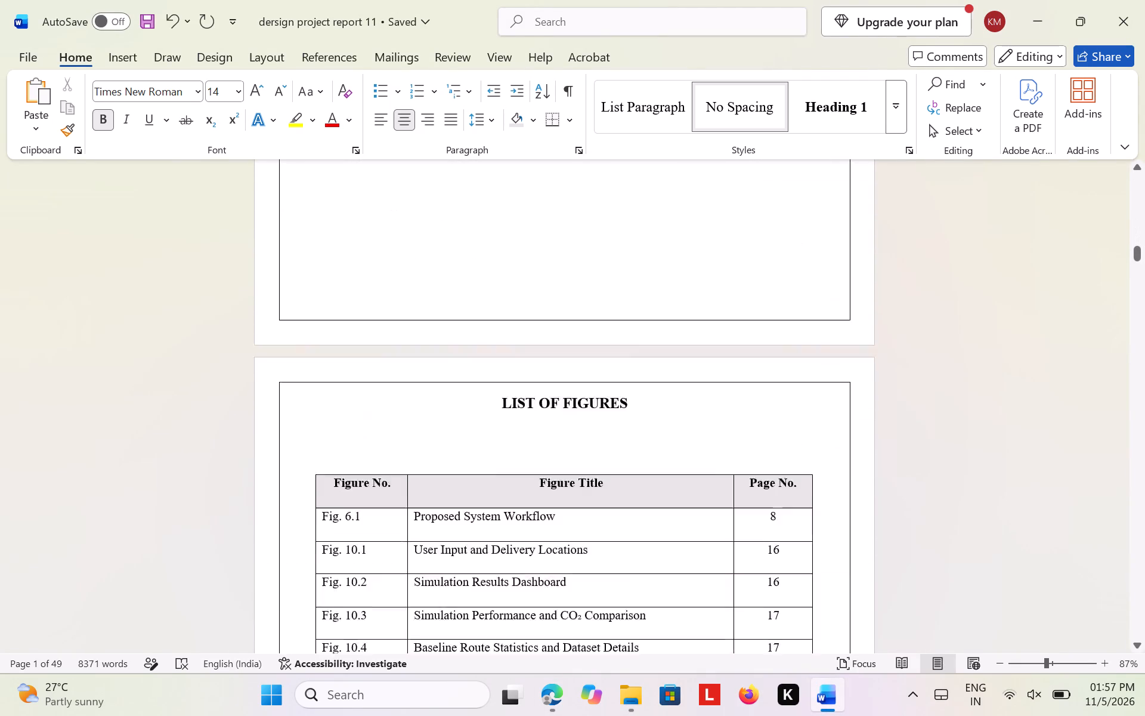
scroll(626, 412, "down", 18)
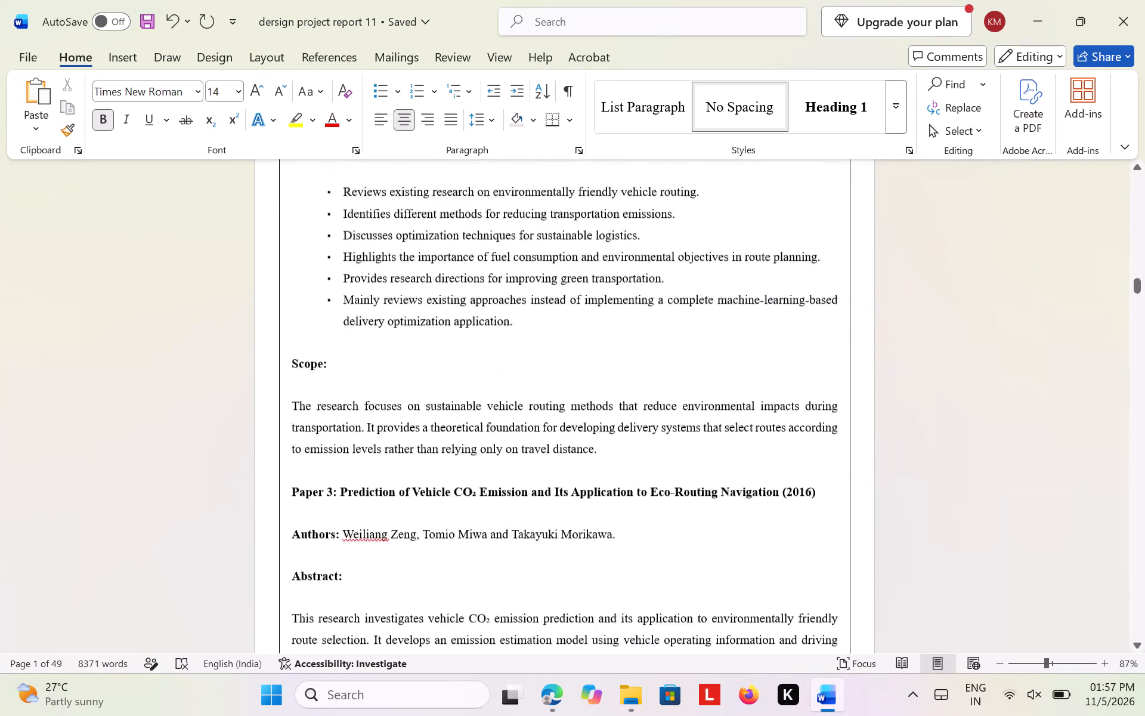
scroll(626, 412, "down", 7)
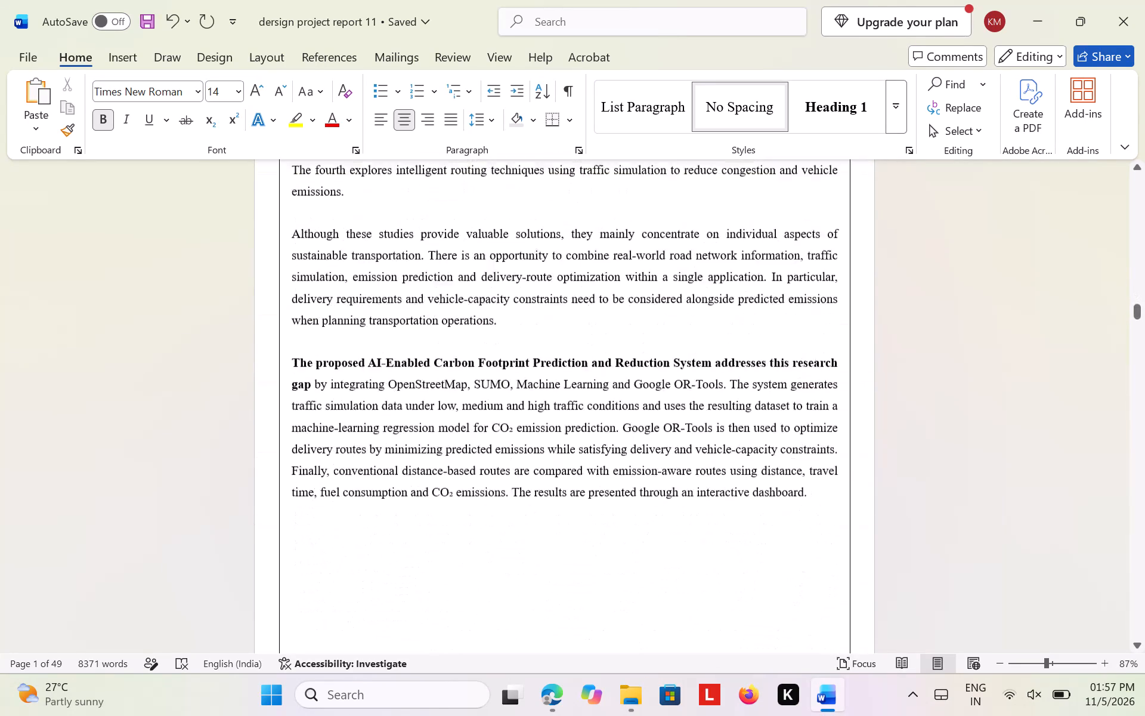
scroll(626, 412, "down", 5)
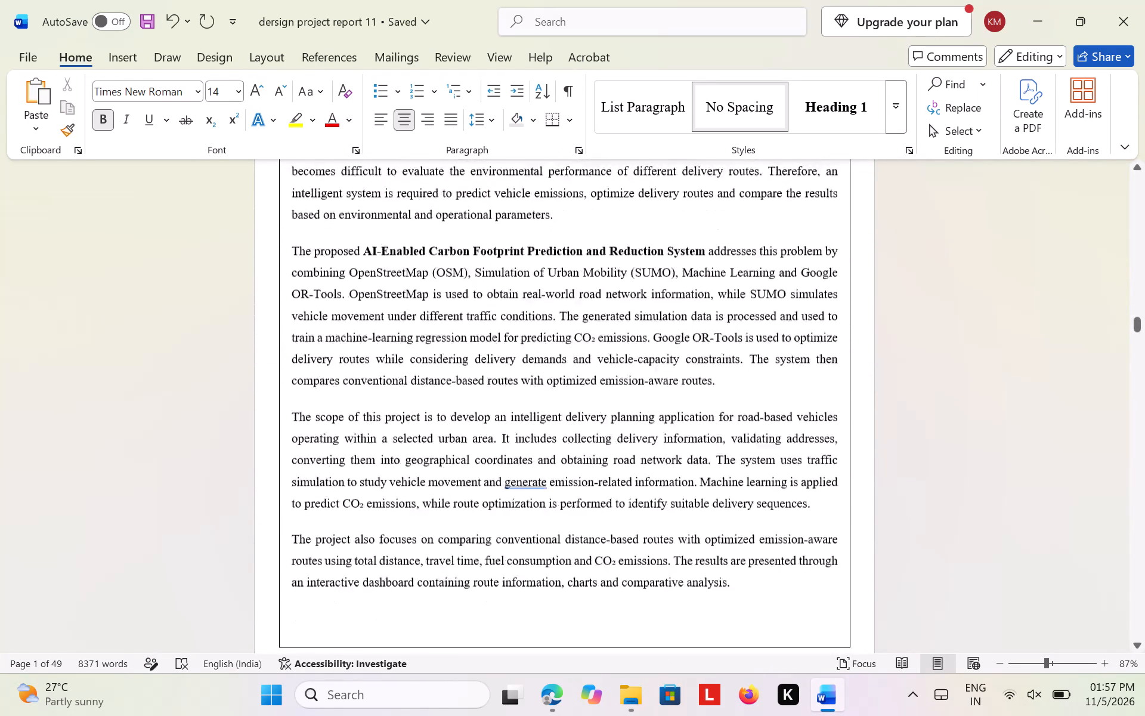
scroll(626, 412, "down", 3)
scroll(626, 412, "up", 4)
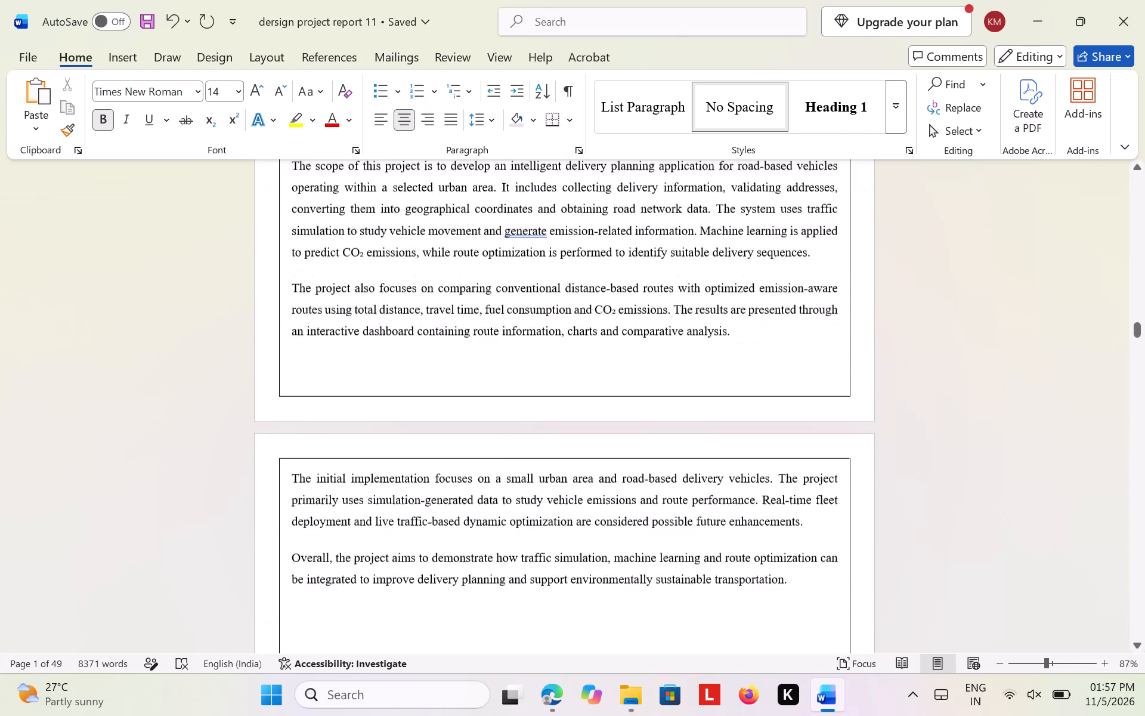
scroll(626, 412, "up", 5)
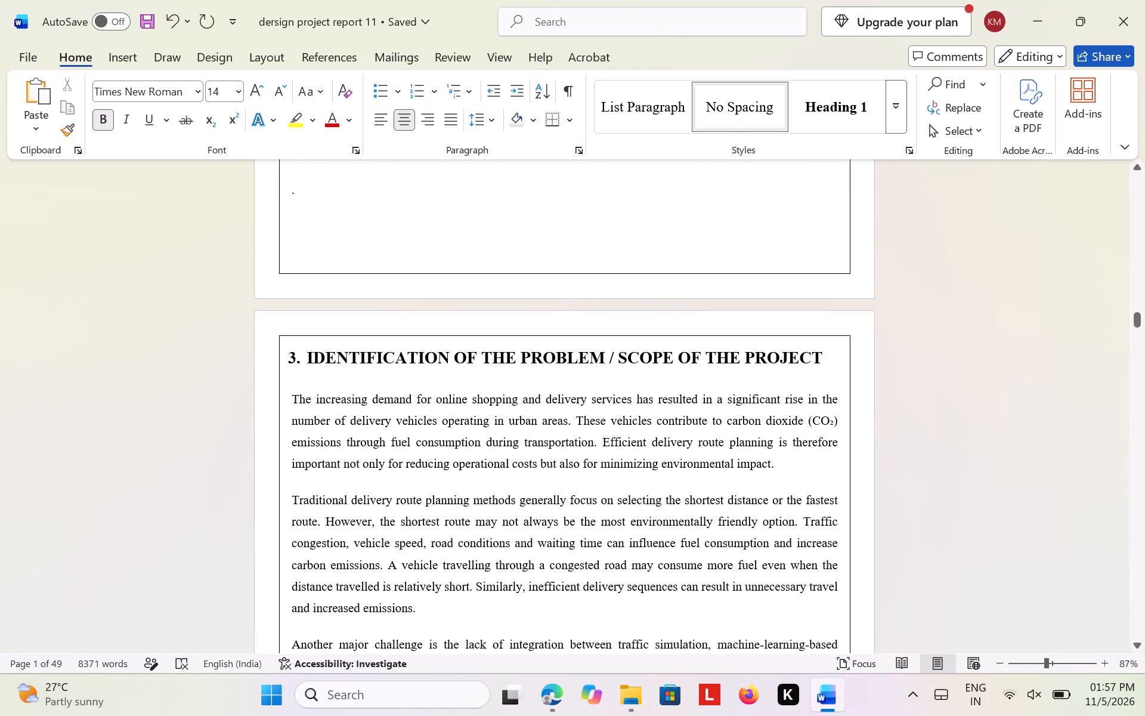
left_click_drag(282, 351, 641, 449)
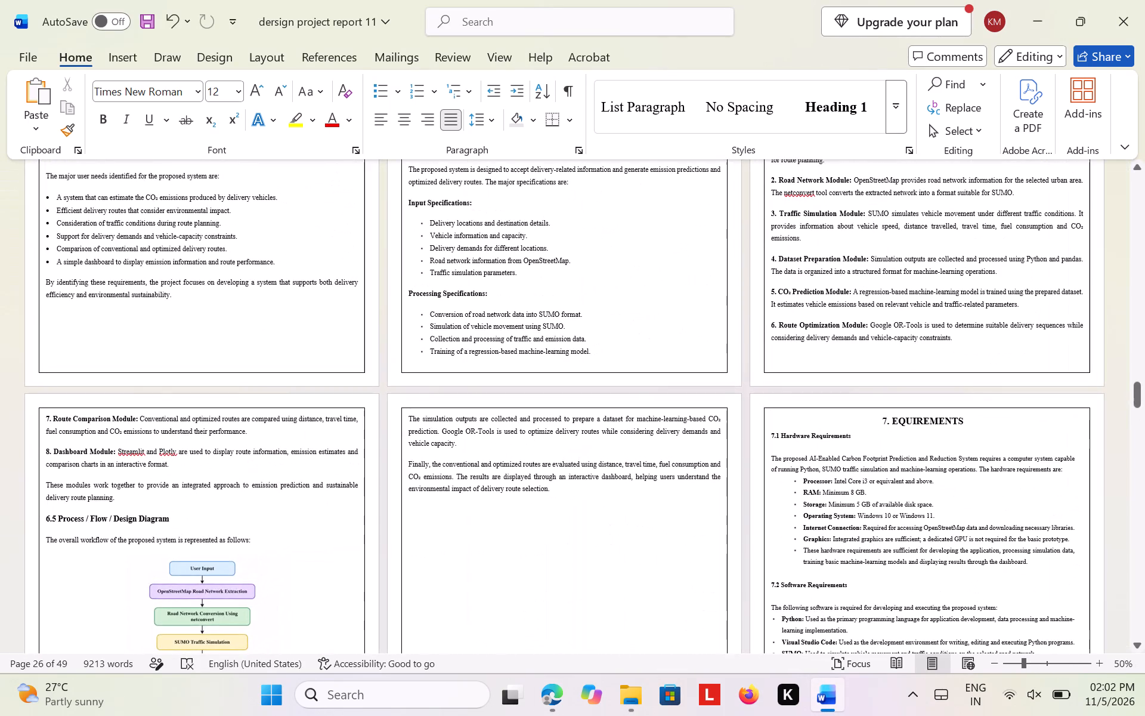
scroll(202, 305, "down", 2)
left_click_drag(43, 328, 168, 328)
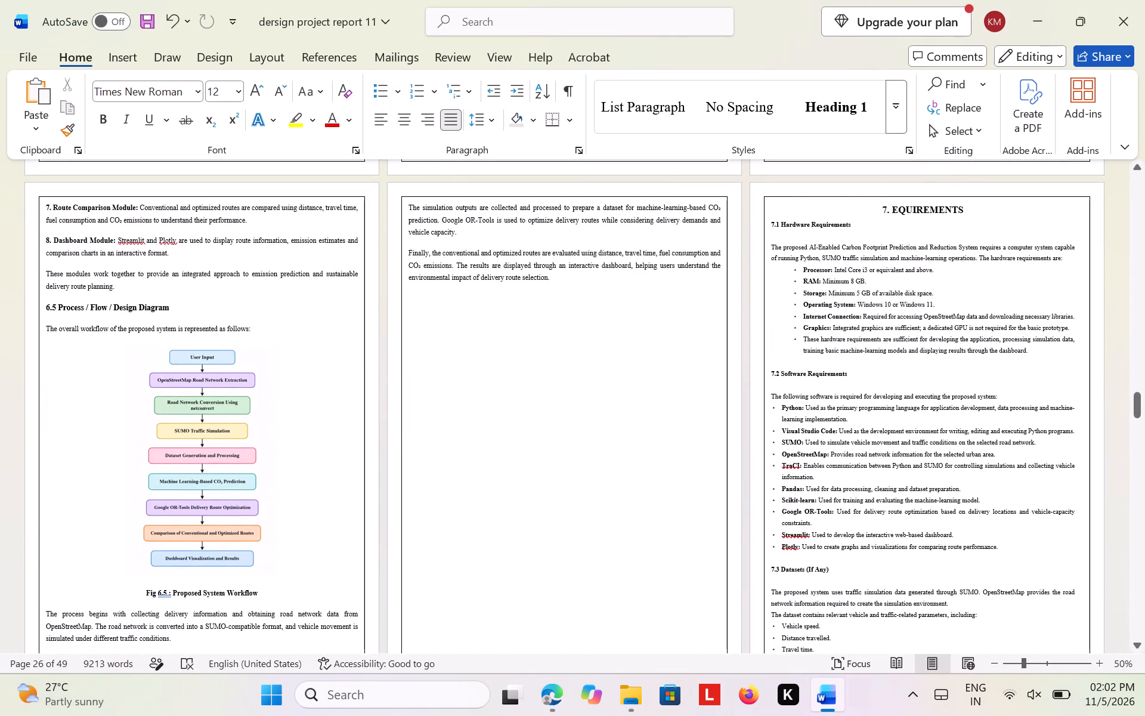
left_click_drag(168, 328, 264, 325)
key("ctrl+v")
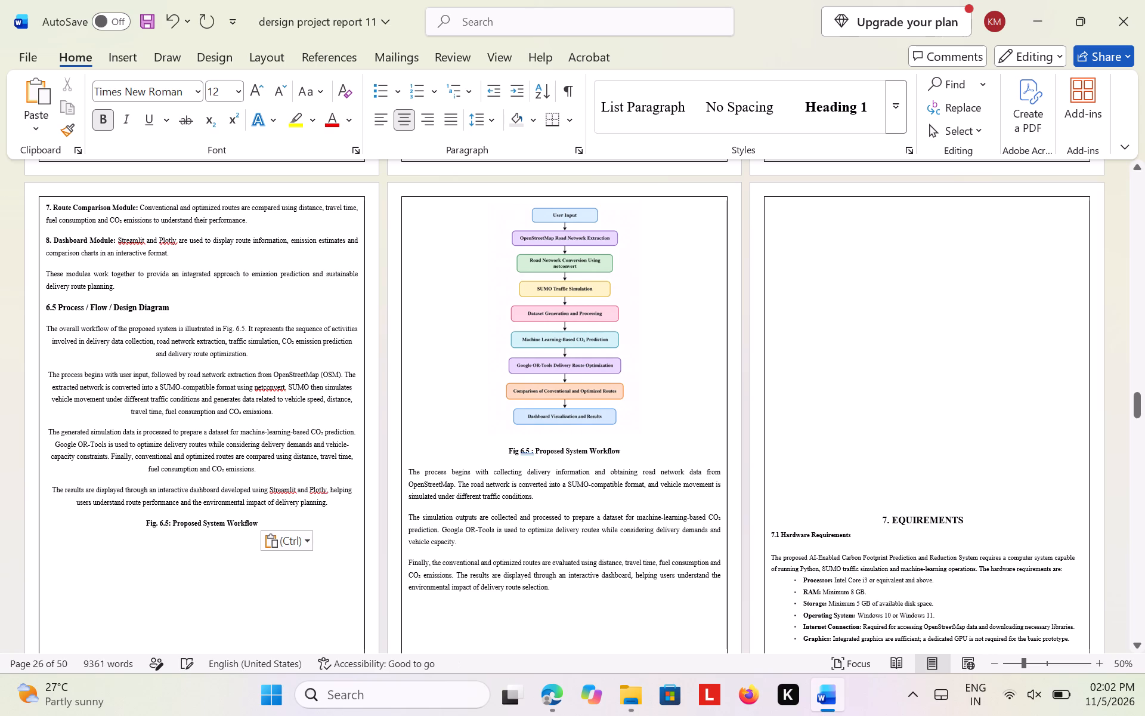
left_click(305, 539)
left_click(287, 591)
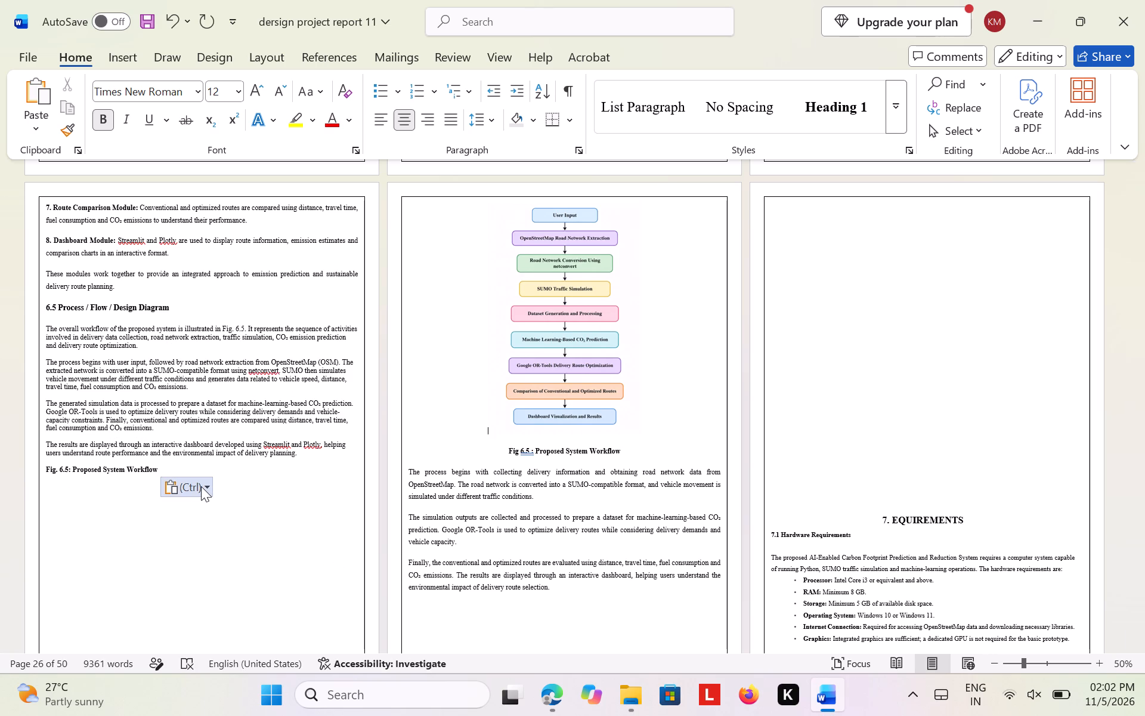
Delete the duplicate "Fig. 6.5: Proposed System Workflow" caption line at the end of the pasted text.
left_click(173, 467)
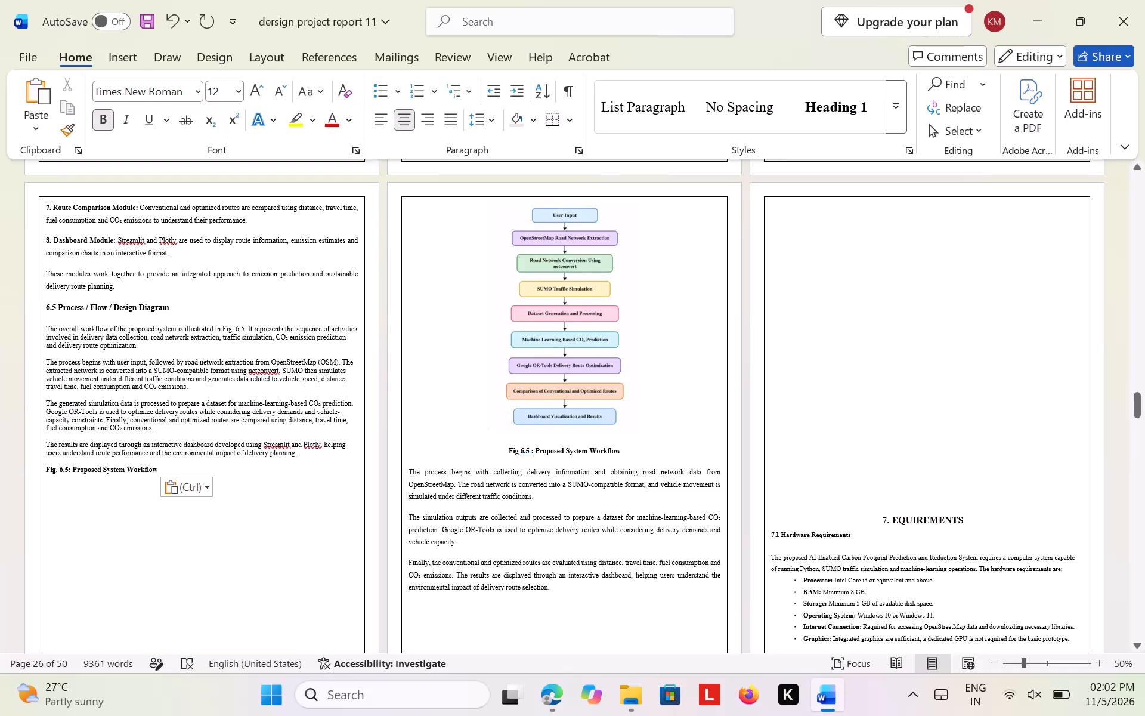
left_click_drag(173, 467, 67, 468)
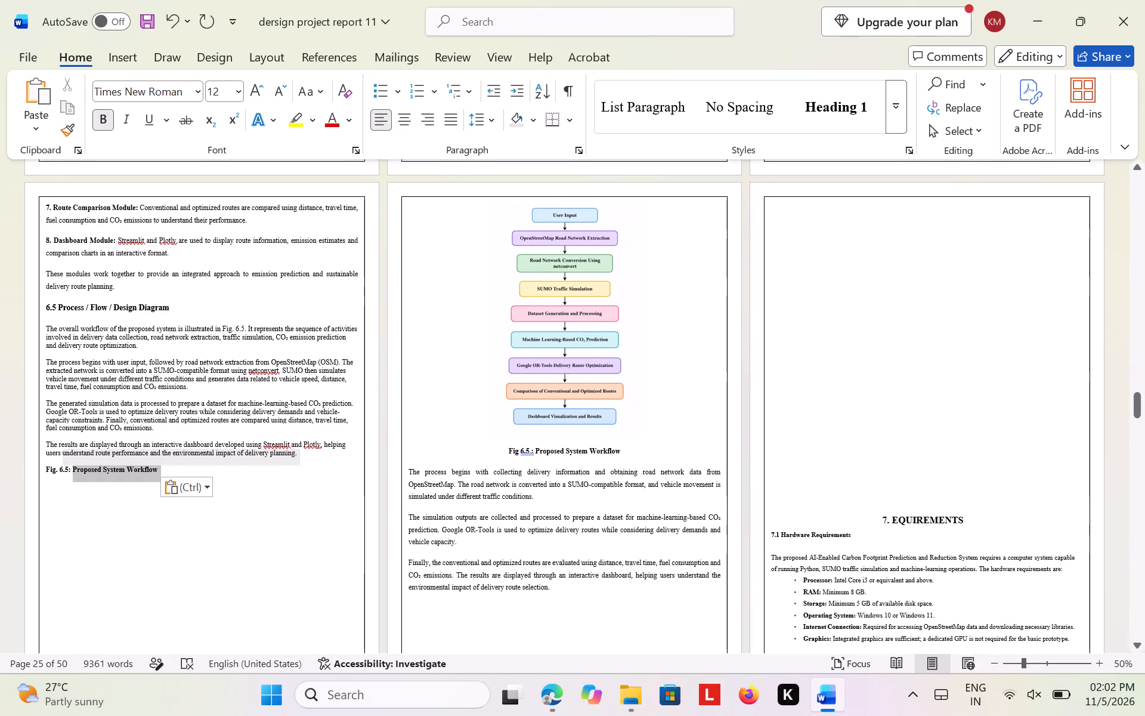
left_click_drag(67, 468, 41, 473)
key("BackSpace")
key("BackSpace")
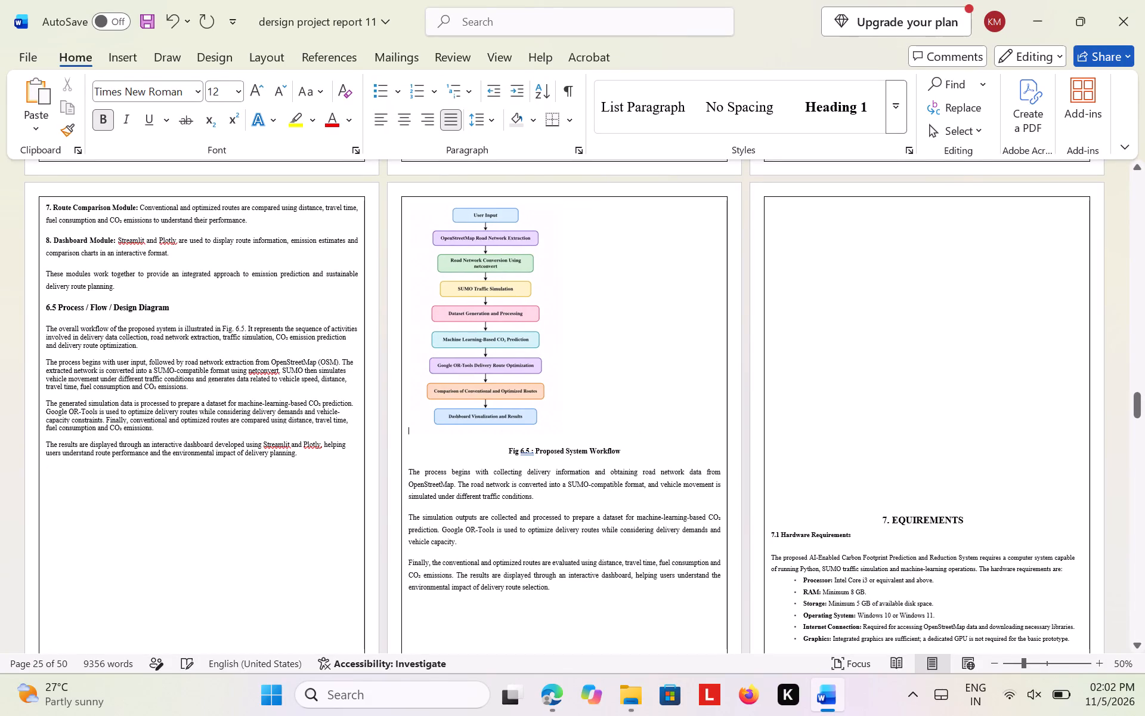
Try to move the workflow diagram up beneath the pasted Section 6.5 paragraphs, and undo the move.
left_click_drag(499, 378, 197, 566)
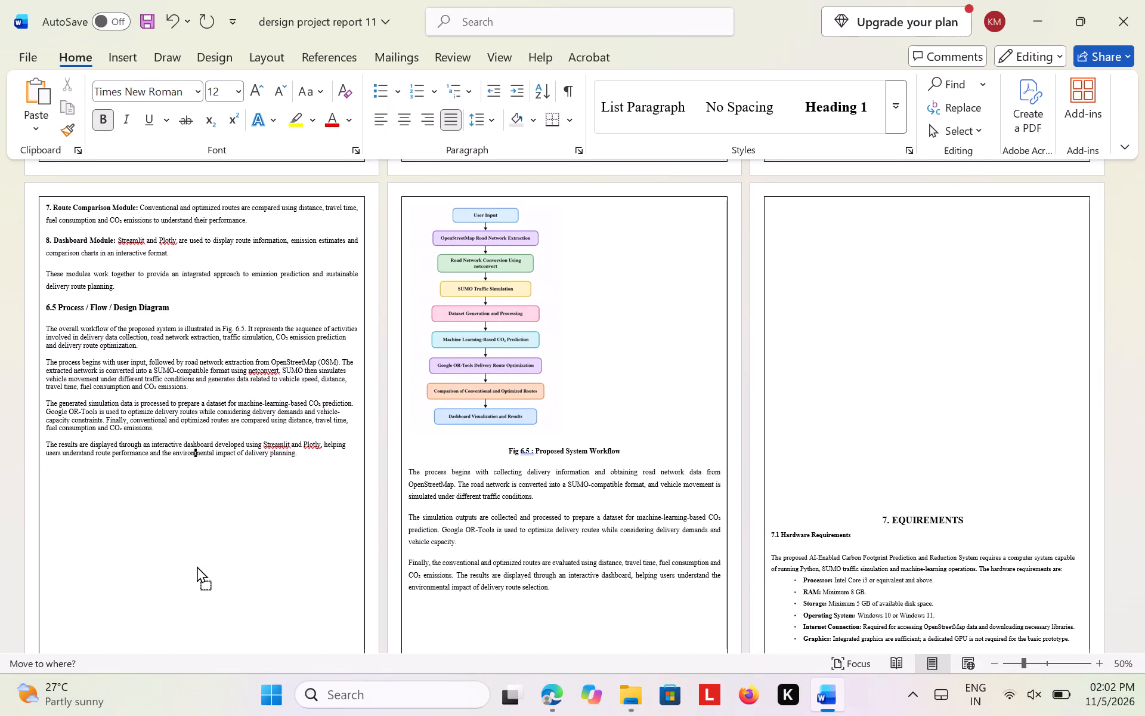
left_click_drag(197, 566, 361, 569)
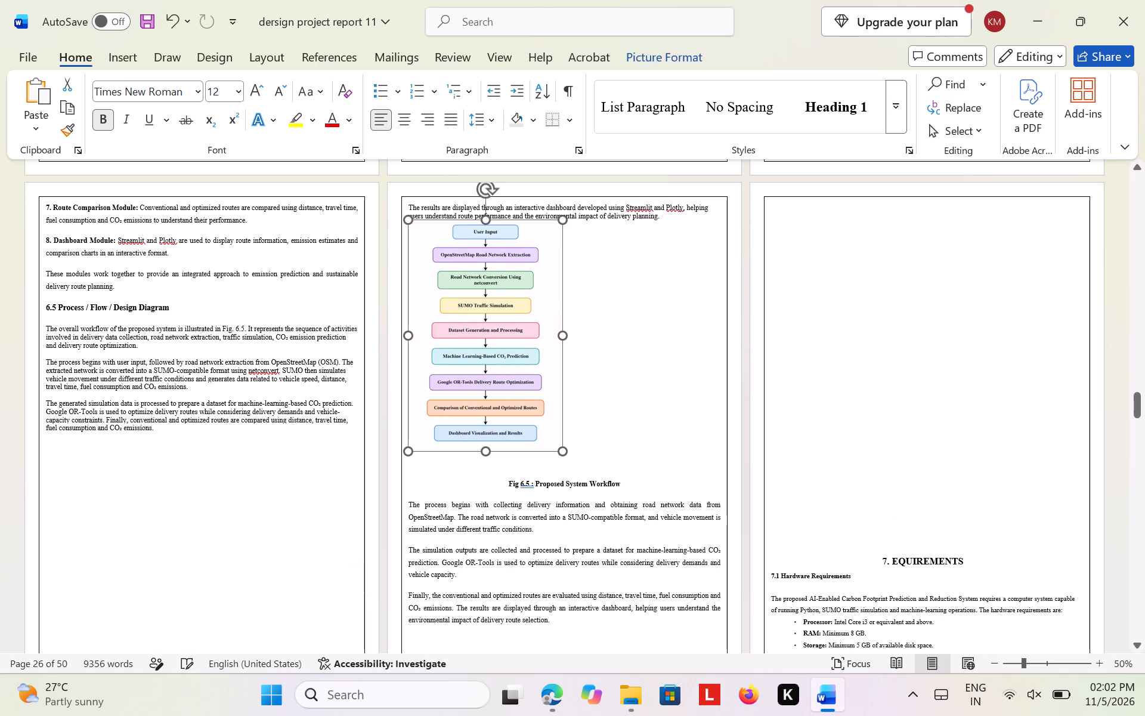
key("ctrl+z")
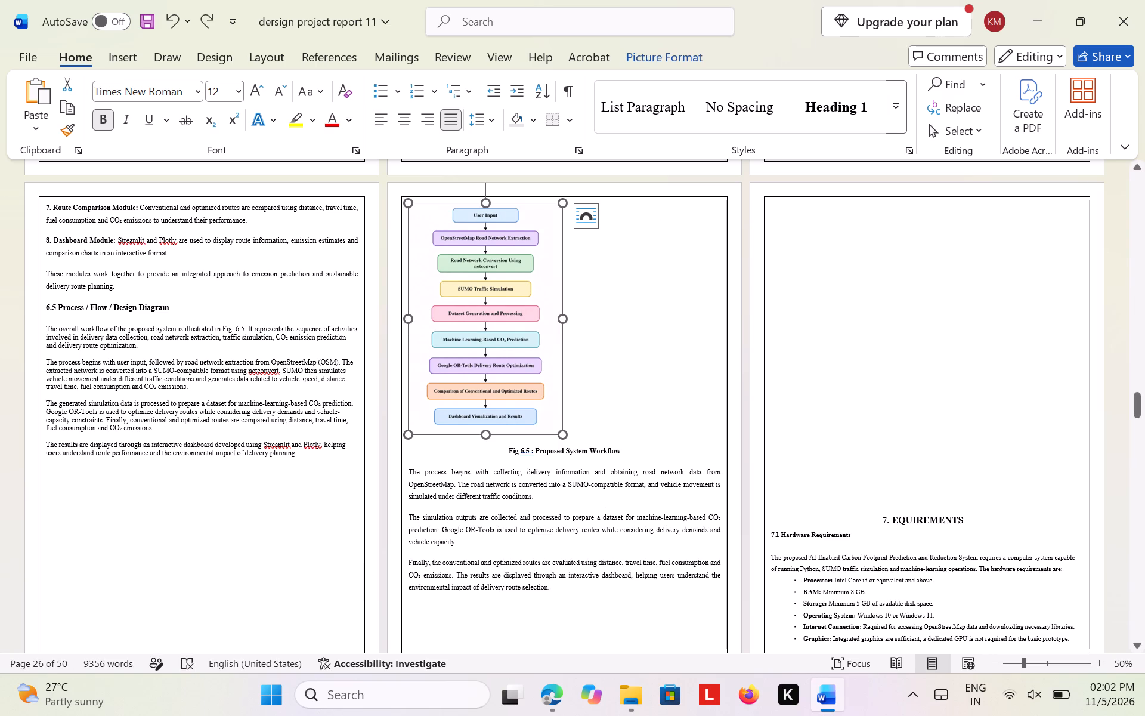
Shrink the workflow diagram proportionally so it fits beneath the Section 6.5 paragraphs on the same page.
left_click_drag(566, 435, 537, 394)
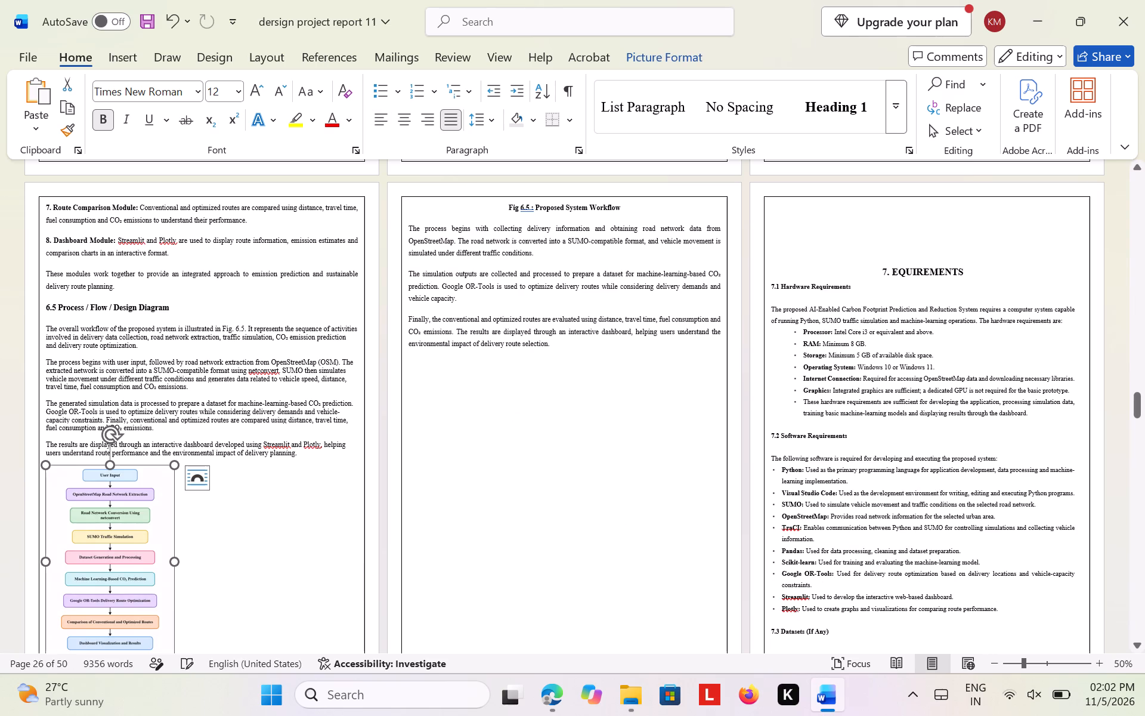
scroll(262, 443, "down", 1)
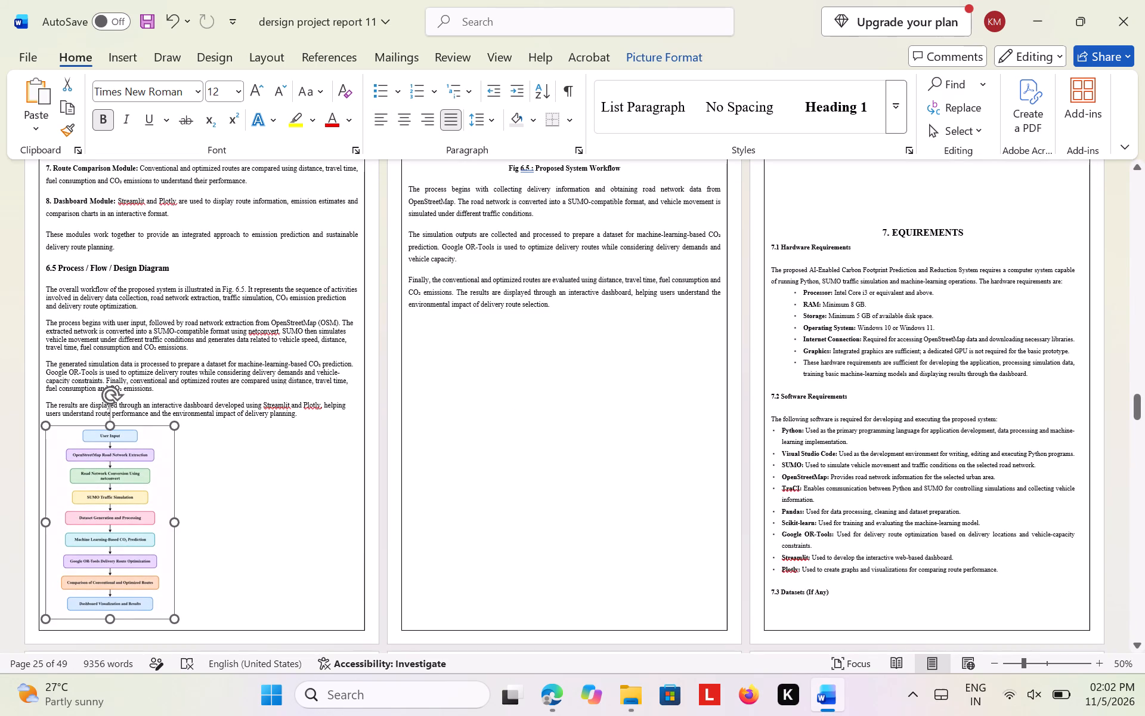
Delete the three old explanatory paragraphs below the Fig 6.5 caption.
left_click_drag(567, 315, 413, 195)
key("BackSpace")
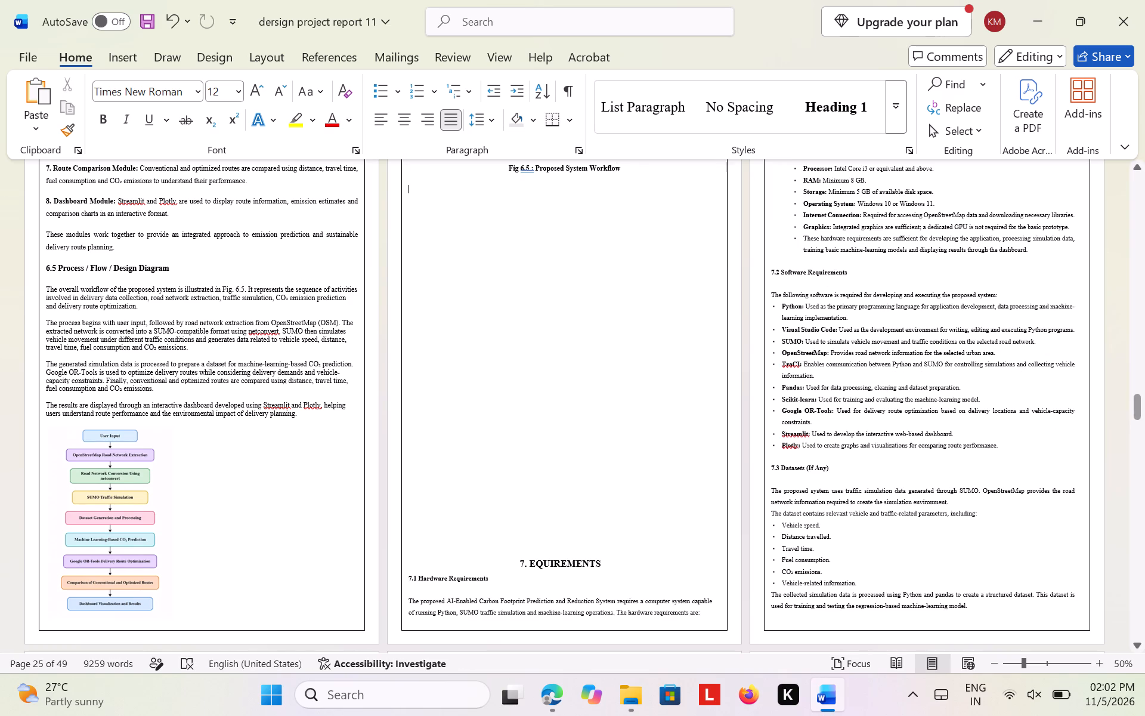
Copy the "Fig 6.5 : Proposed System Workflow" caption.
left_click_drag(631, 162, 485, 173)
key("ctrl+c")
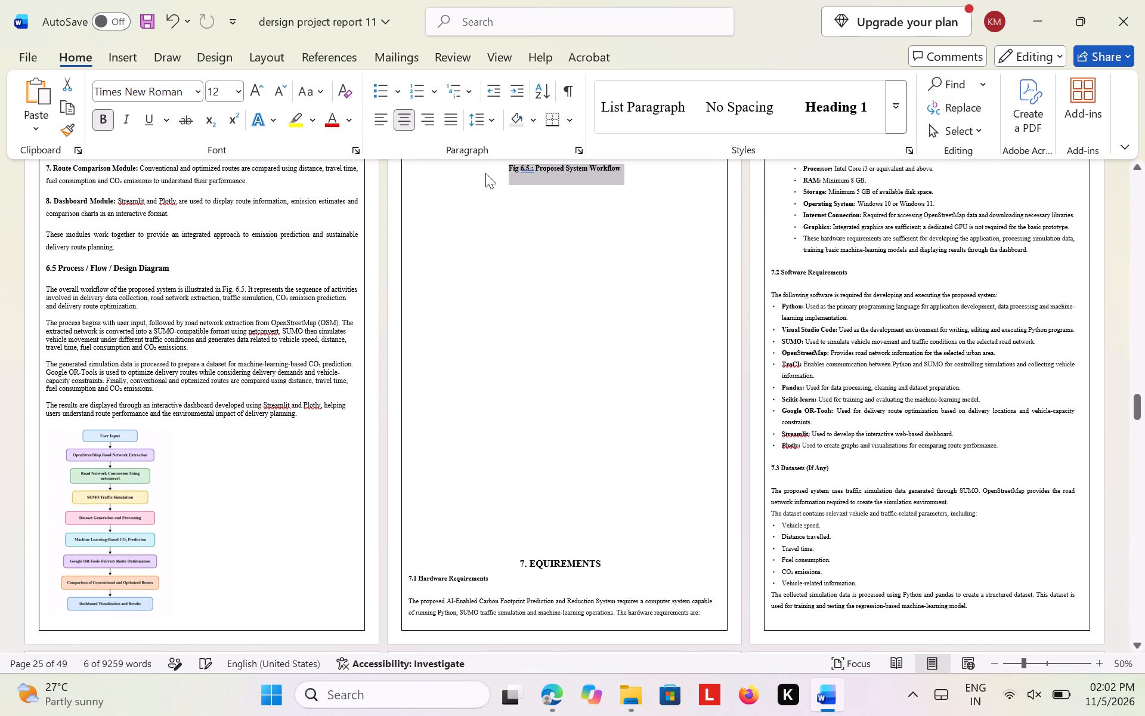
Shrink the workflow diagram slightly more so its caption also fits on the Section 6.5 page.
scroll(512, 310, "down", 4)
scroll(512, 310, "right", 1)
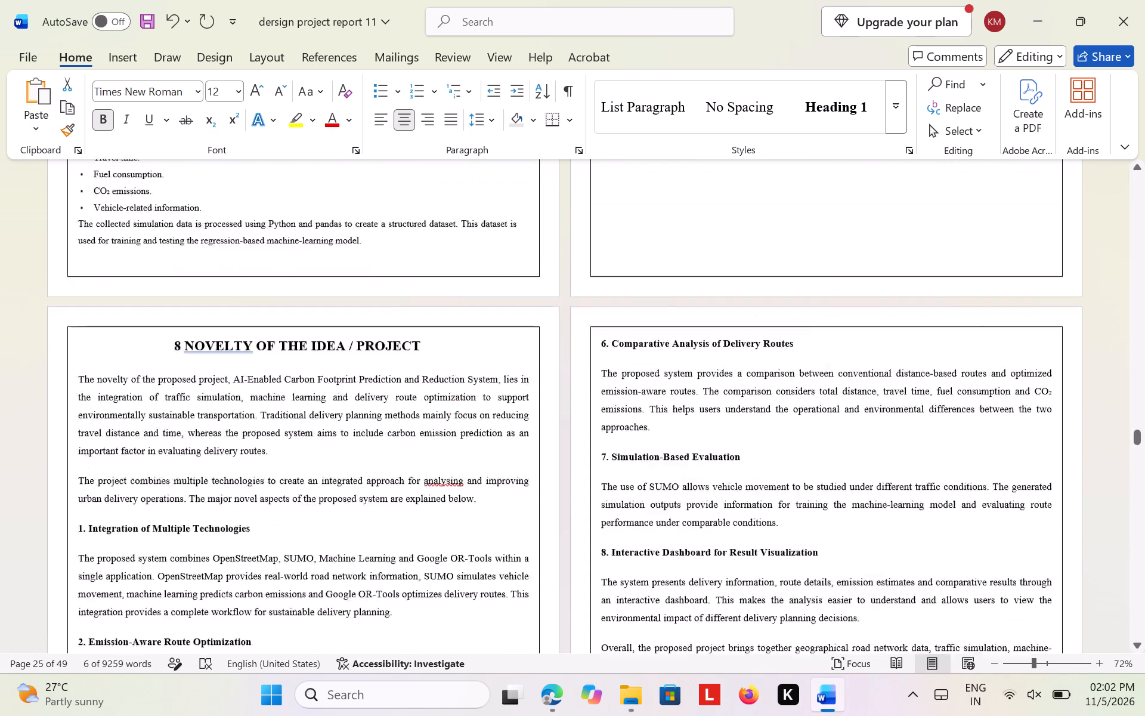
scroll(512, 310, "up", 1)
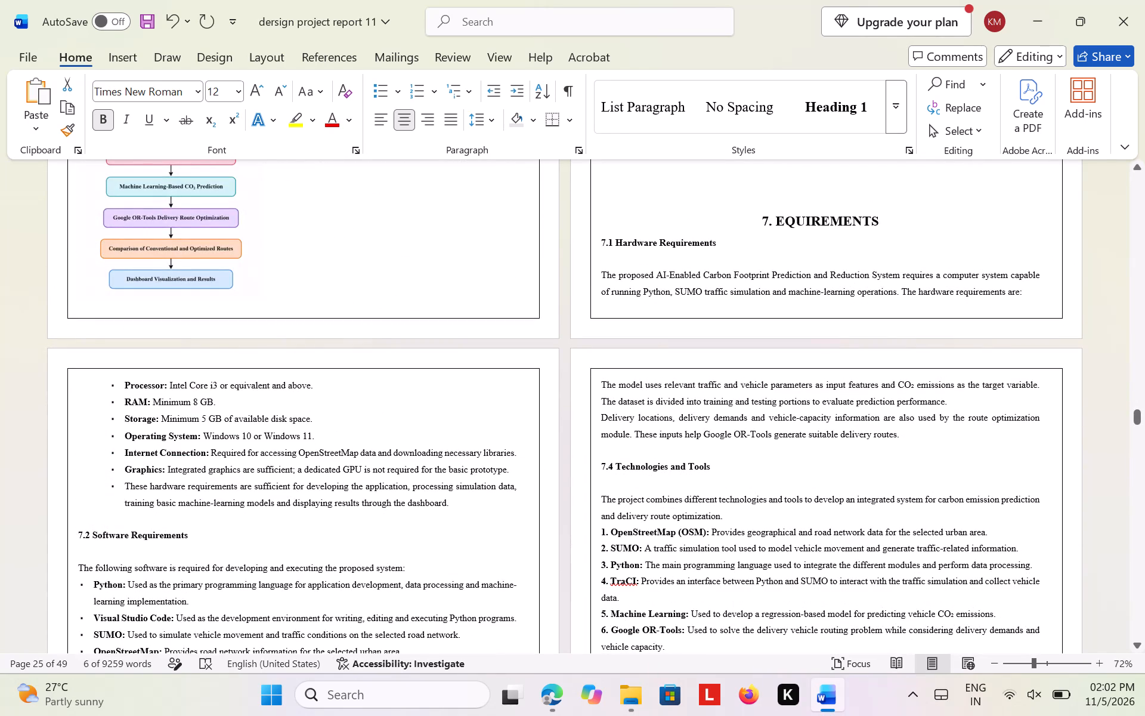
left_click(255, 268)
left_click_drag(264, 301, 244, 273)
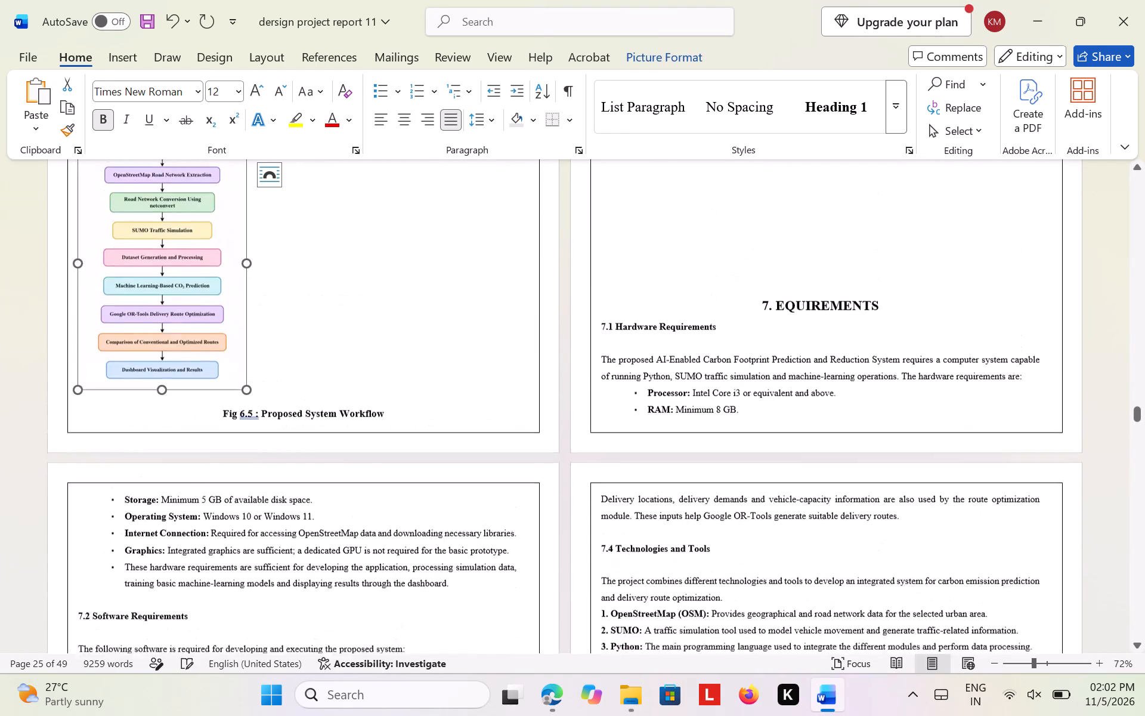
Center the workflow diagram above its Fig 6.5 caption.
scroll(352, 439, "up", 3)
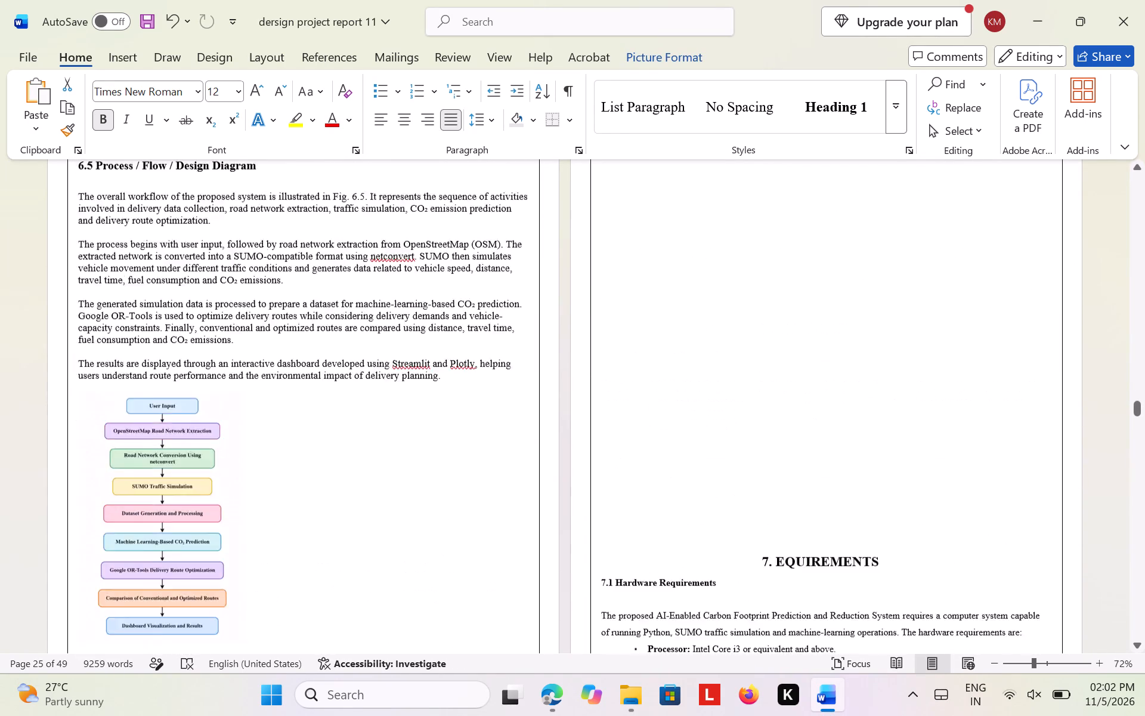
scroll(352, 439, "down", 1)
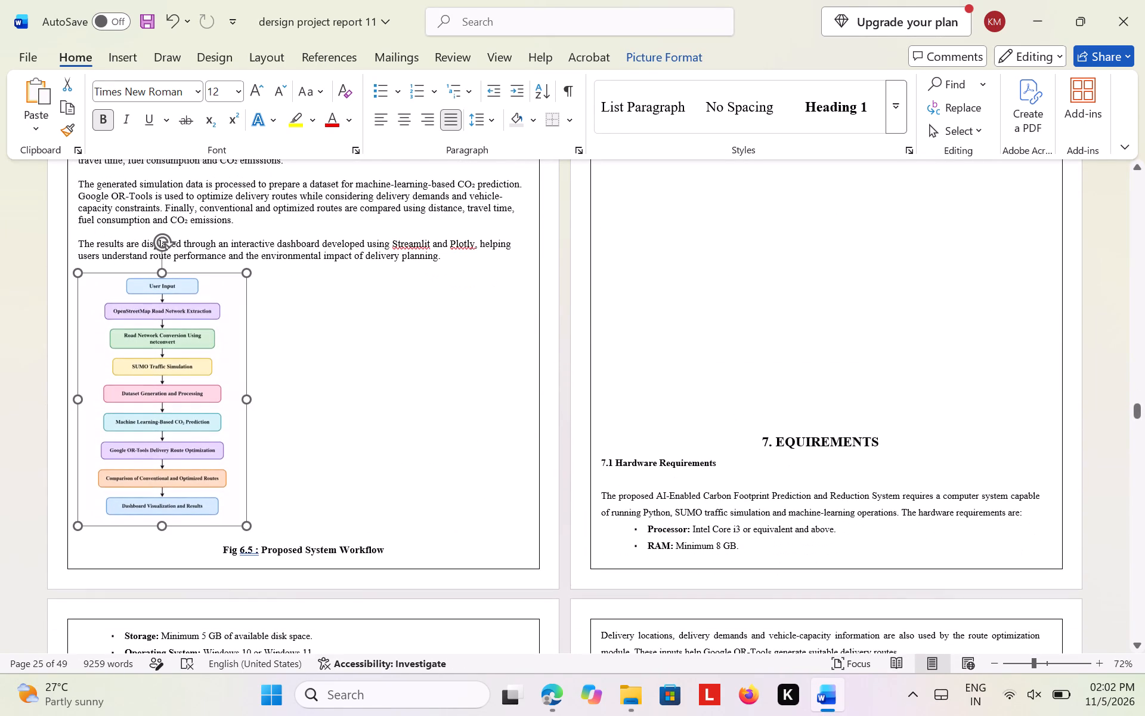
left_click(407, 120)
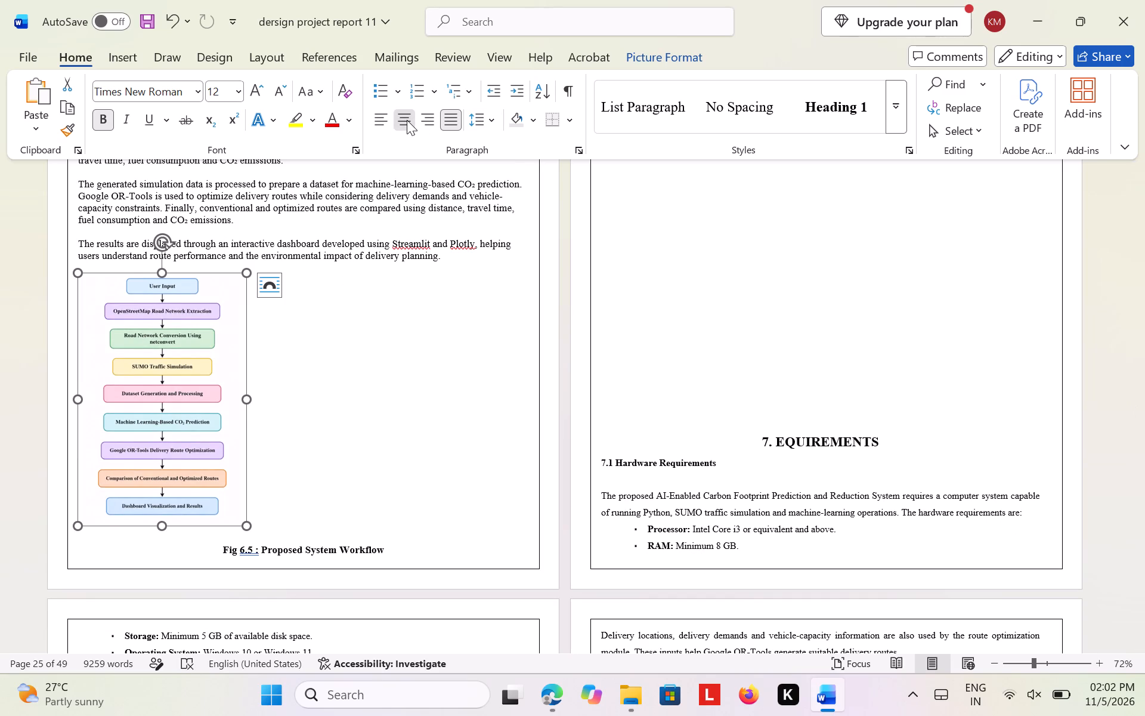
left_click(452, 499)
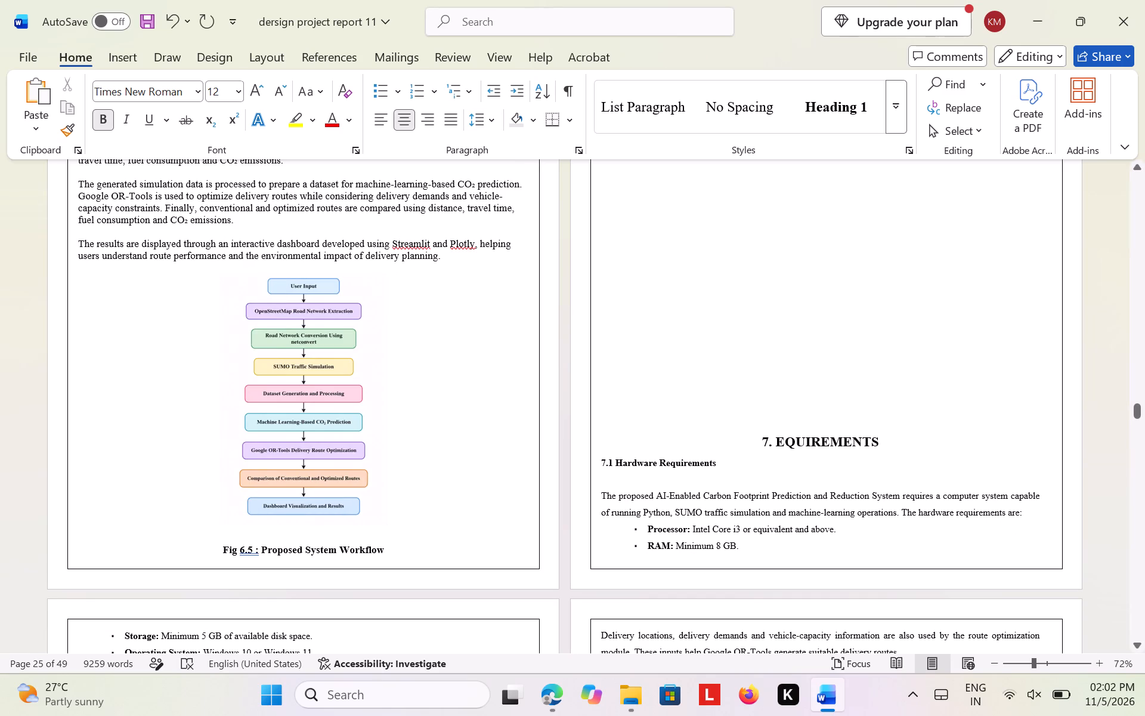
left_click(355, 448)
left_click(515, 536)
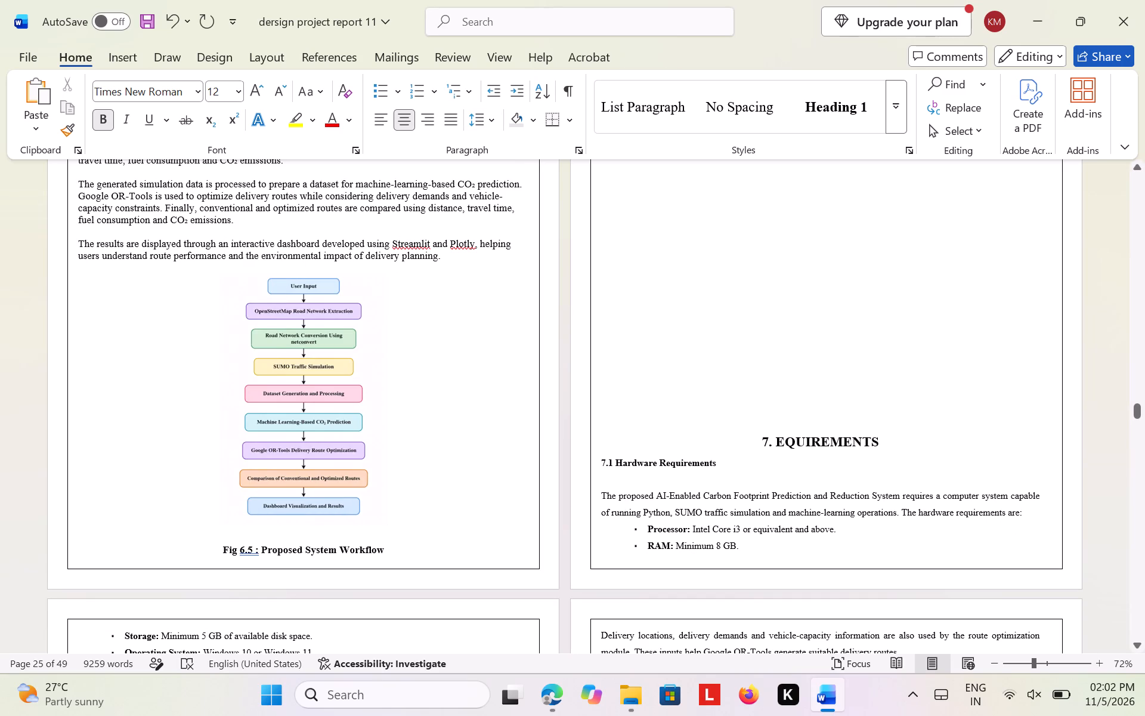
Remove the blank lines above the "7. EQUIREMENTS" heading on the page following Section 6.5.
left_click(636, 436)
key("Left")
key("BackSpace")
key("BackSpace")
key("BackSpace")
key("BackSpace")
key("BackSpace")
key("BackSpace")
key("BackSpace")
key("BackSpace")
key("BackSpace")
key("BackSpace")
key("BackSpace")
key("BackSpace")
key("BackSpace")
key("BackSpace")
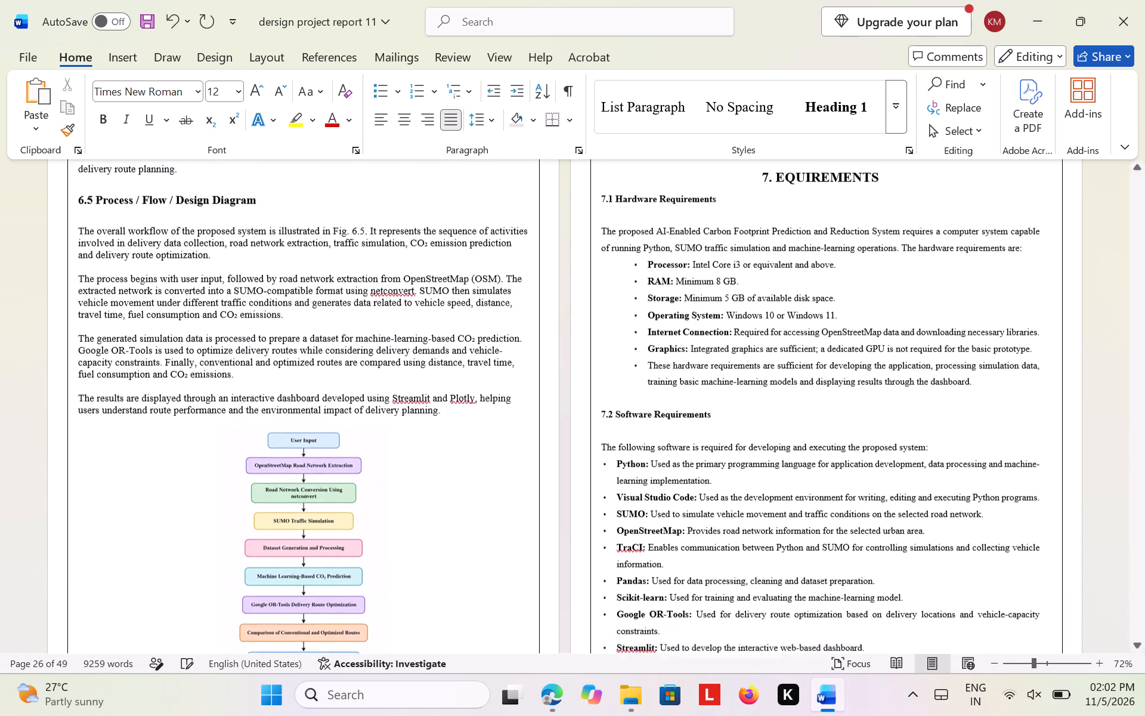
key("BackSpace")
key("BackSpace")
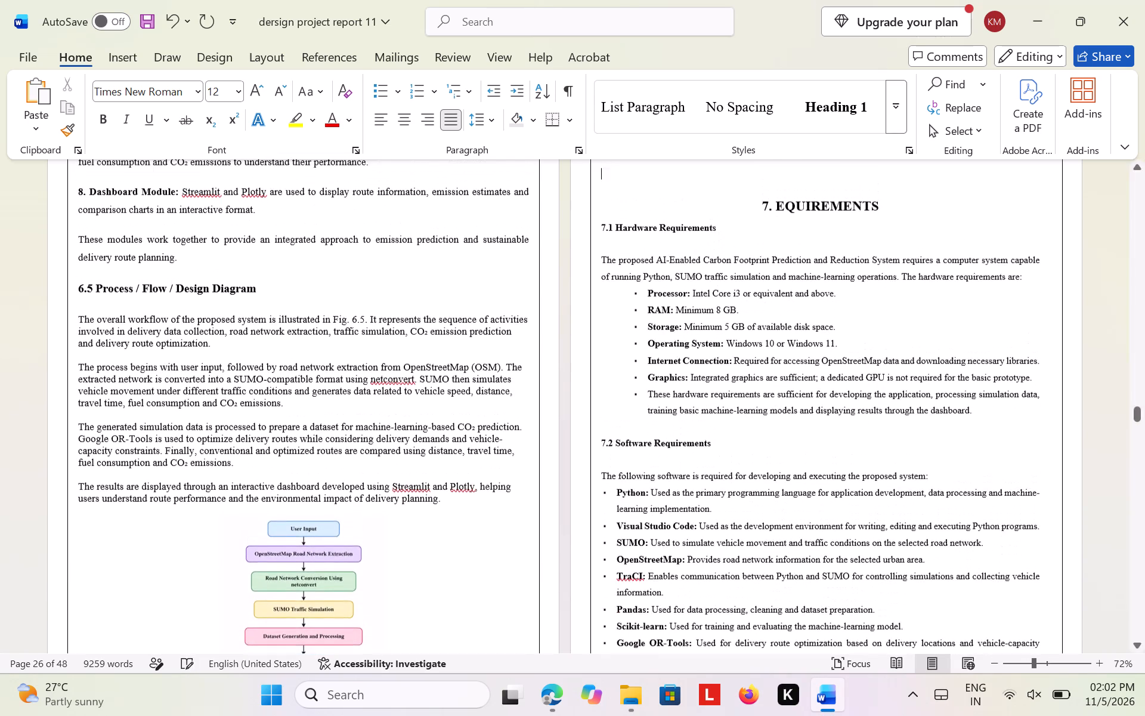
key("BackSpace")
key("BackSpace")
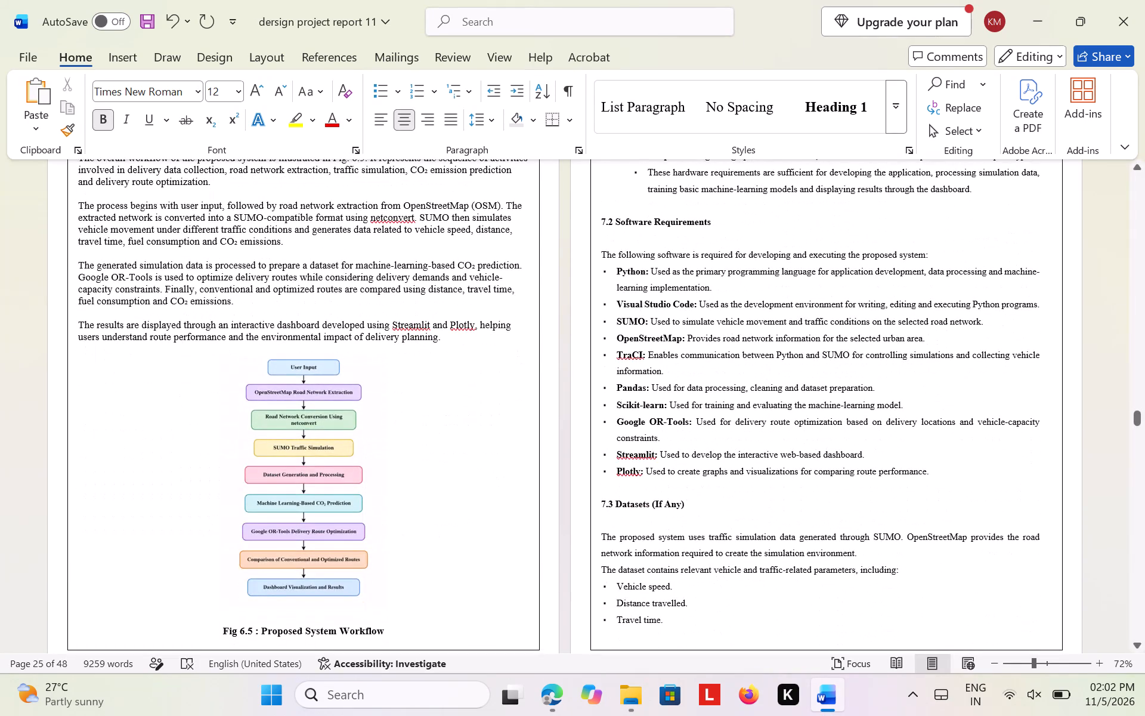
Justify the four paragraphs between the 6.5 heading and the workflow diagram.
left_click_drag(451, 338, 119, 158)
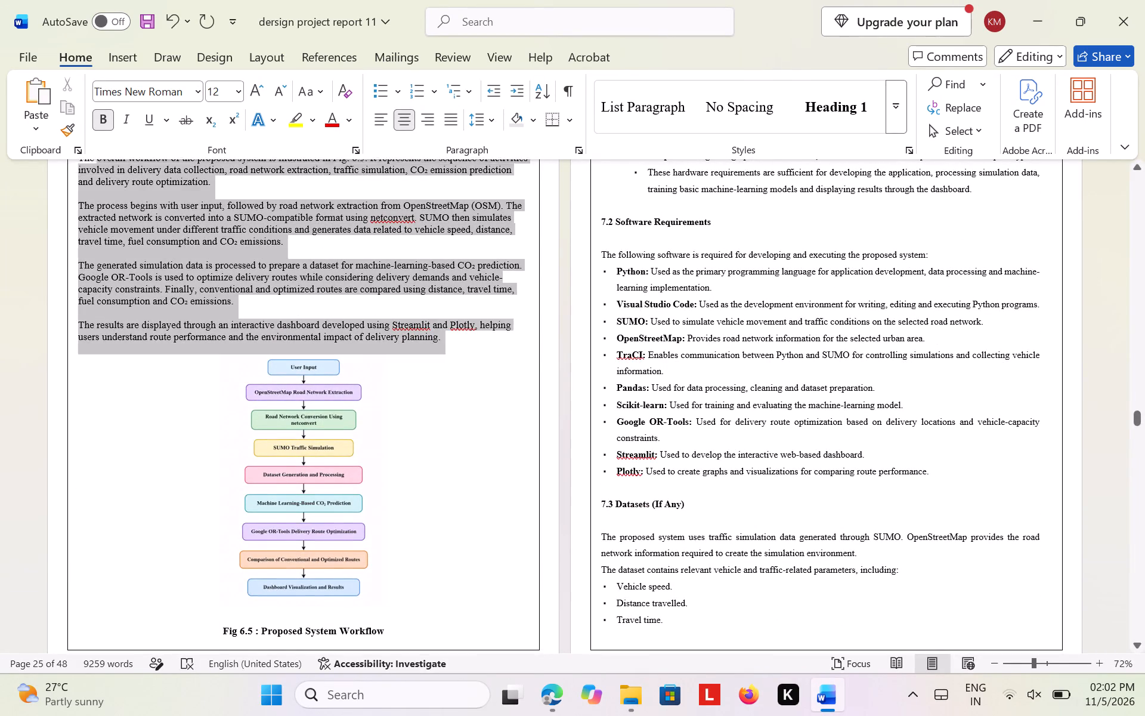
left_click_drag(119, 158, 72, 242)
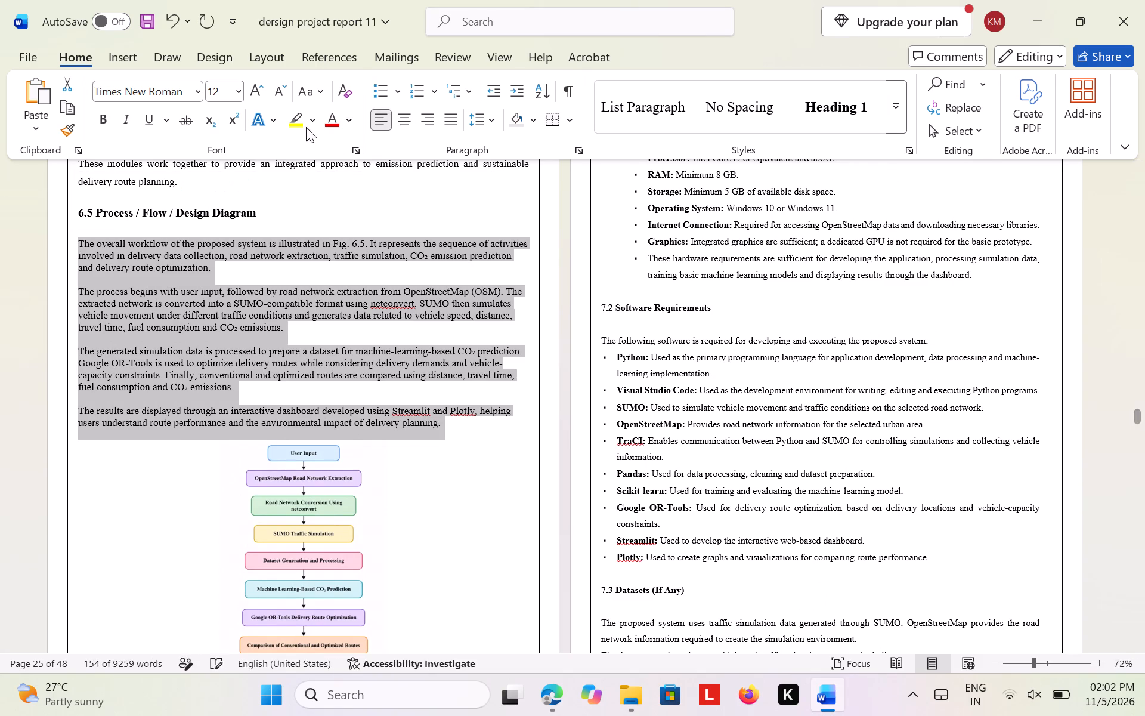
left_click(451, 118)
scroll(450, 230, "up", 2)
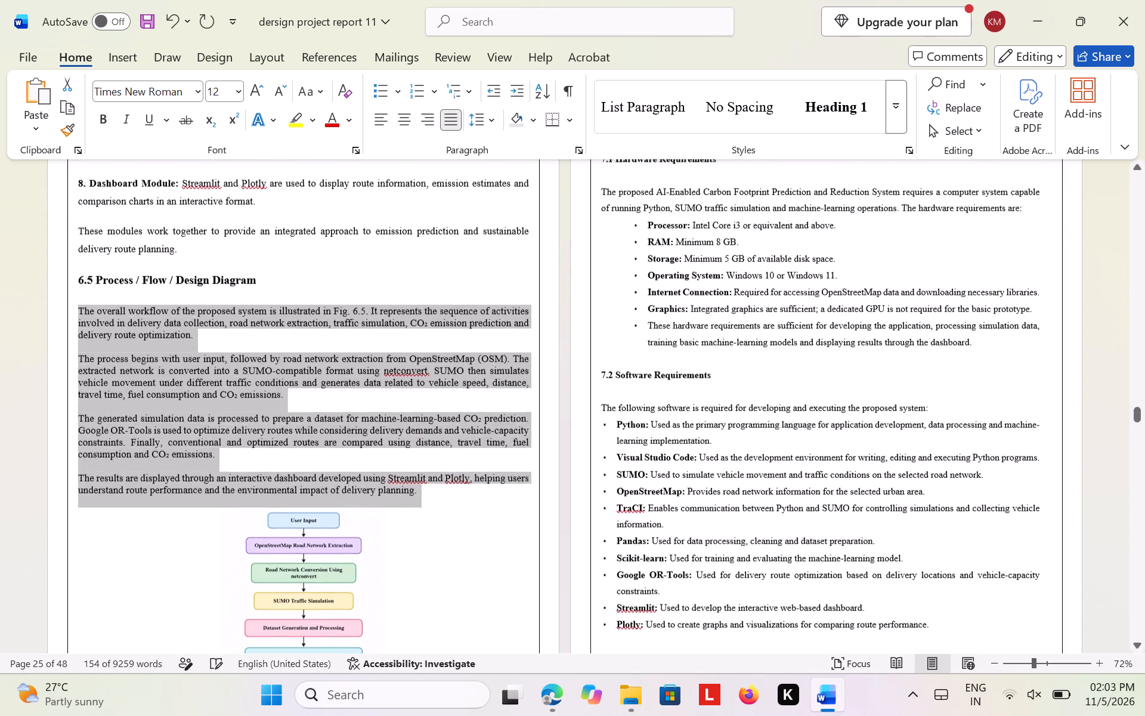
Justify all the body paragraphs of Section 6.2, from "After identifying the user requirements" to "practical system modules.".
scroll(450, 230, "up", 6)
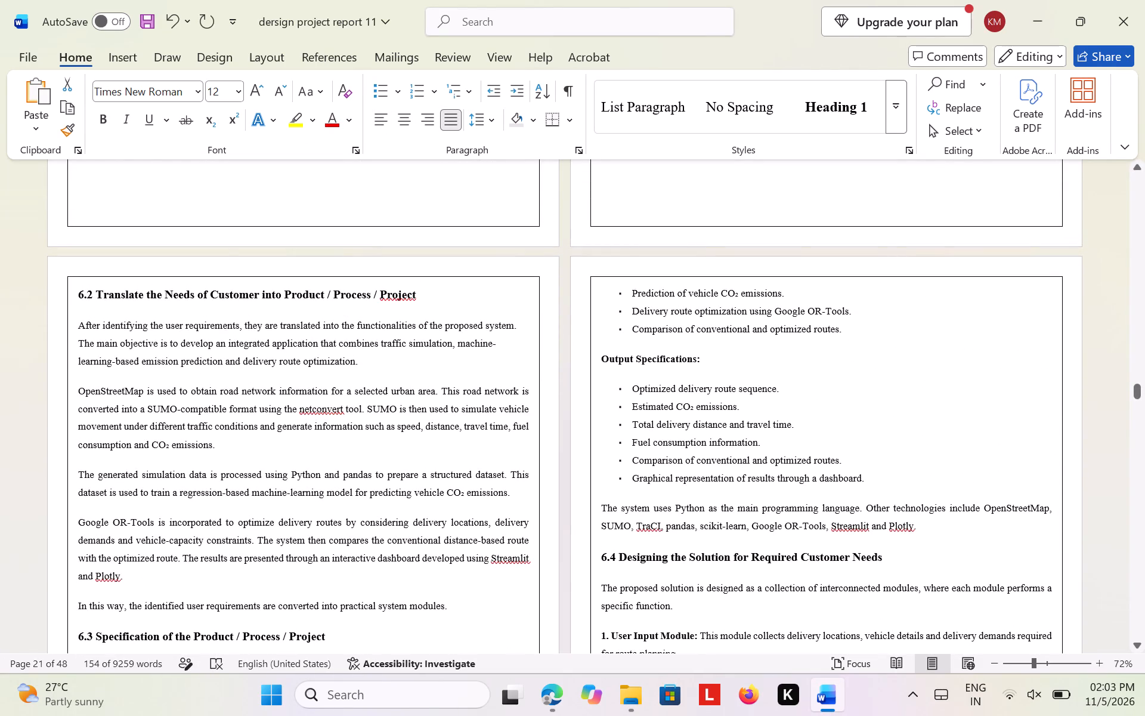
left_click_drag(138, 590, 65, 342)
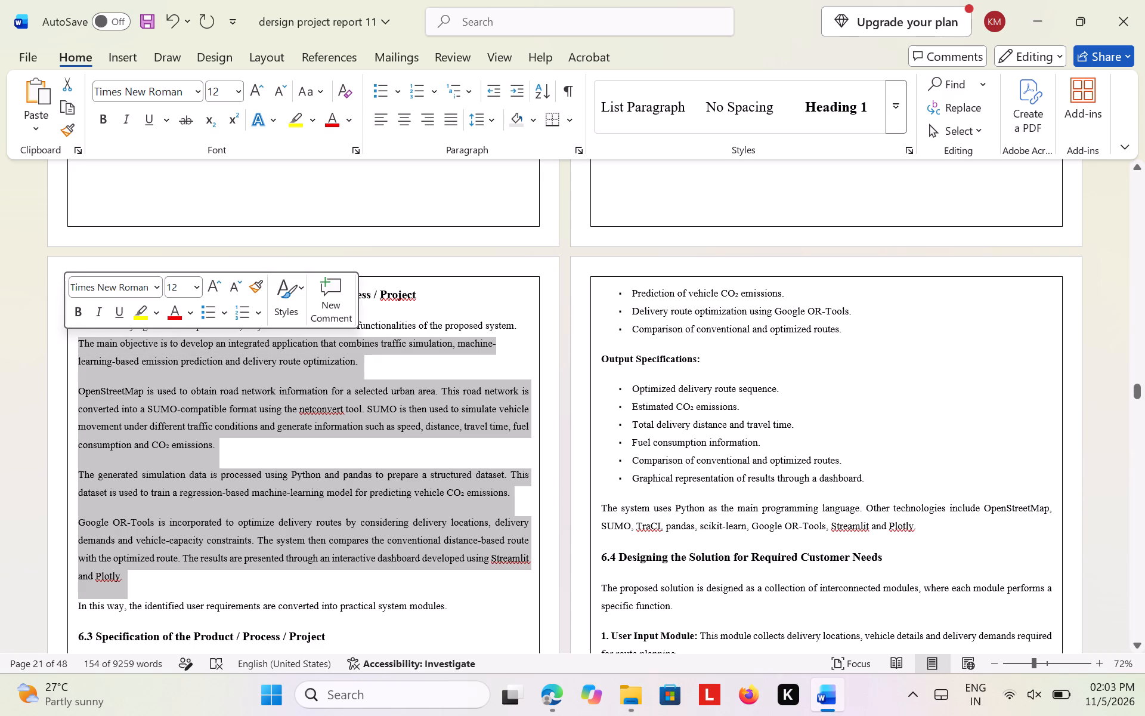
left_click(449, 585)
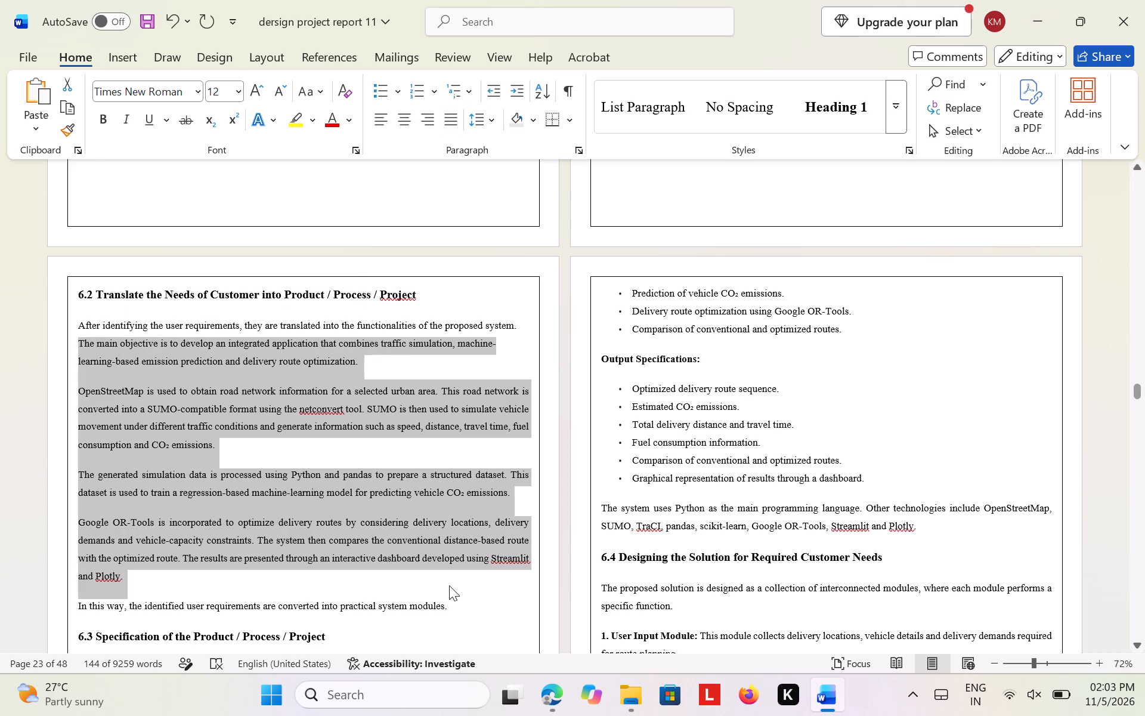
left_click_drag(447, 603, 84, 327)
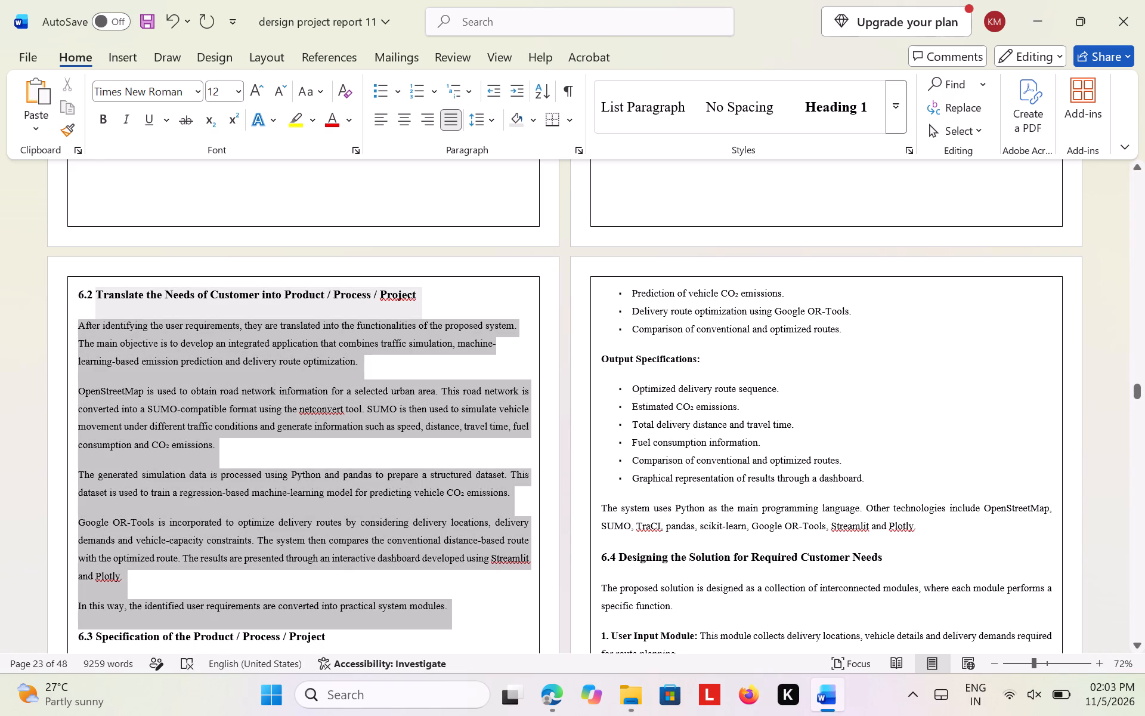
left_click_drag(84, 327, 75, 326)
left_click(450, 121)
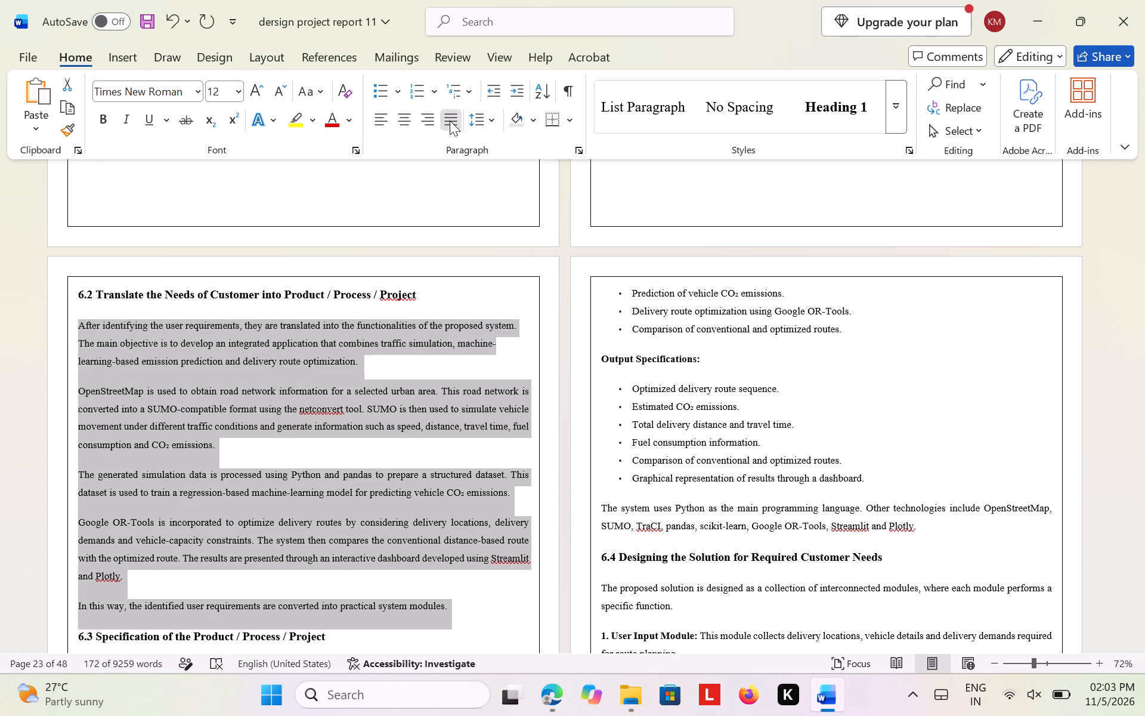
Examine the alignment and page layout from Section 6.3 through the experimentation, figure, conclusion and references pages.
scroll(434, 254, "down", 3)
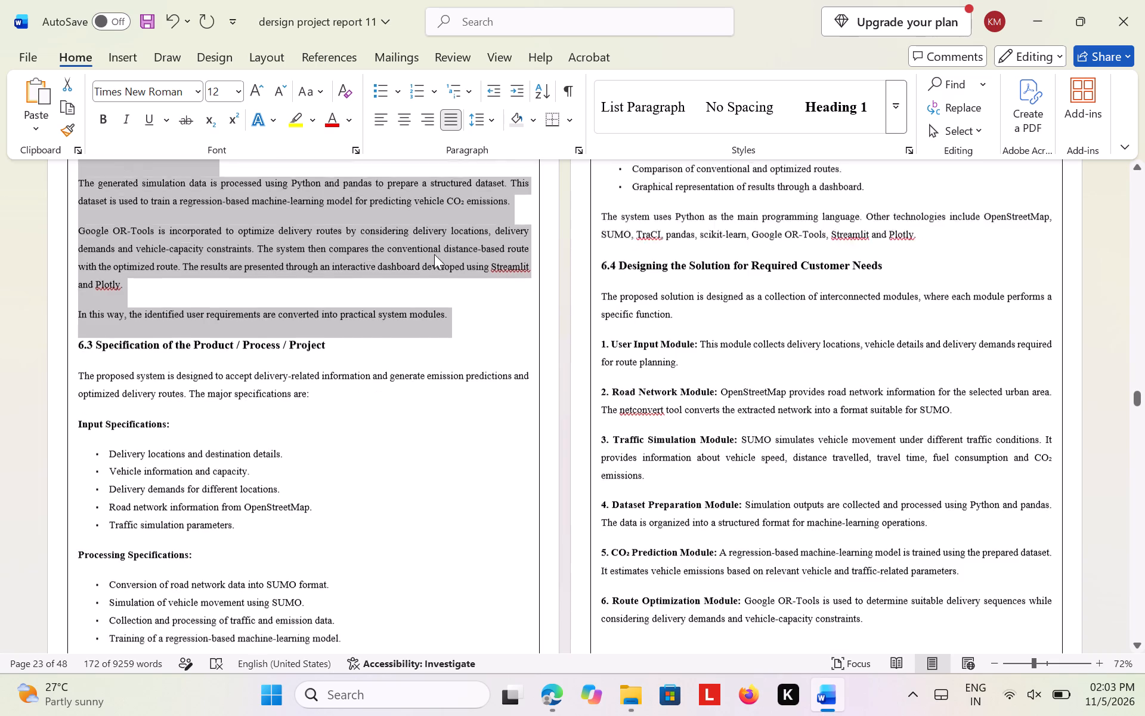
scroll(434, 254, "down", 1)
scroll(434, 254, "up", 1)
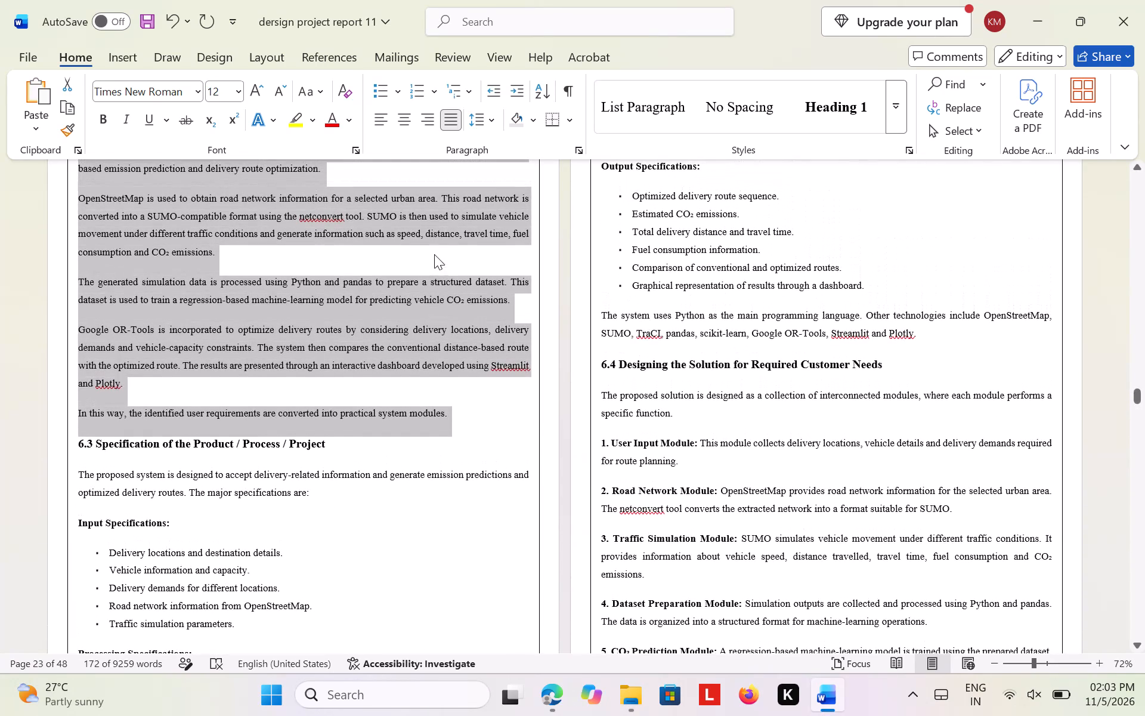
left_click_drag(602, 388, 887, 627)
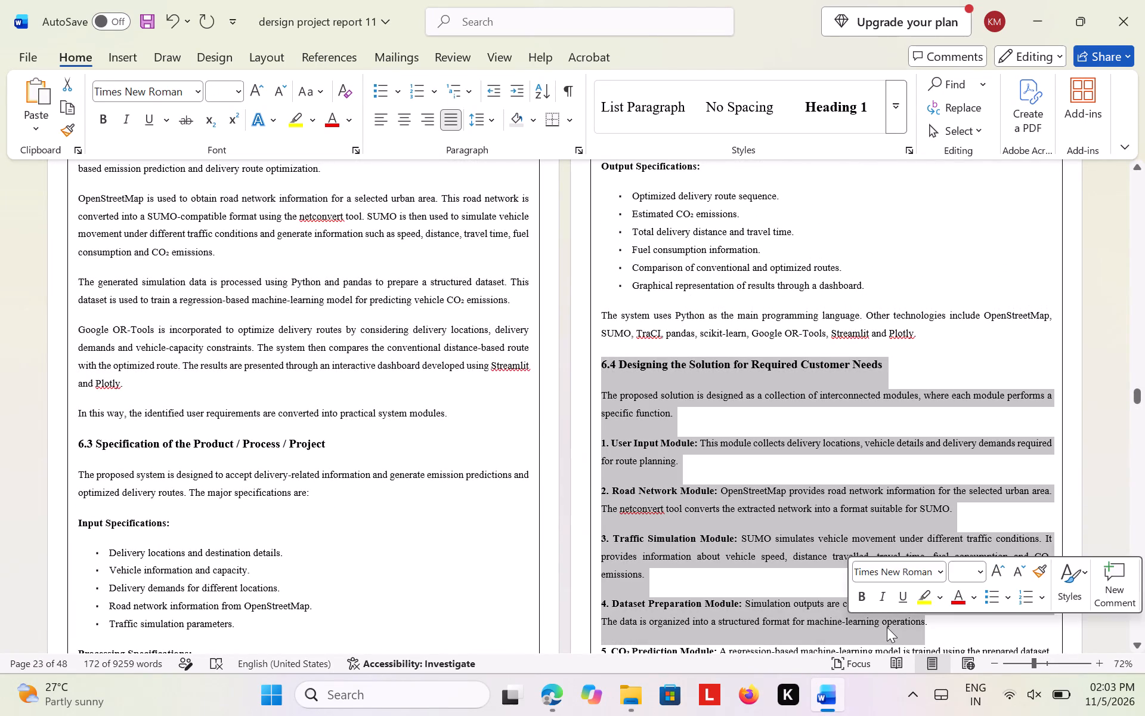
left_click(731, 371)
scroll(731, 371, "down", 5)
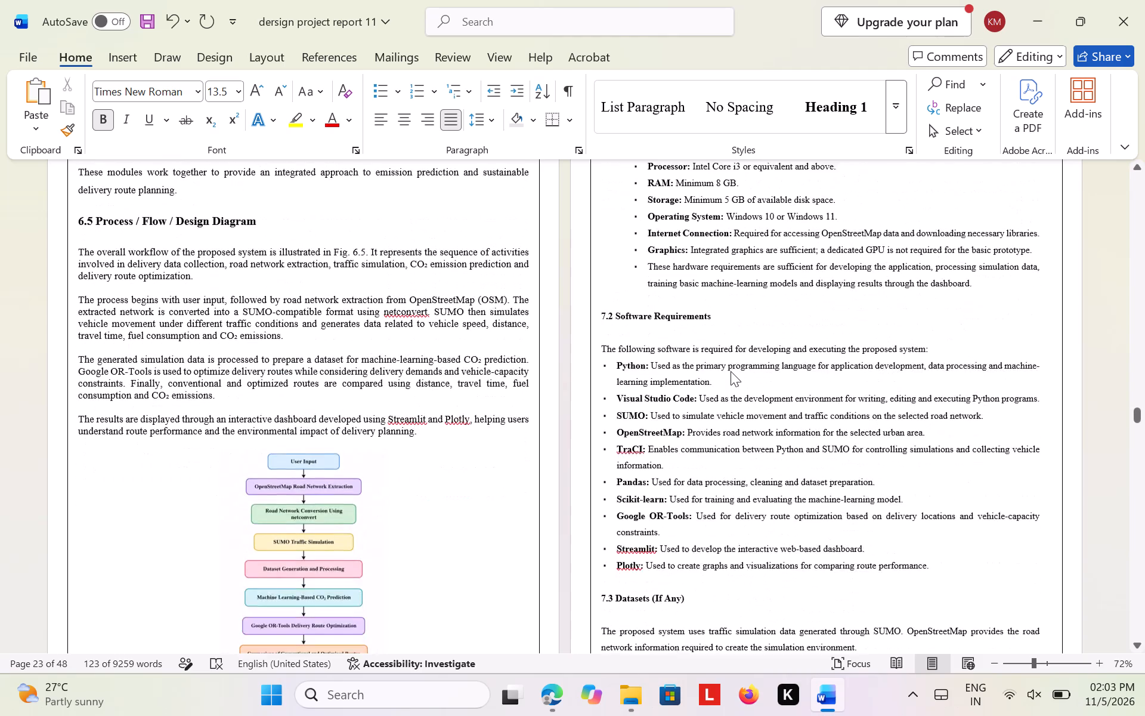
scroll(731, 371, "down", 3)
scroll(747, 340, "up", 4)
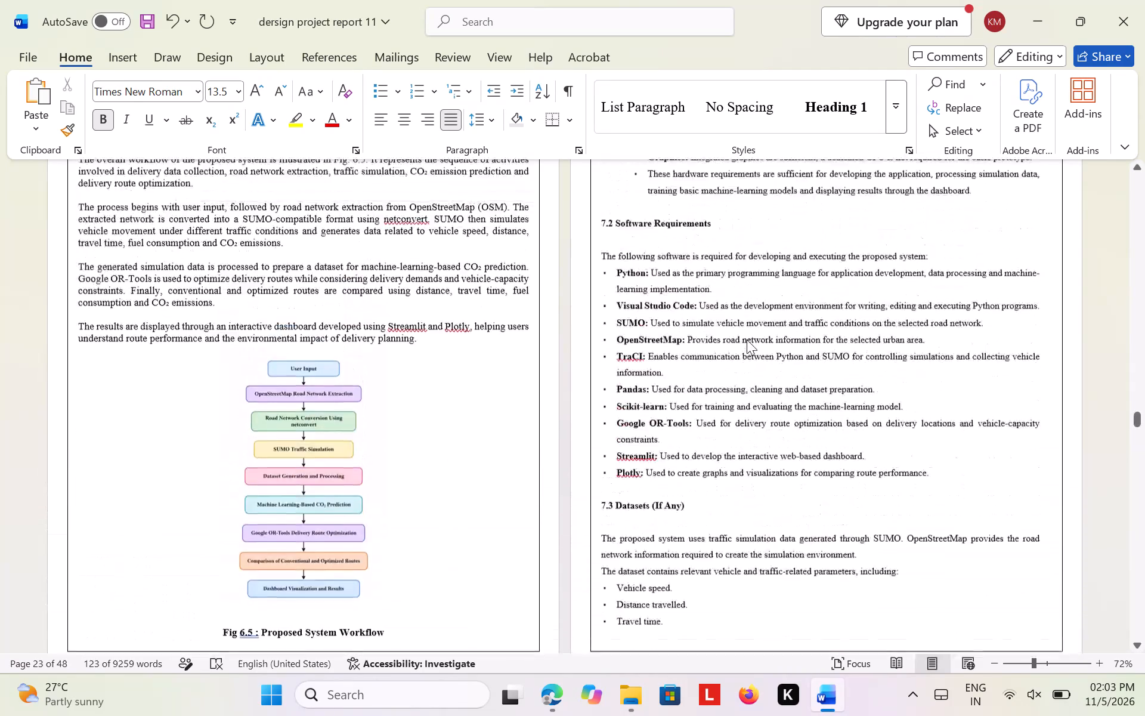
scroll(747, 340, "up", 1)
scroll(747, 340, "down", 7)
scroll(747, 340, "up", 1)
scroll(747, 340, "down", 1)
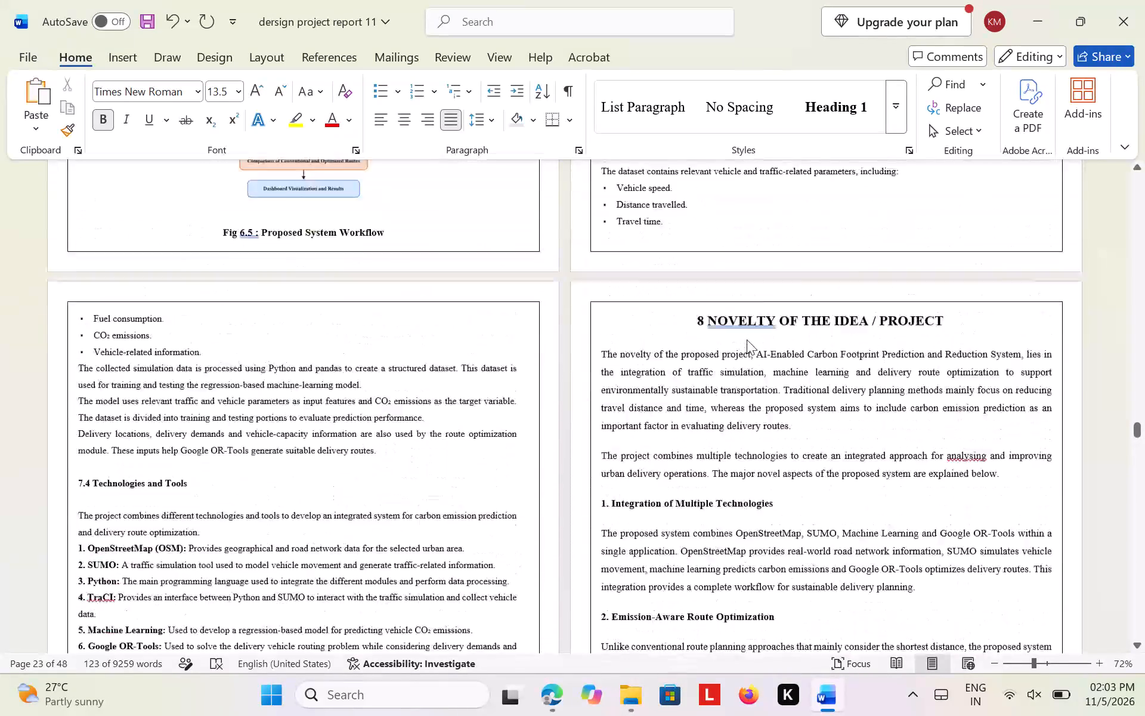
scroll(747, 340, "down", 2)
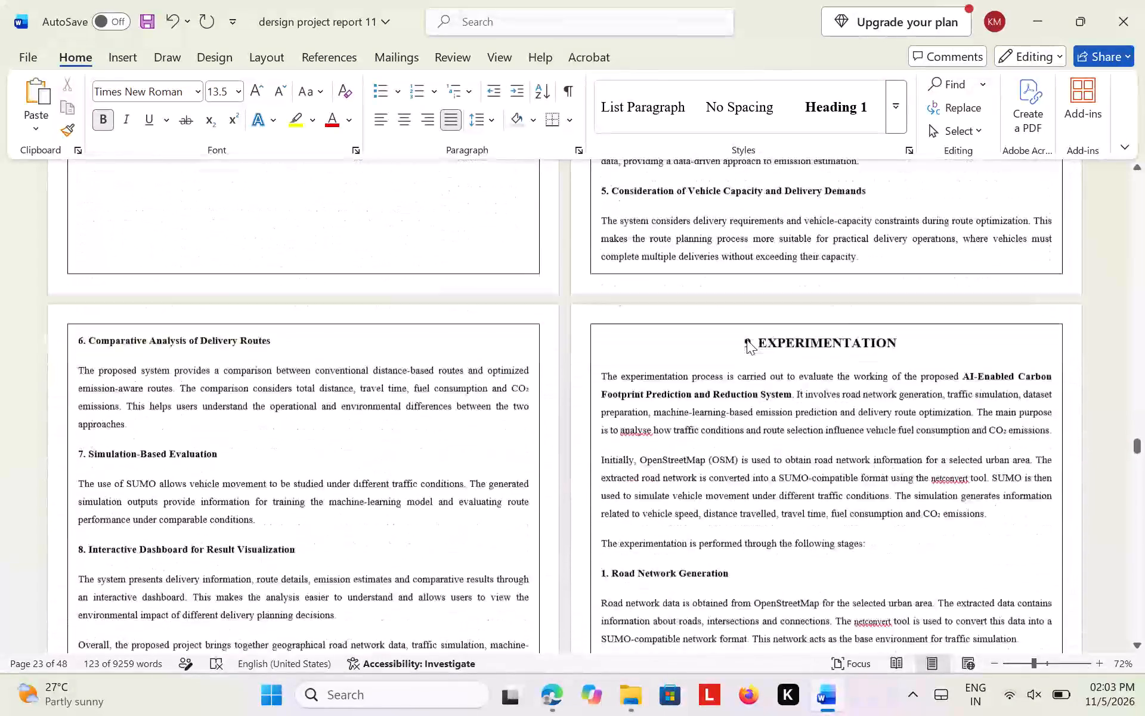
scroll(747, 340, "down", 7)
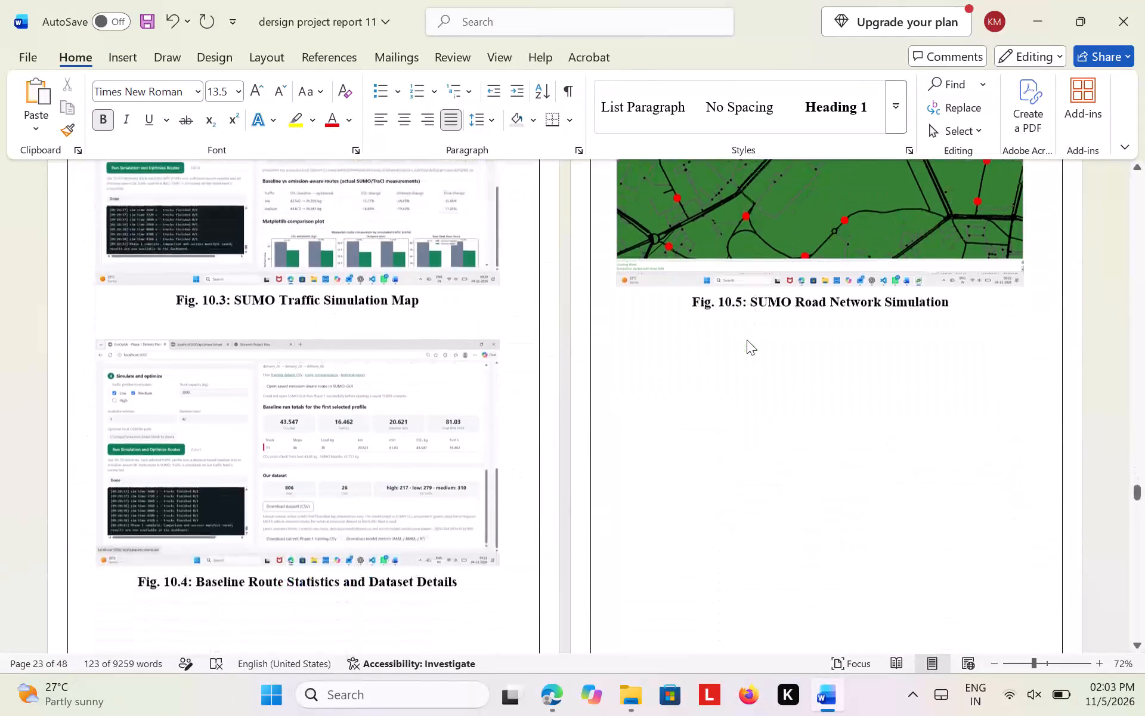
scroll(747, 340, "down", 4)
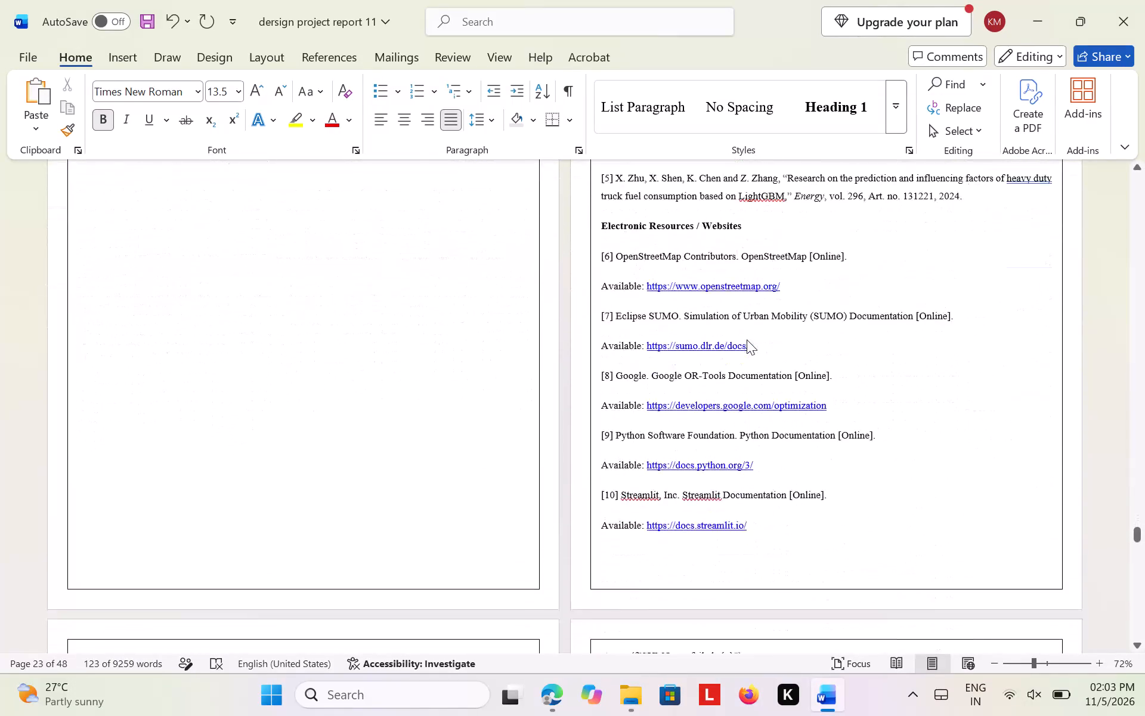
scroll(747, 340, "down", 2)
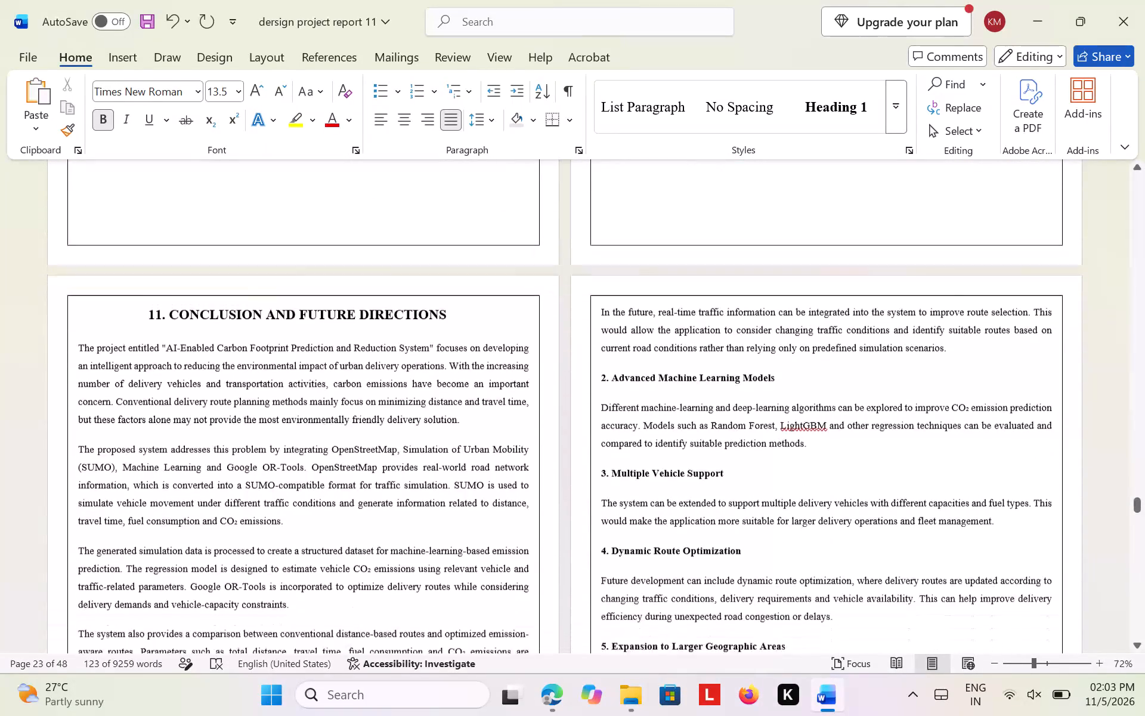
scroll(747, 340, "down", 4)
scroll(747, 340, "up", 1)
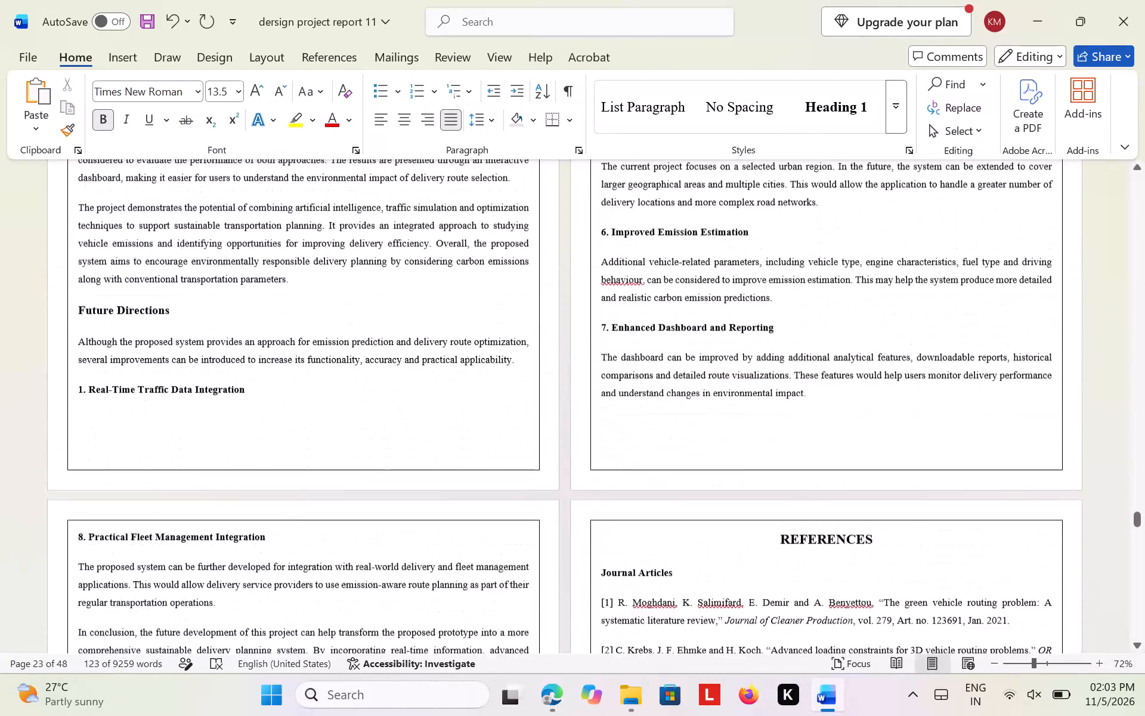
Copy the whole Section 11 body text below its heading, including Future Directions up to the closing paragraph before the references.
scroll(747, 340, "up", 1)
scroll(310, 305, "up", 3)
scroll(244, 431, "up", 1)
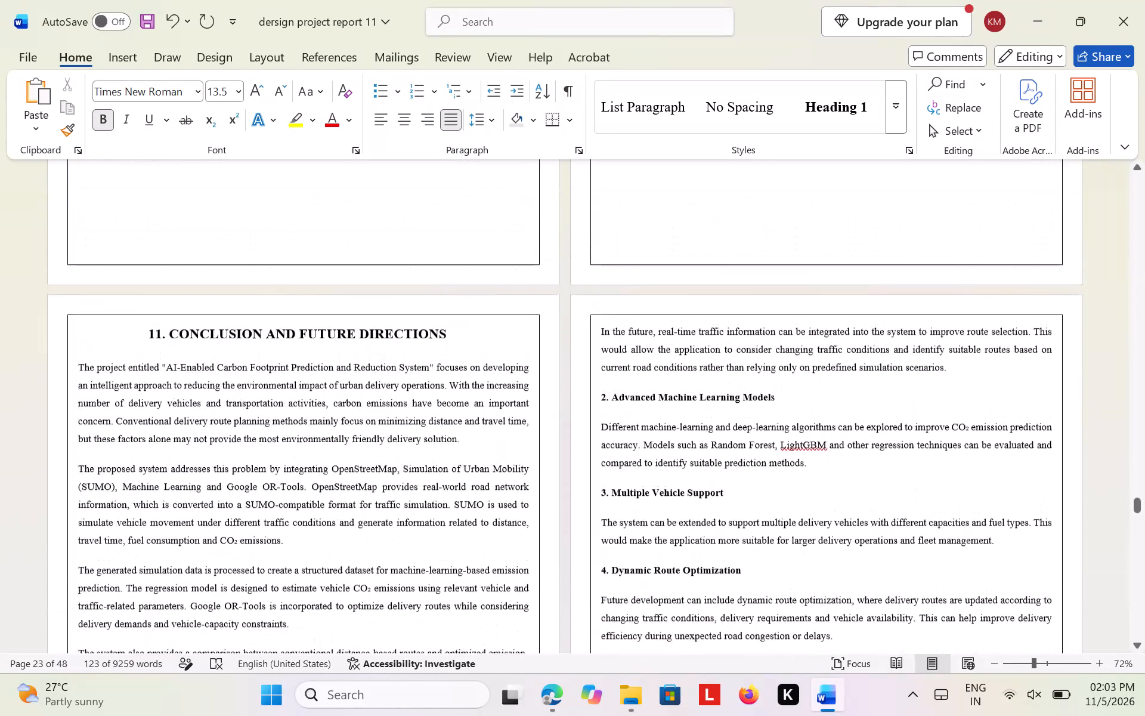
left_click_drag(75, 381, 276, 501)
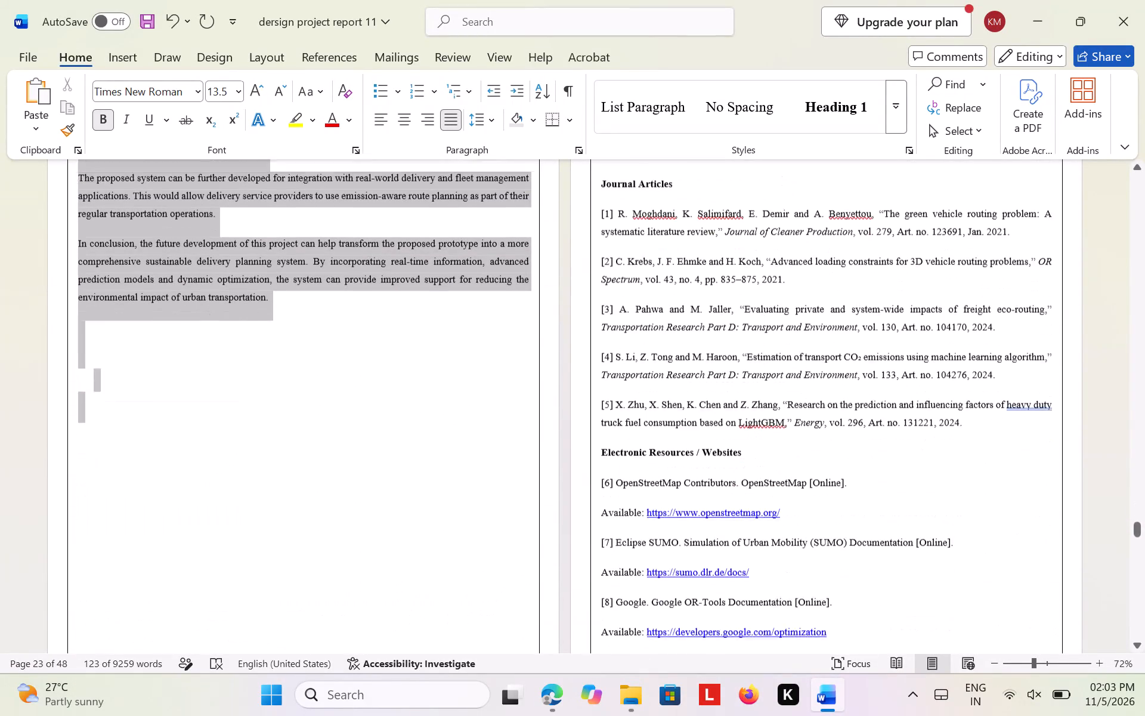
left_click_drag(276, 501, 281, 313)
key("ctrl+c")
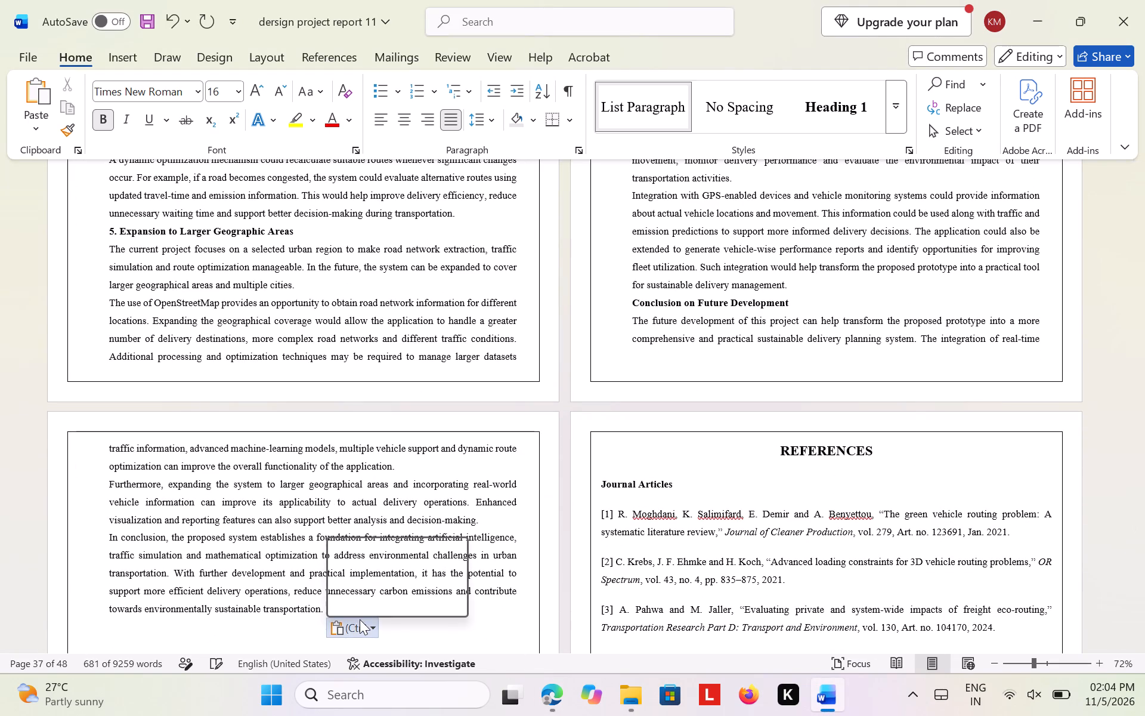
left_click(332, 574)
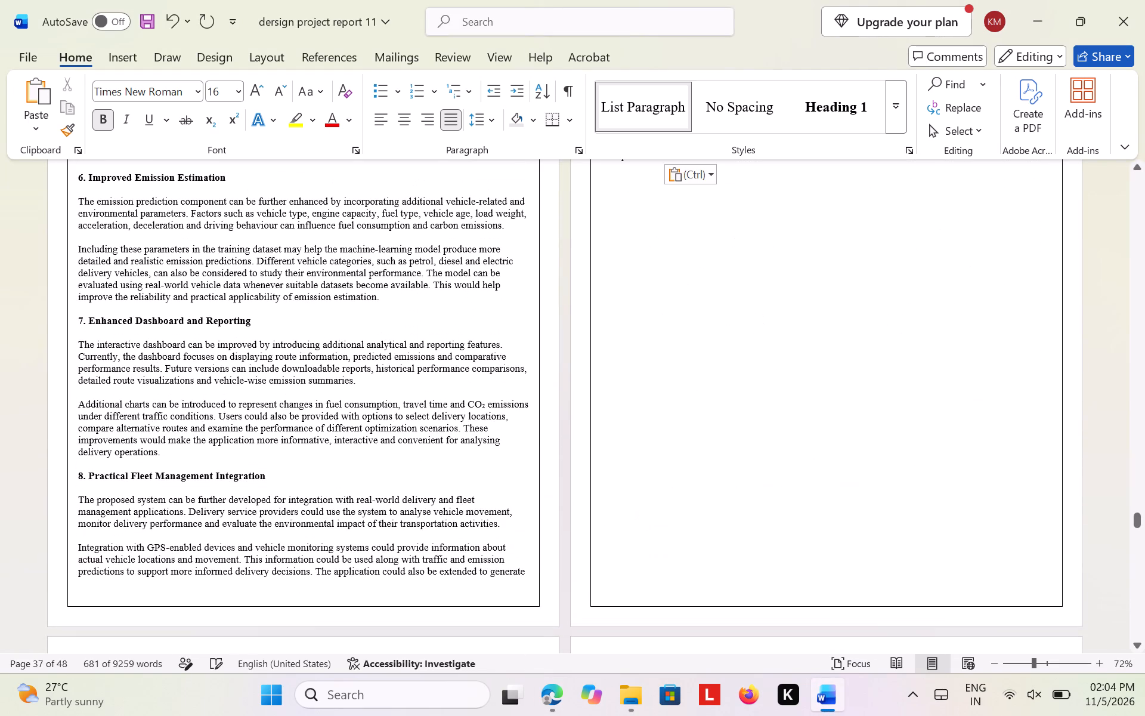
scroll(396, 662, "up", 1)
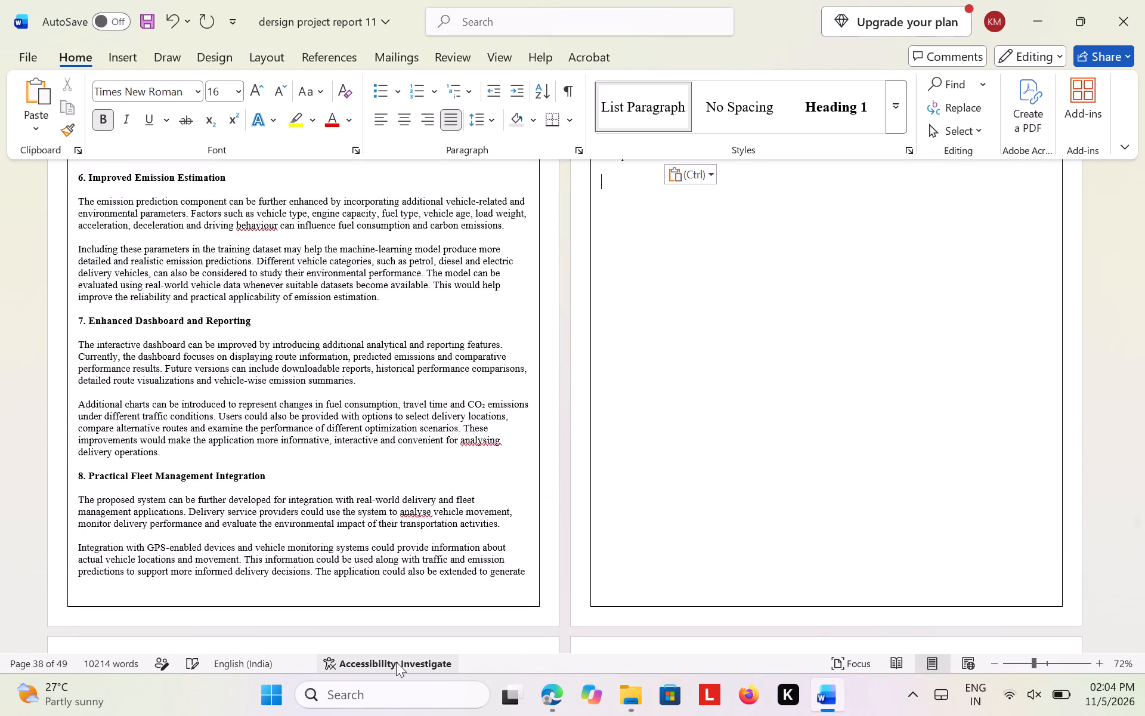
scroll(396, 662, "up", 1)
scroll(462, 374, "up", 5)
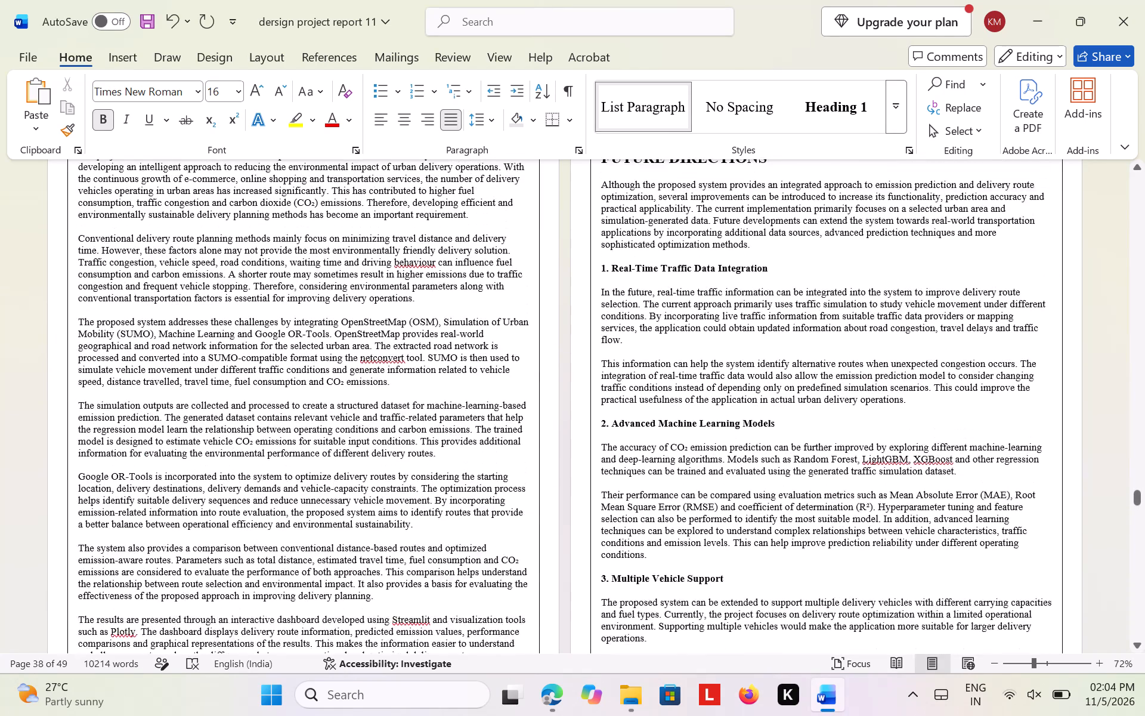
scroll(462, 374, "up", 3)
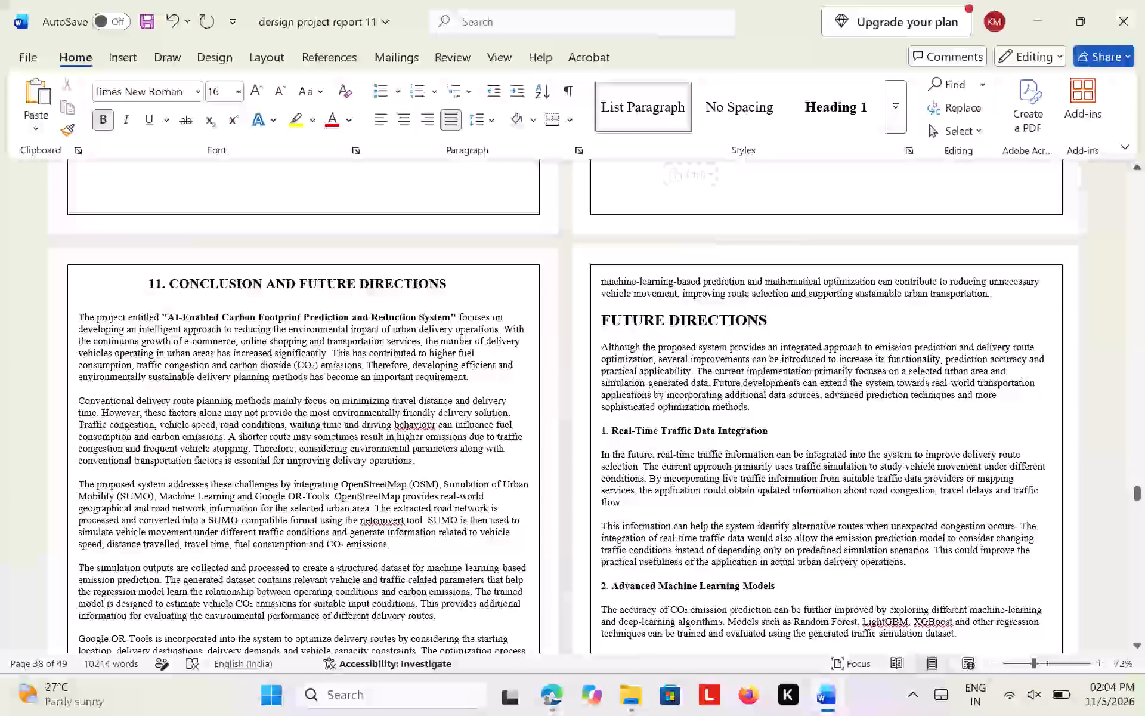
Reduce the font size of the "FUTURE DIRECTIONS" heading in Section 11.
left_click_drag(787, 323, 614, 329)
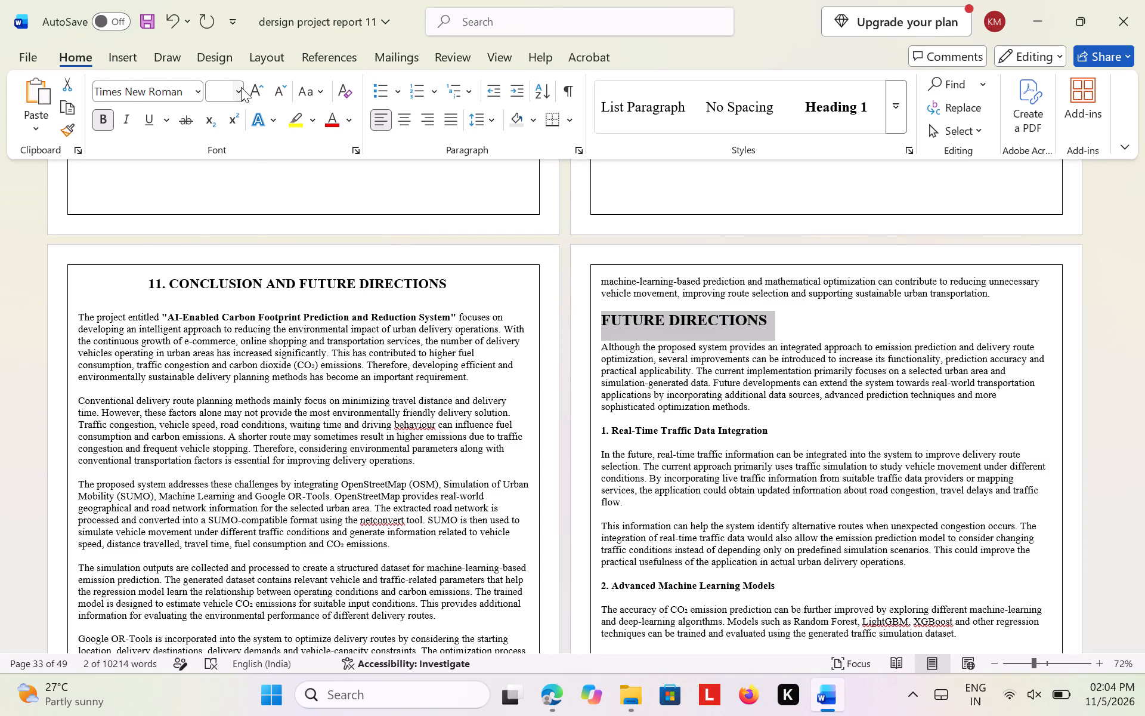
left_click_drag(241, 87, 221, 221)
left_click(221, 221)
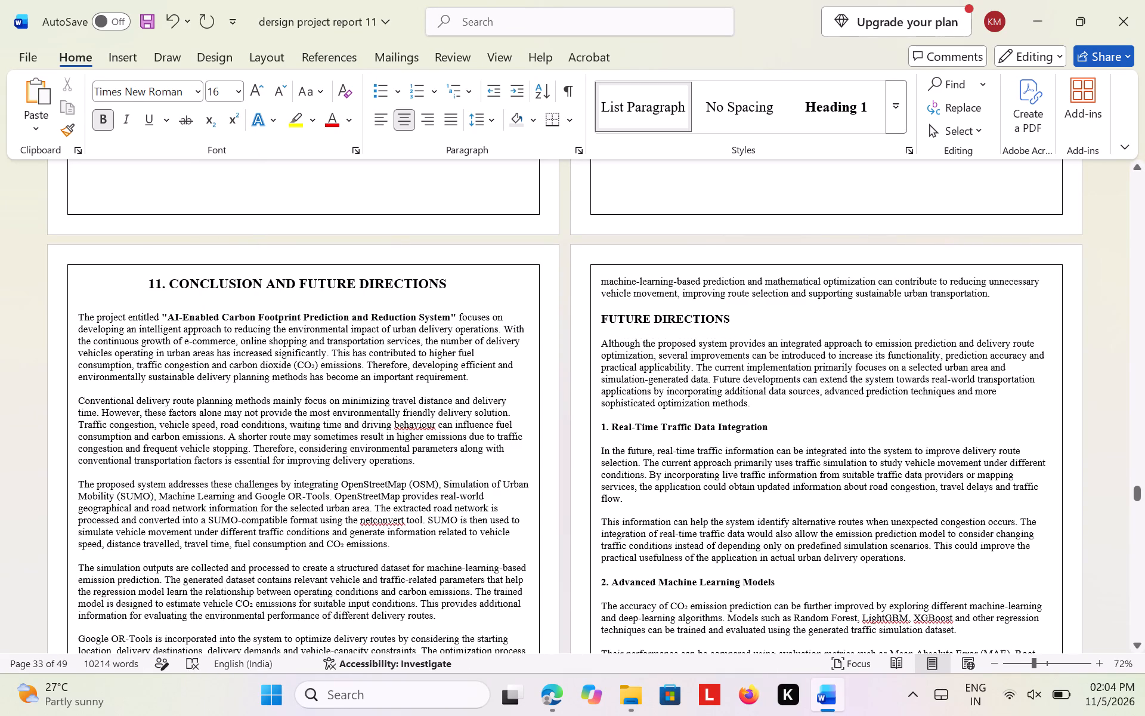
Justify all Section 11 body text below its main heading, through the last paragraph before the references.
left_click_drag(79, 312, 337, 664)
left_click(342, 513)
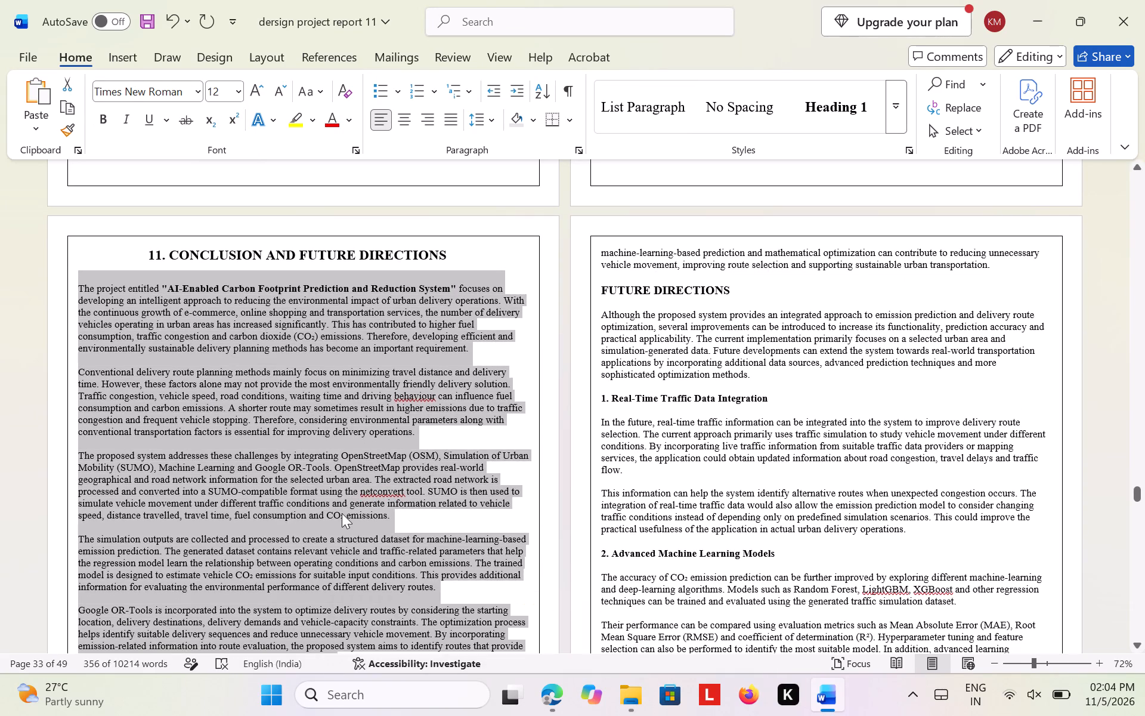
left_click_drag(76, 283, 98, 289)
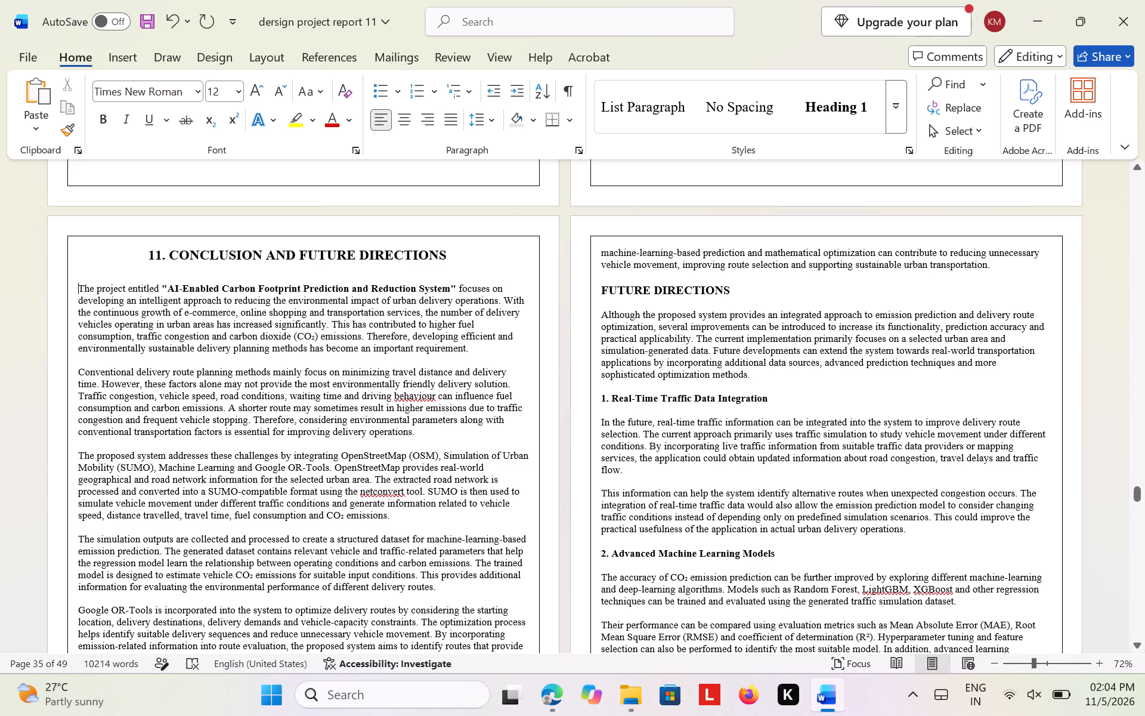
left_click_drag(98, 289, 592, 345)
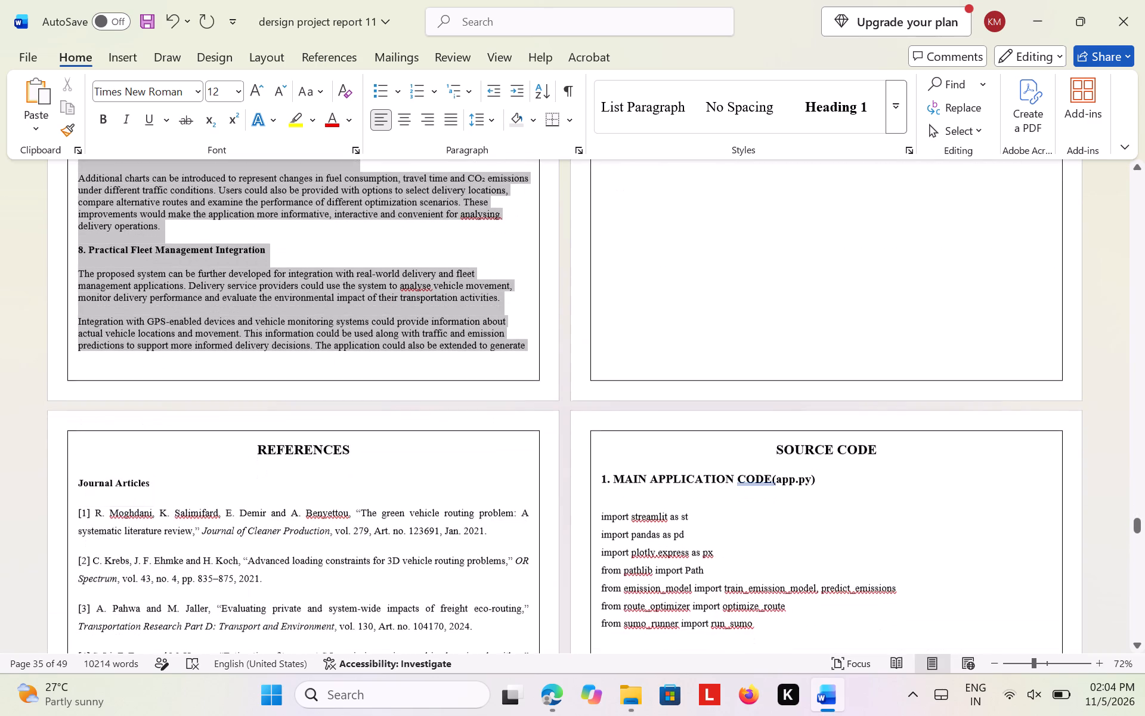
left_click_drag(592, 345, 742, 232)
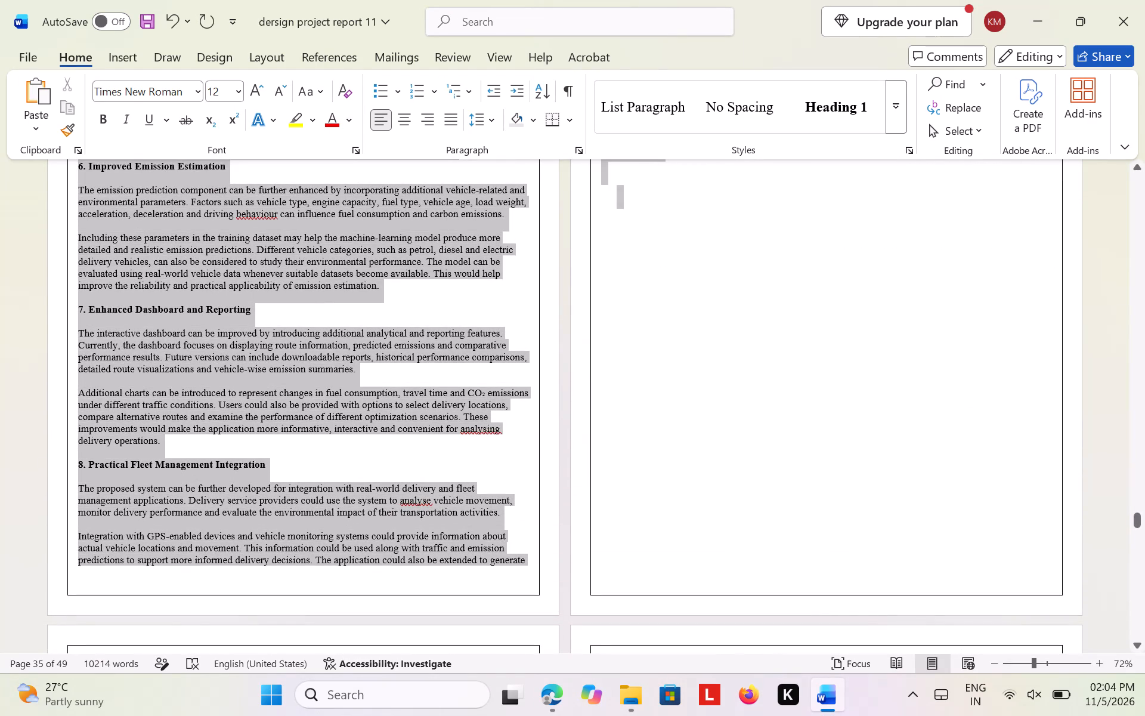
left_click_drag(742, 232, 697, 196)
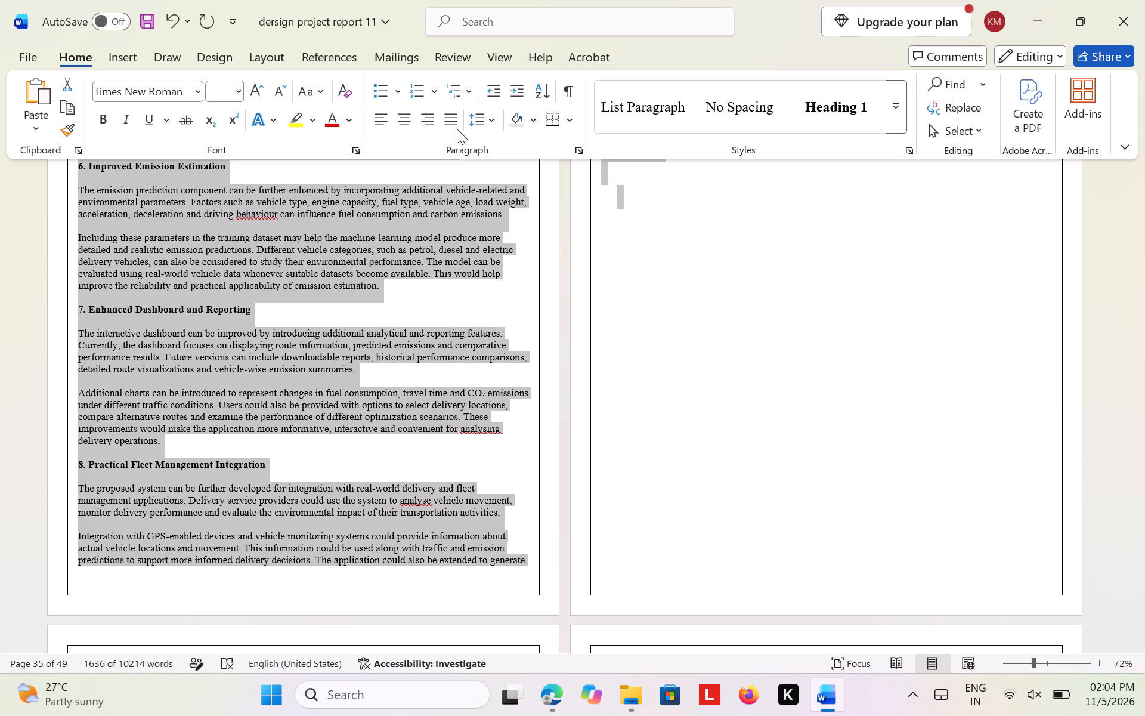
left_click(457, 129)
Delete the "Conclusion on Future Development" heading, its three closing paragraphs and the leftover blank page before the references.
scroll(759, 299, "up", 1)
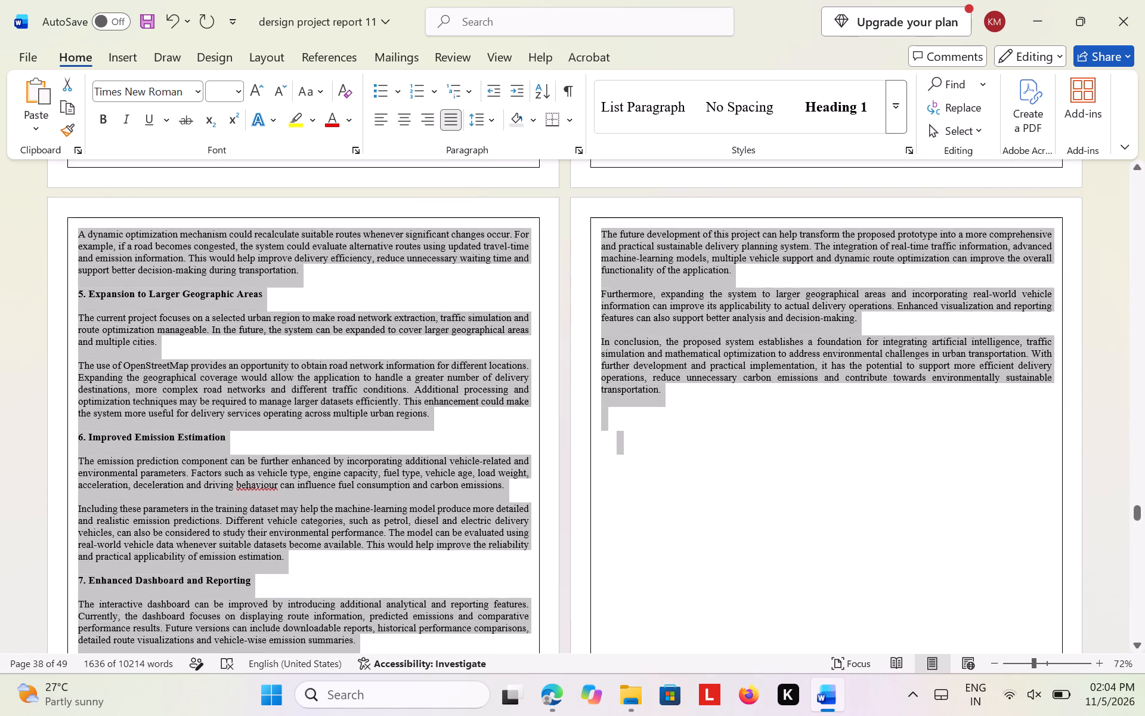
scroll(759, 299, "up", 1)
left_click_drag(687, 410, 661, 374)
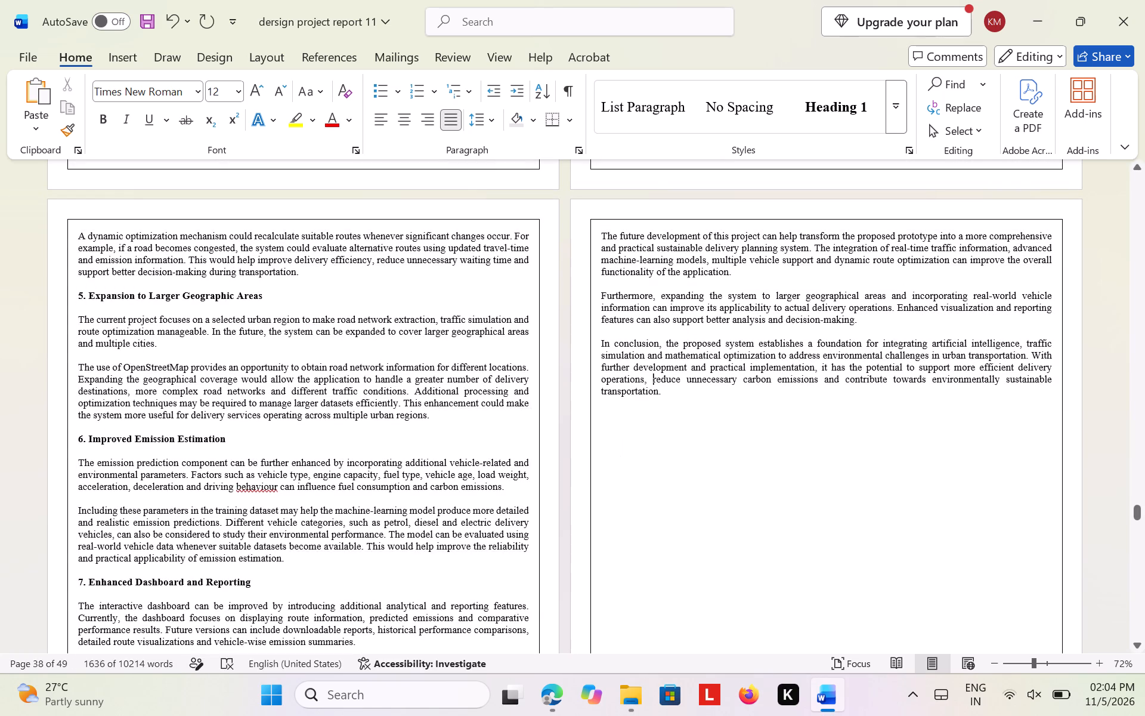
left_click(661, 374)
left_click_drag(686, 419, 571, 219)
key("BackSpace")
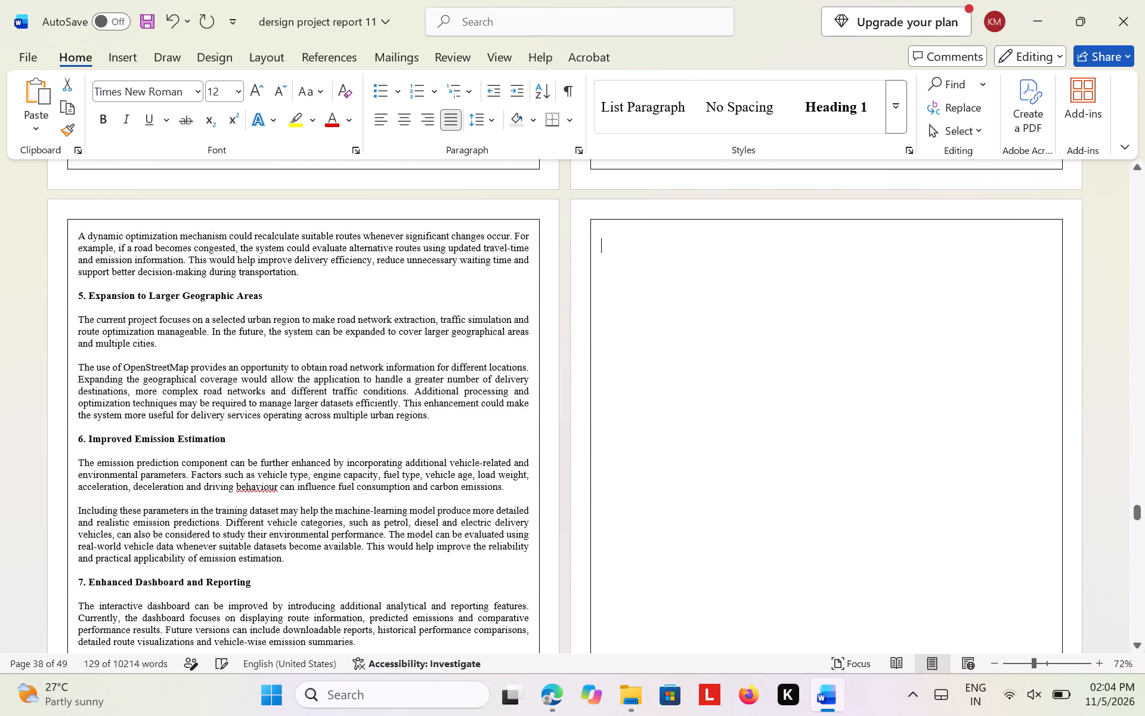
key("BackSpace")
scroll(544, 319, "down", 2)
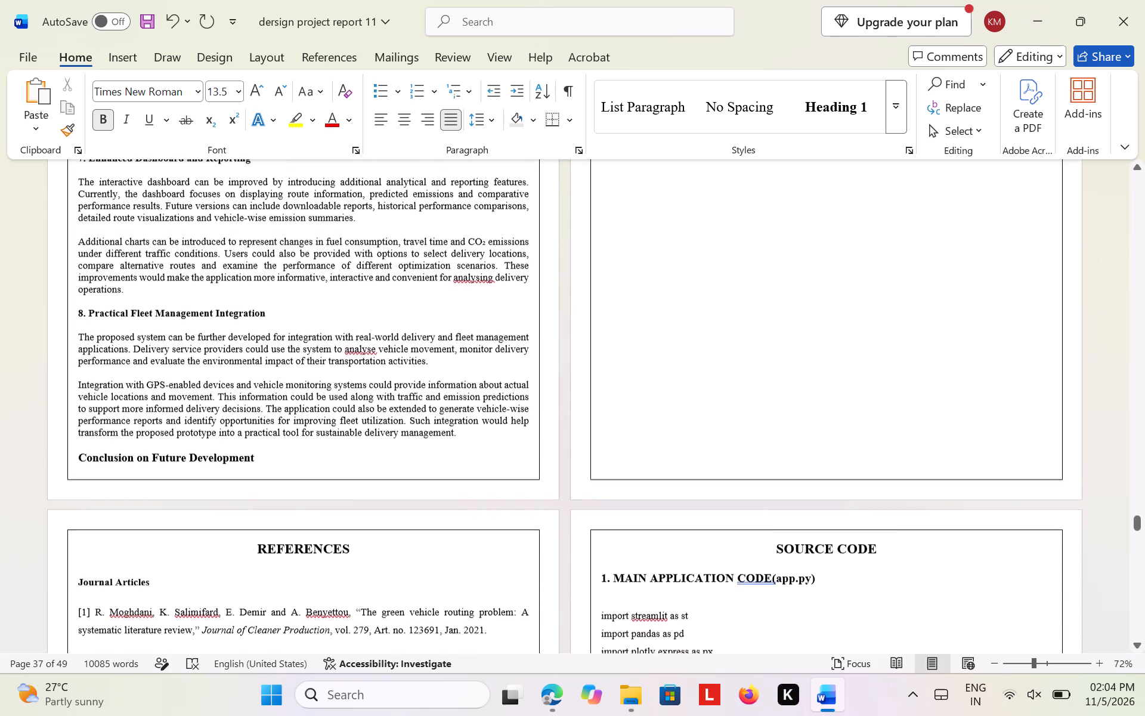
left_click_drag(278, 462, 88, 458)
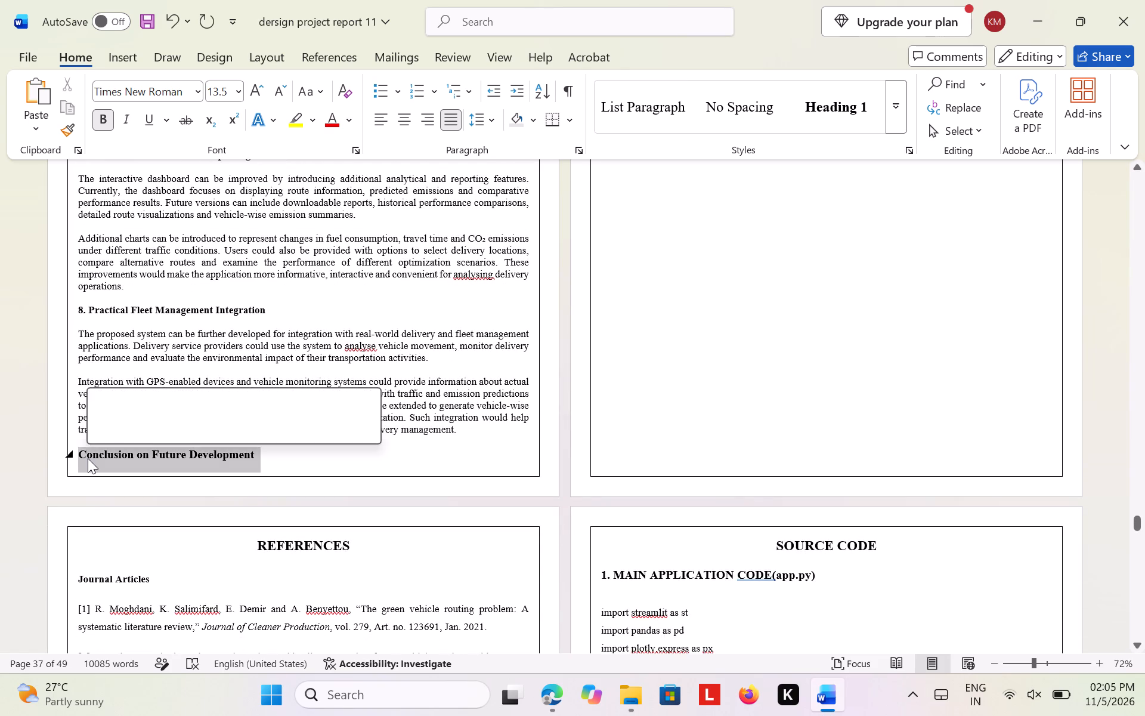
key("BackSpace")
key("BackSpace")
key("BackSpace")
key("BackSpace")
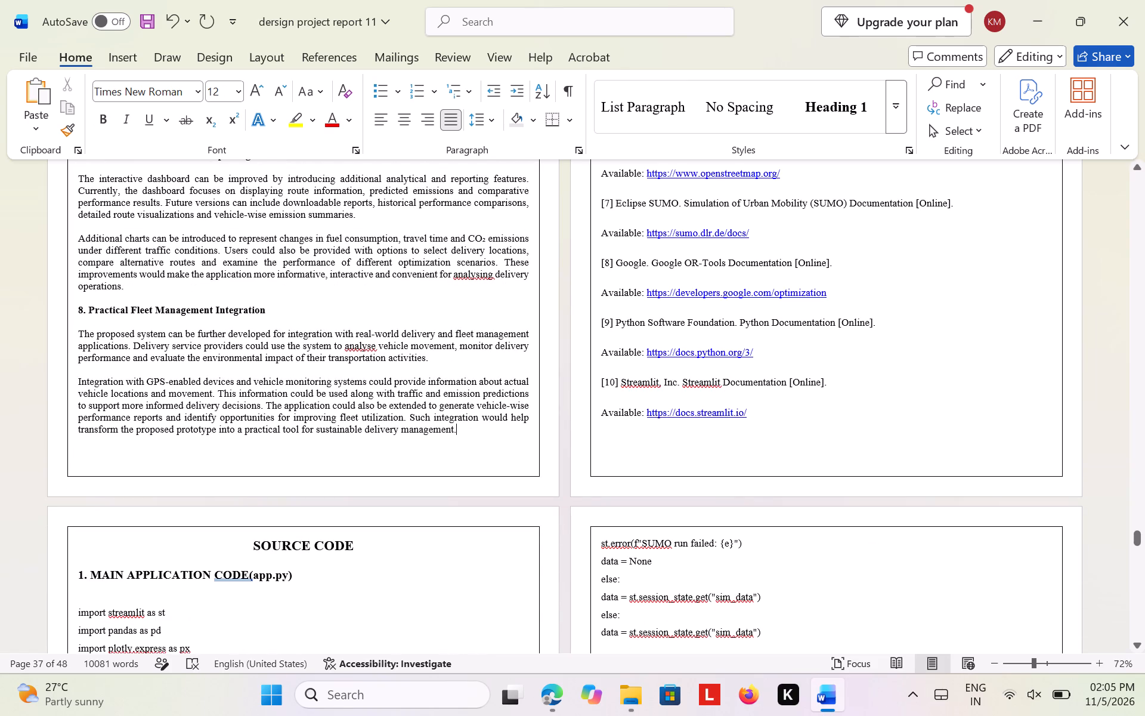
Review the page layout and text of the whole report, from the title page through Section 11 to the source code.
scroll(258, 466, "up", 2)
scroll(258, 466, "right", 5)
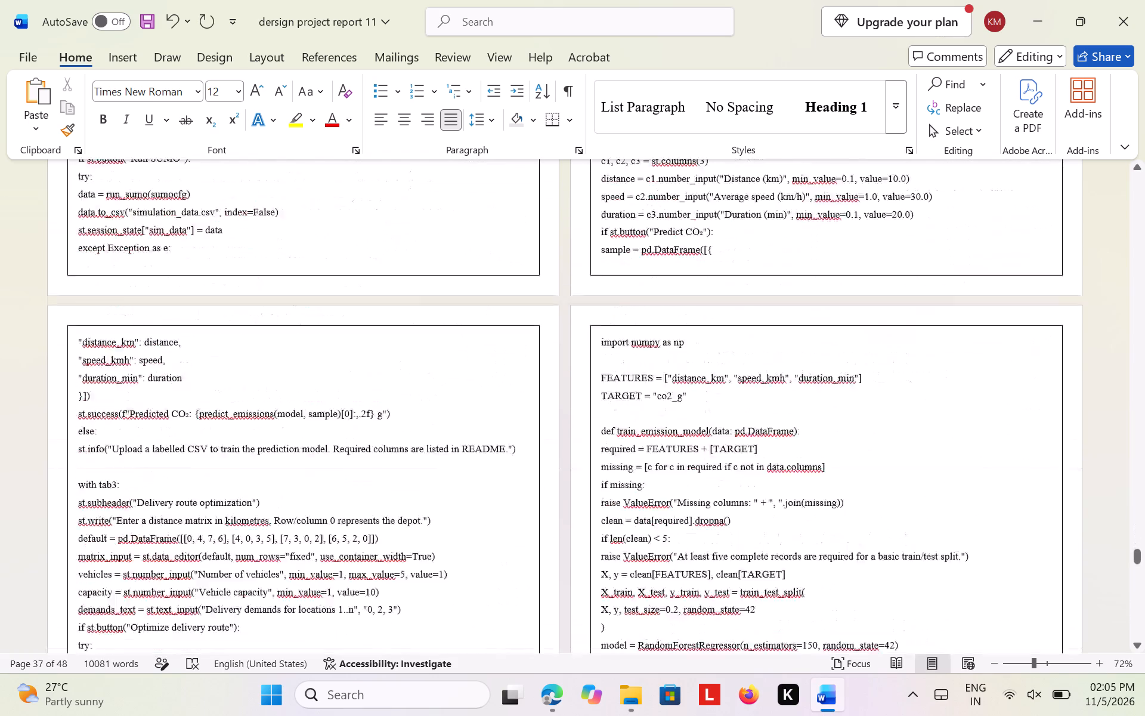
scroll(258, 466, "right", 2)
scroll(258, 466, "up", 17)
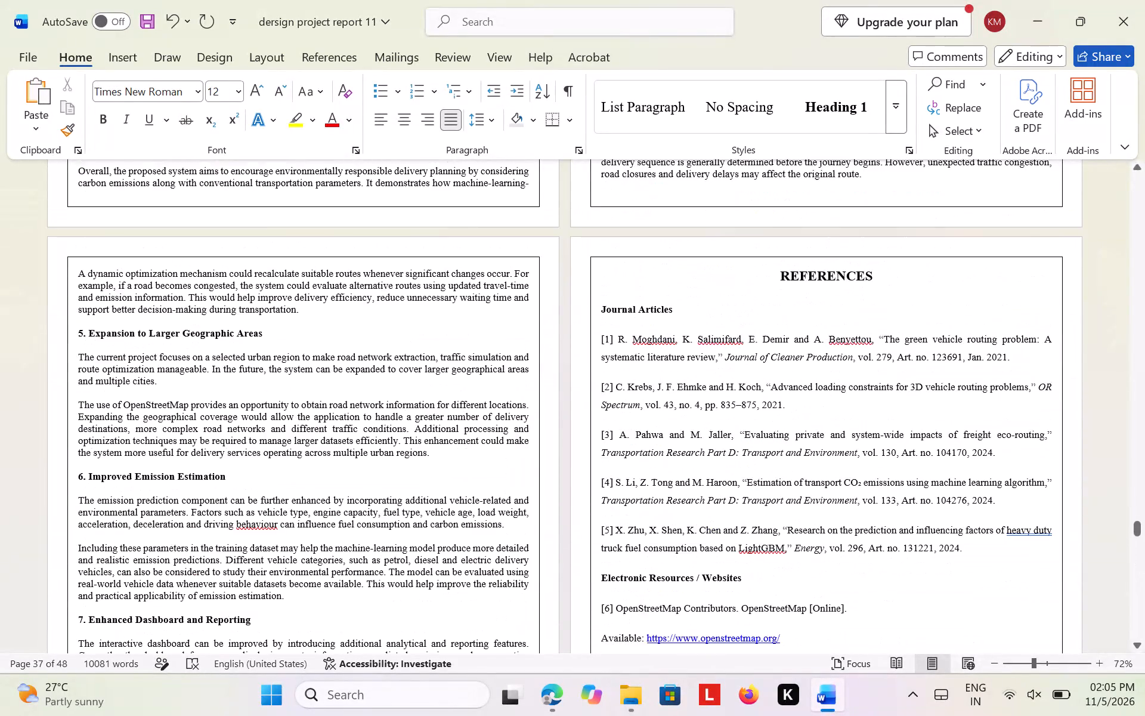
scroll(258, 466, "up", 20)
scroll(258, 466, "up", 4)
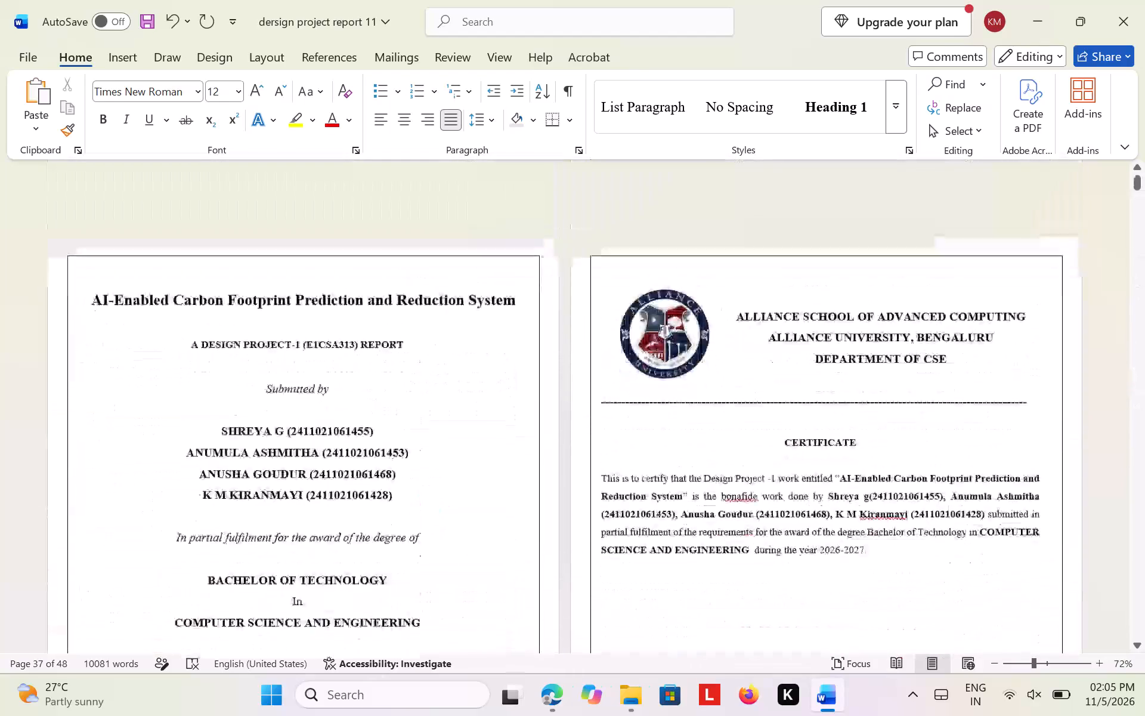
scroll(258, 466, "up", 1)
scroll(258, 466, "down", 1)
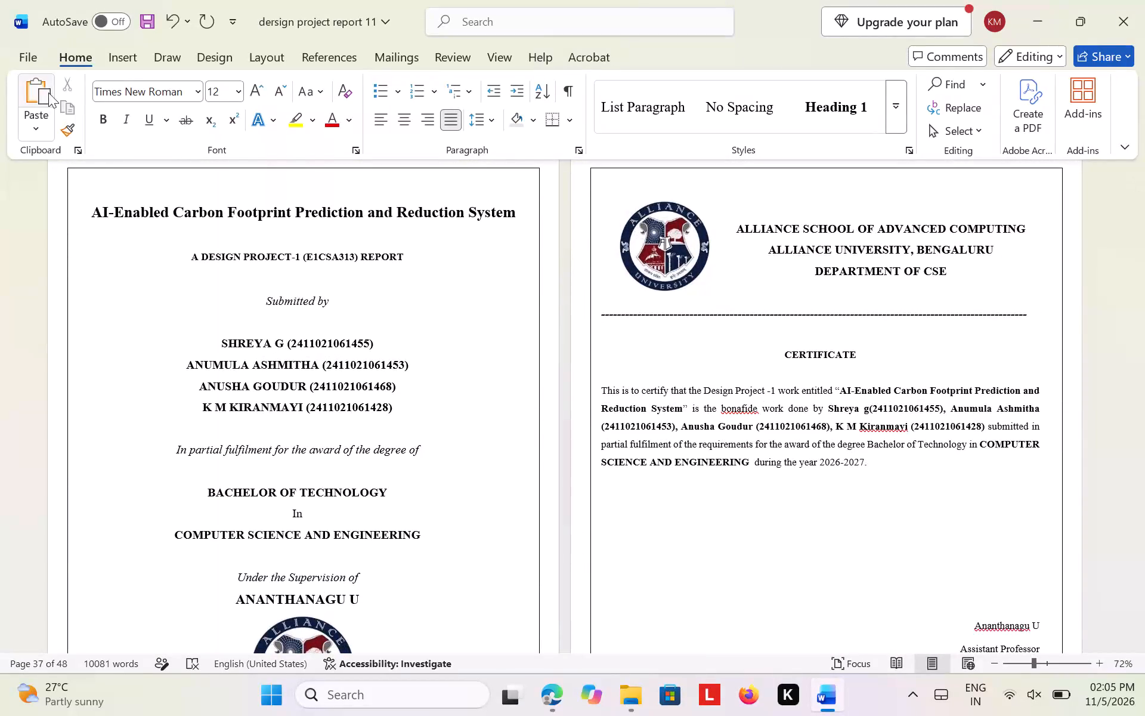
scroll(280, 319, "down", 7)
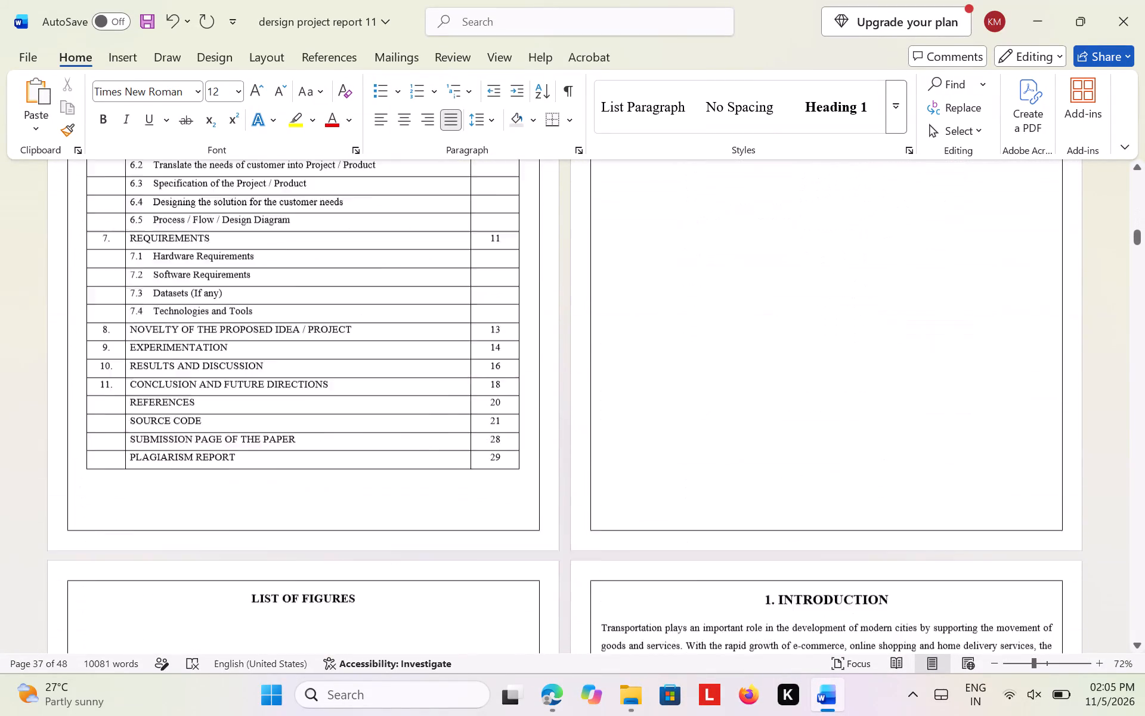
scroll(280, 319, "down", 8)
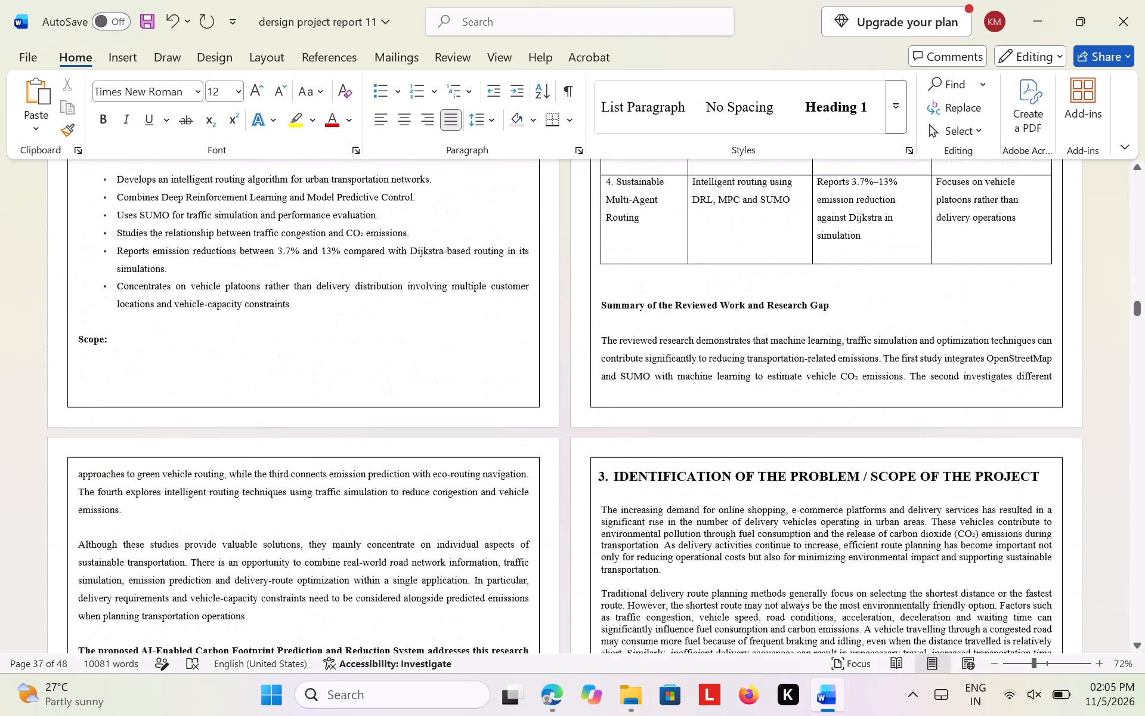
scroll(280, 319, "down", 1)
scroll(280, 319, "up", 2)
scroll(280, 319, "down", 2)
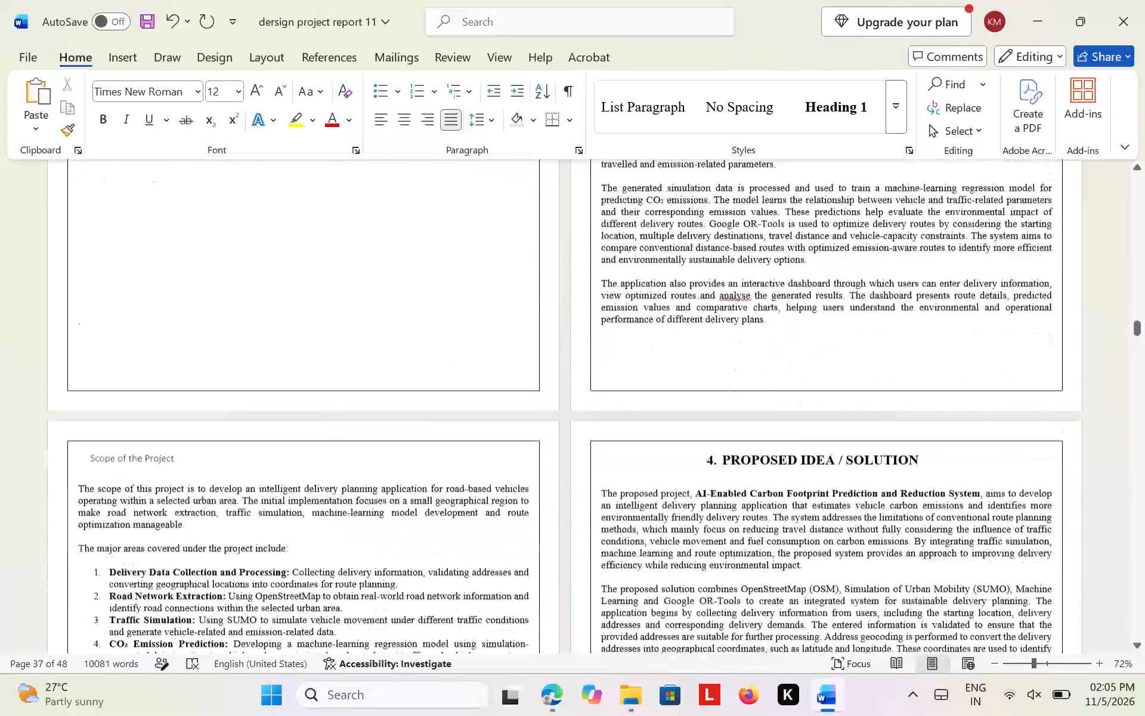
scroll(280, 319, "down", 6)
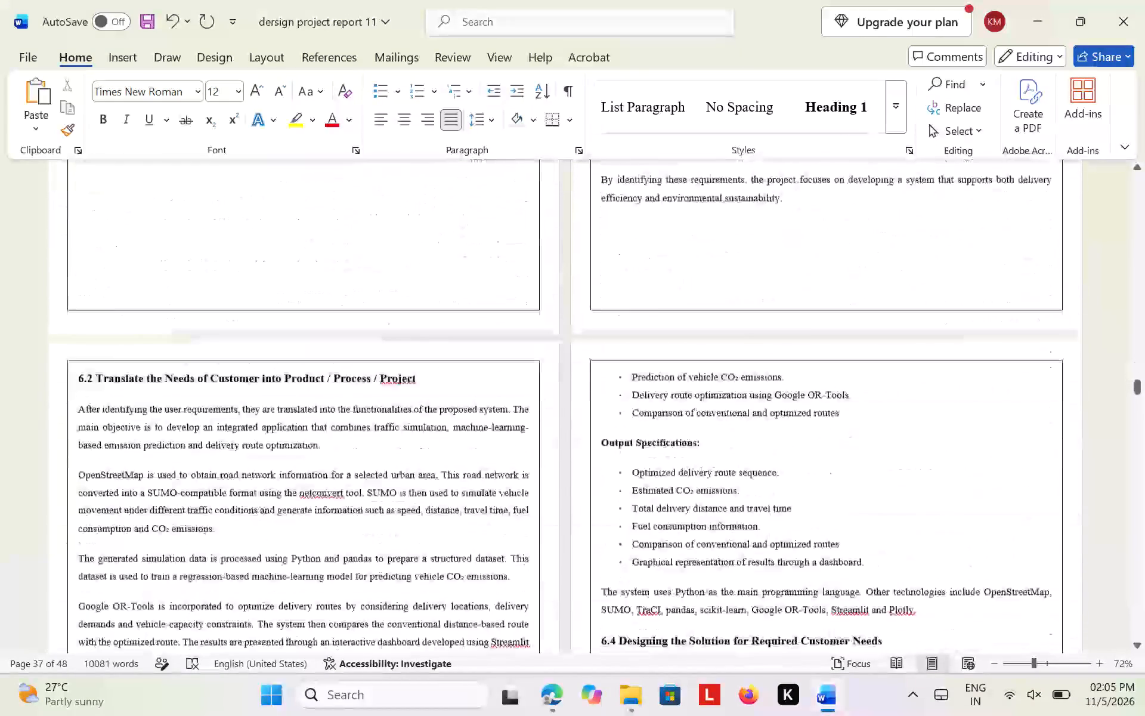
scroll(280, 319, "down", 5)
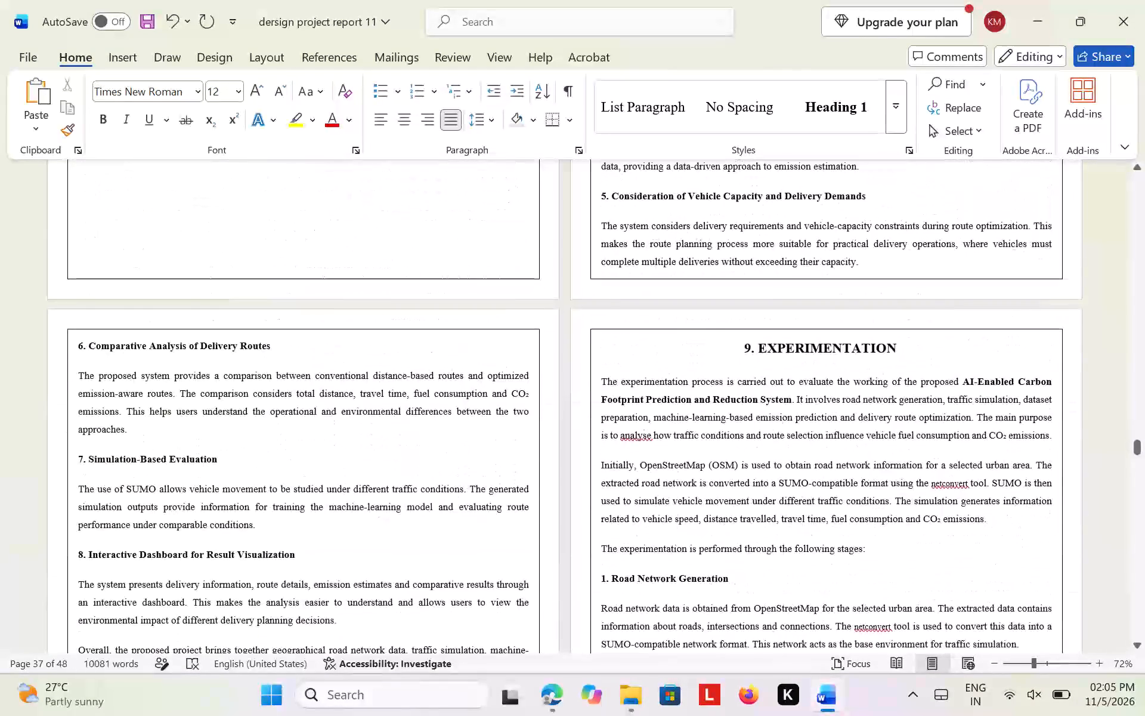
scroll(280, 319, "down", 7)
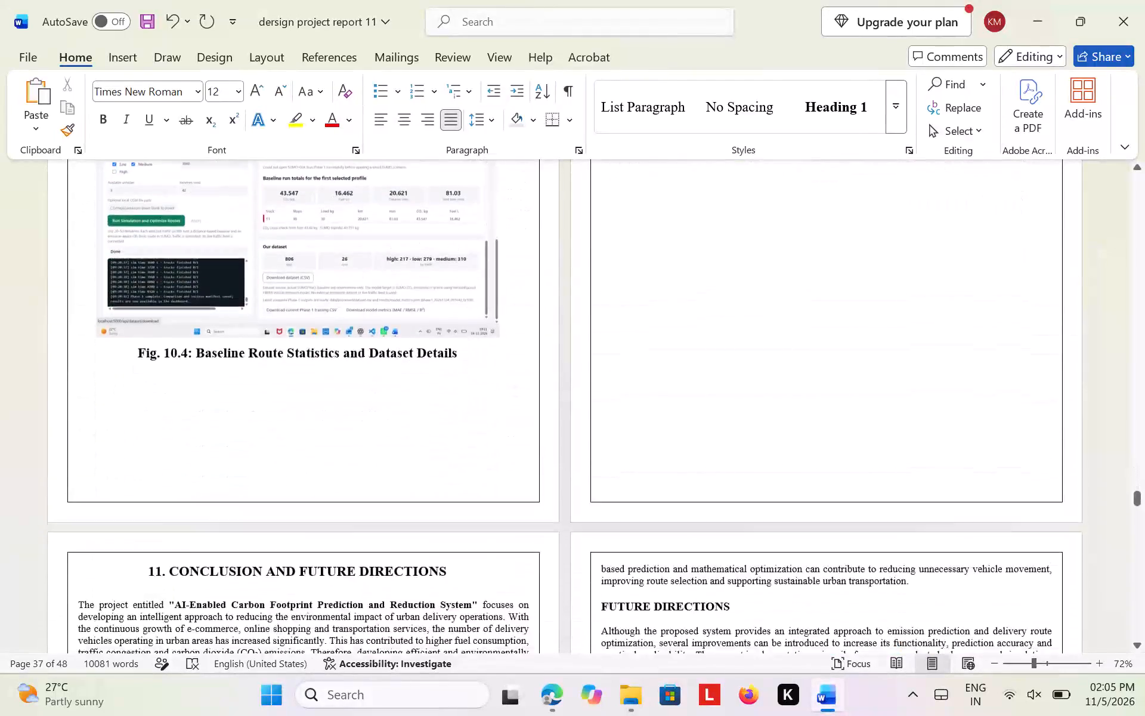
scroll(280, 319, "down", 5)
scroll(280, 319, "up", 6)
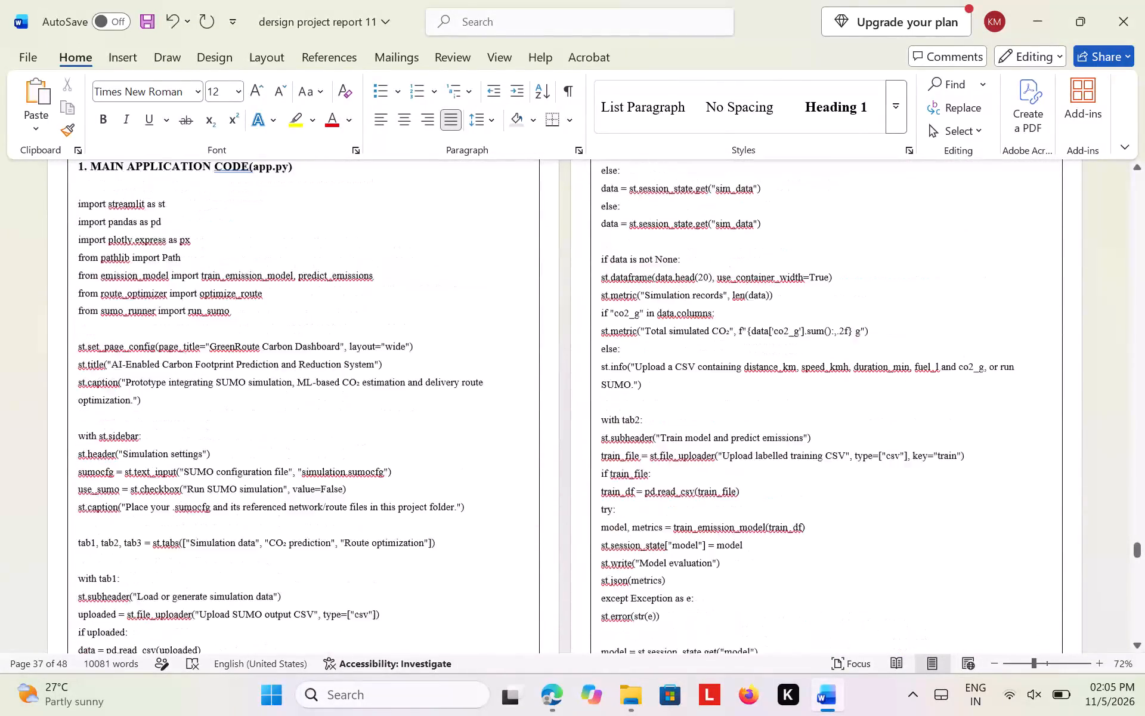
scroll(280, 319, "up", 2)
left_click_drag(280, 319, 362, 415)
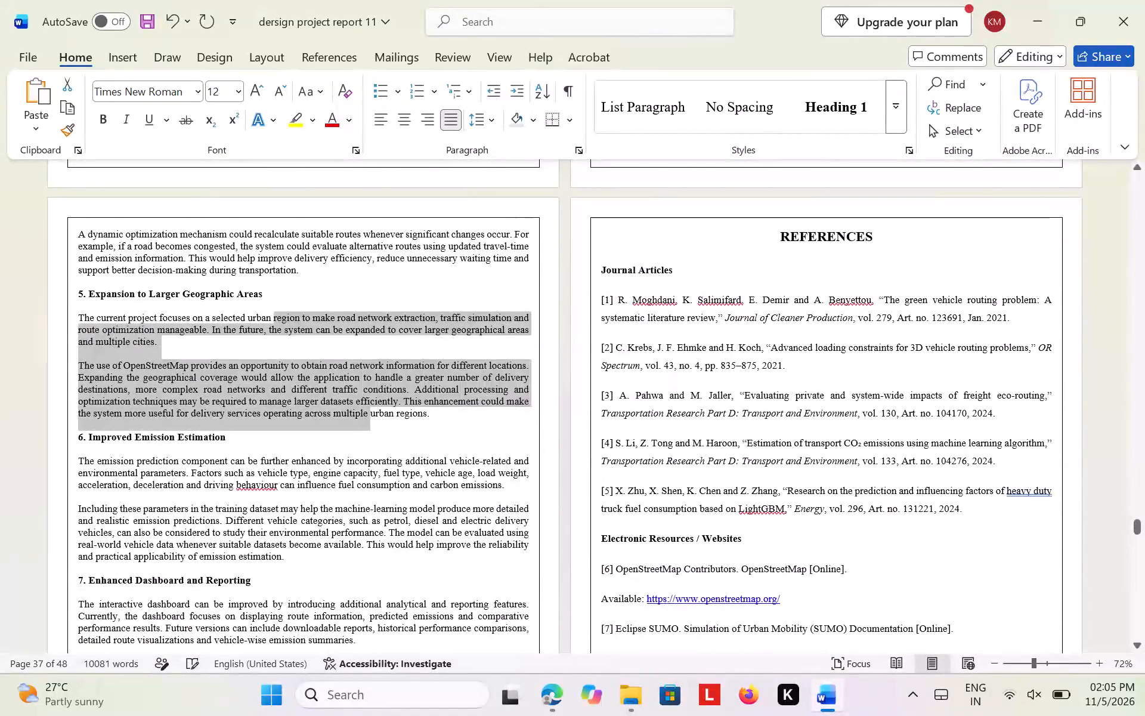
Save the report as a PDF named "dersign project report 11" in the Downloads folder, optimized for minimum size.
left_click(23, 51)
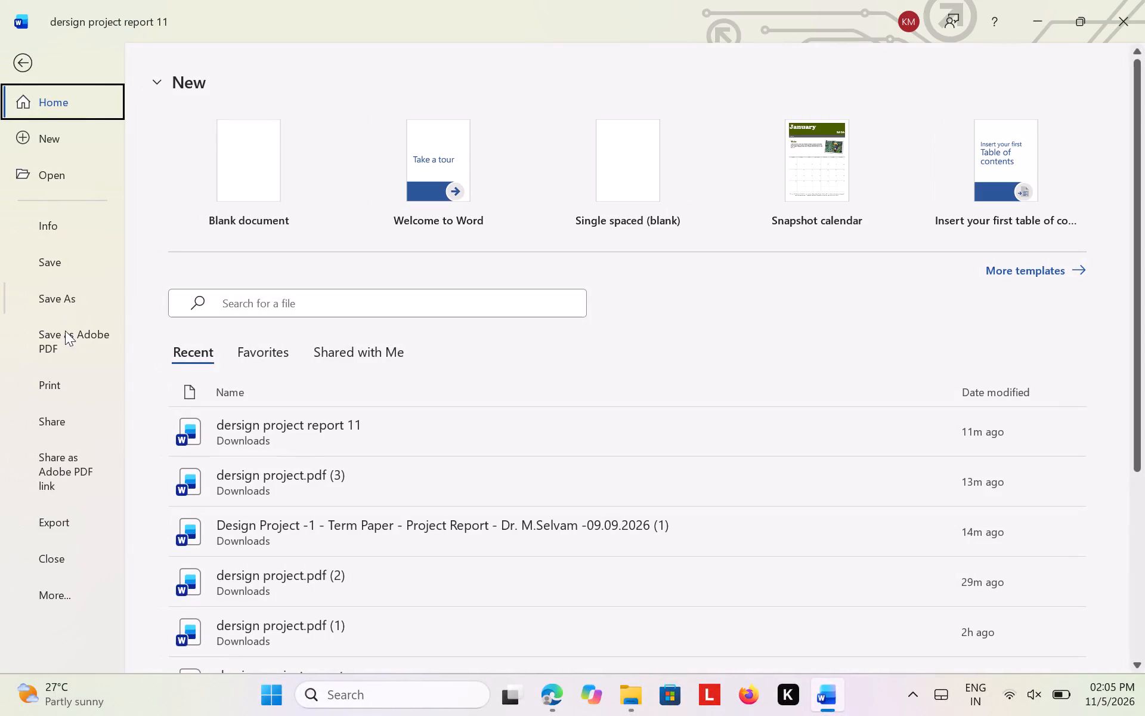
left_click(66, 294)
left_click(511, 211)
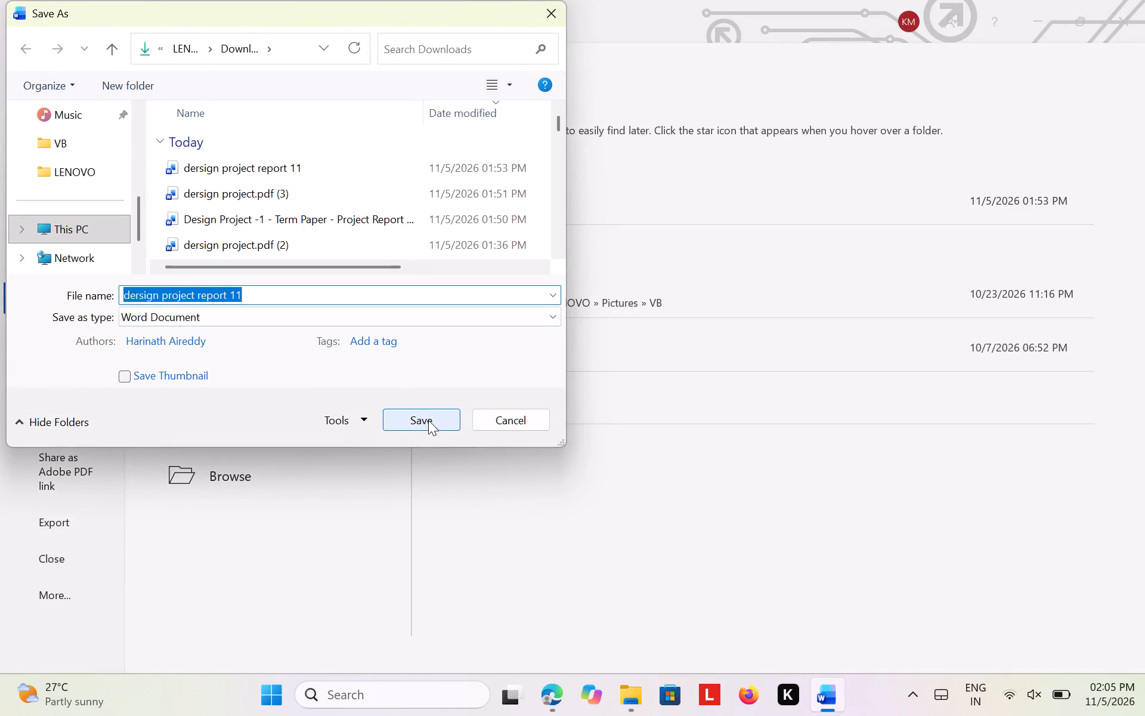
left_click(344, 320)
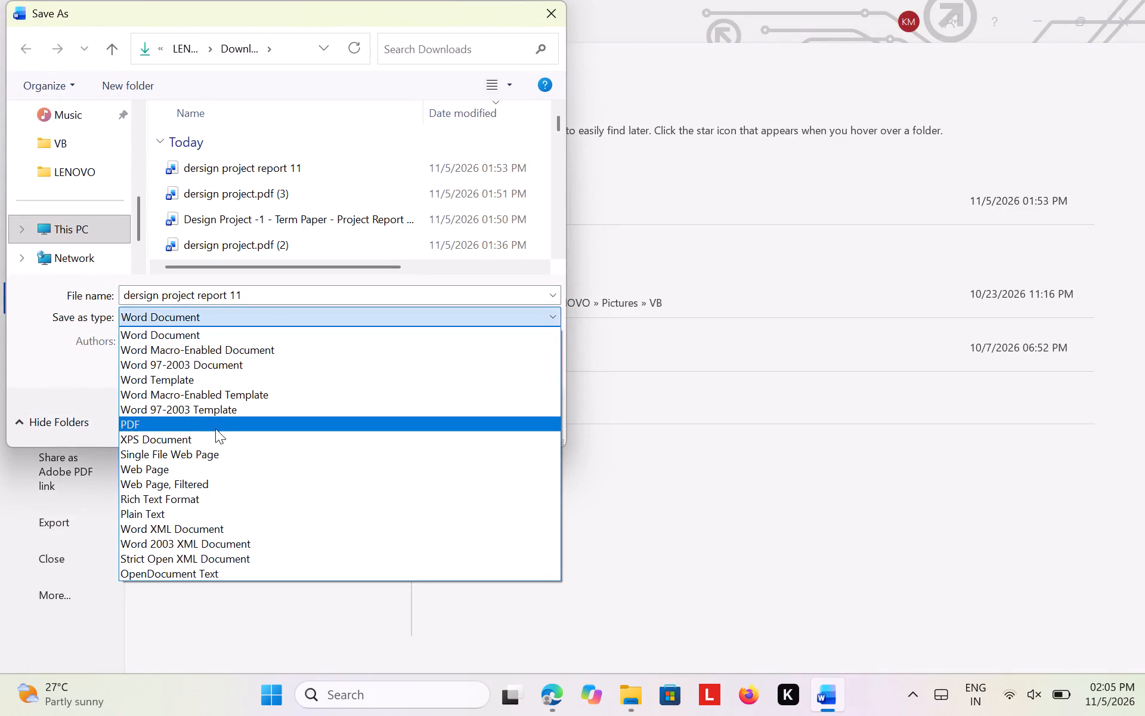
left_click(215, 426)
left_click(434, 464)
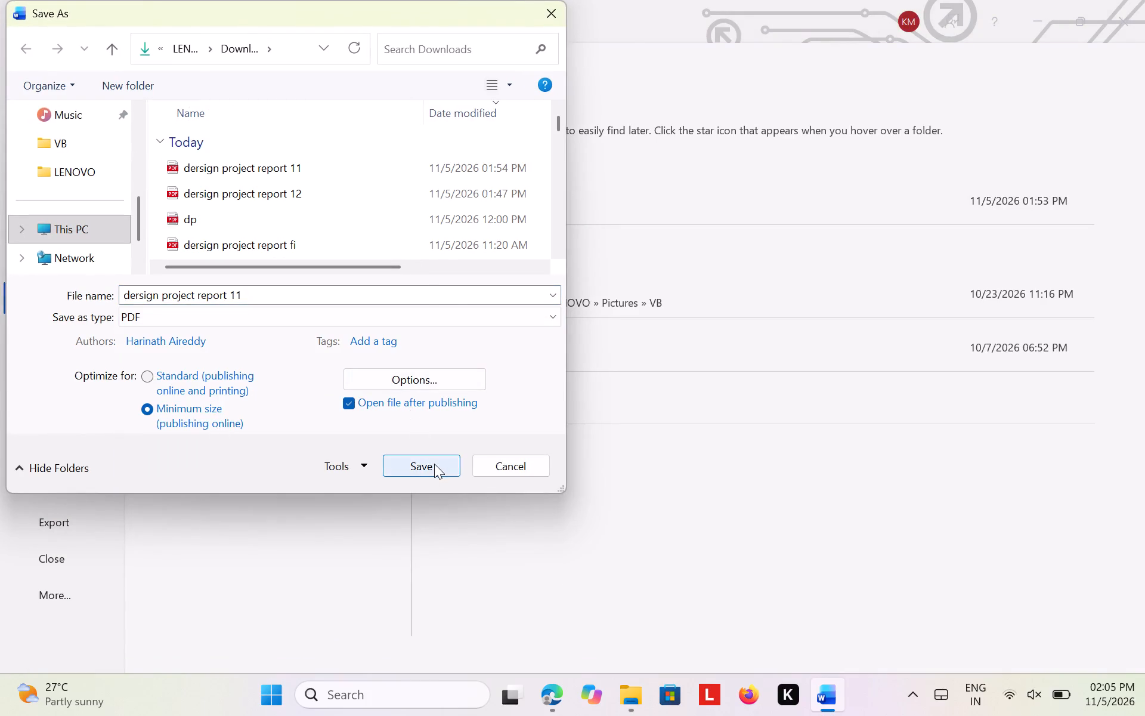
Replace the existing dersign project report 11 PDF in the Downloads folder with the new export.
left_click(338, 285)
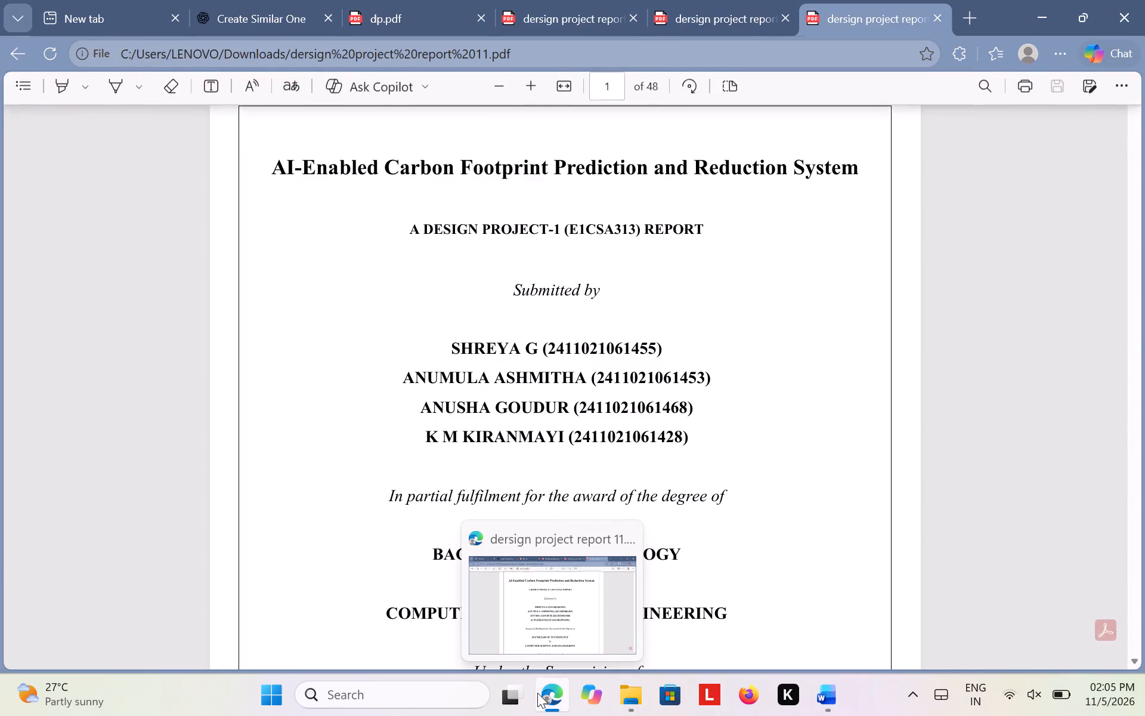
Switch to Microsoft Edge and open WhatsApp from the shortcuts on a new browser tab.
left_click(537, 693)
left_click(571, 715)
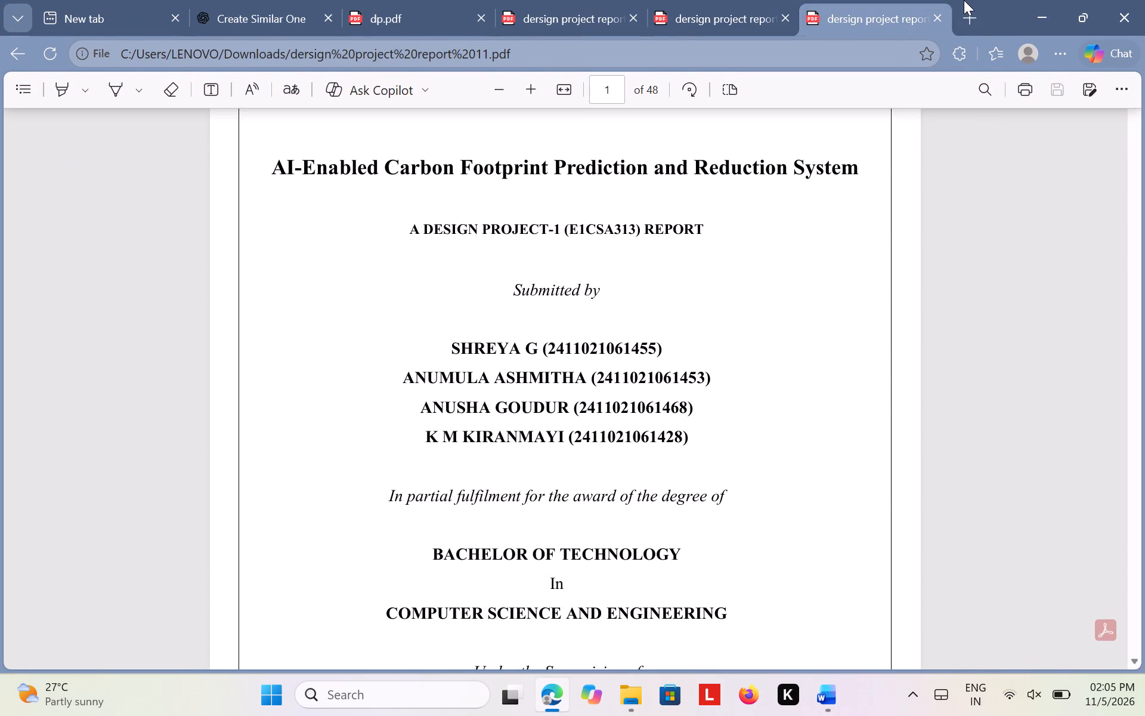
left_click(964, 0)
left_click(278, 277)
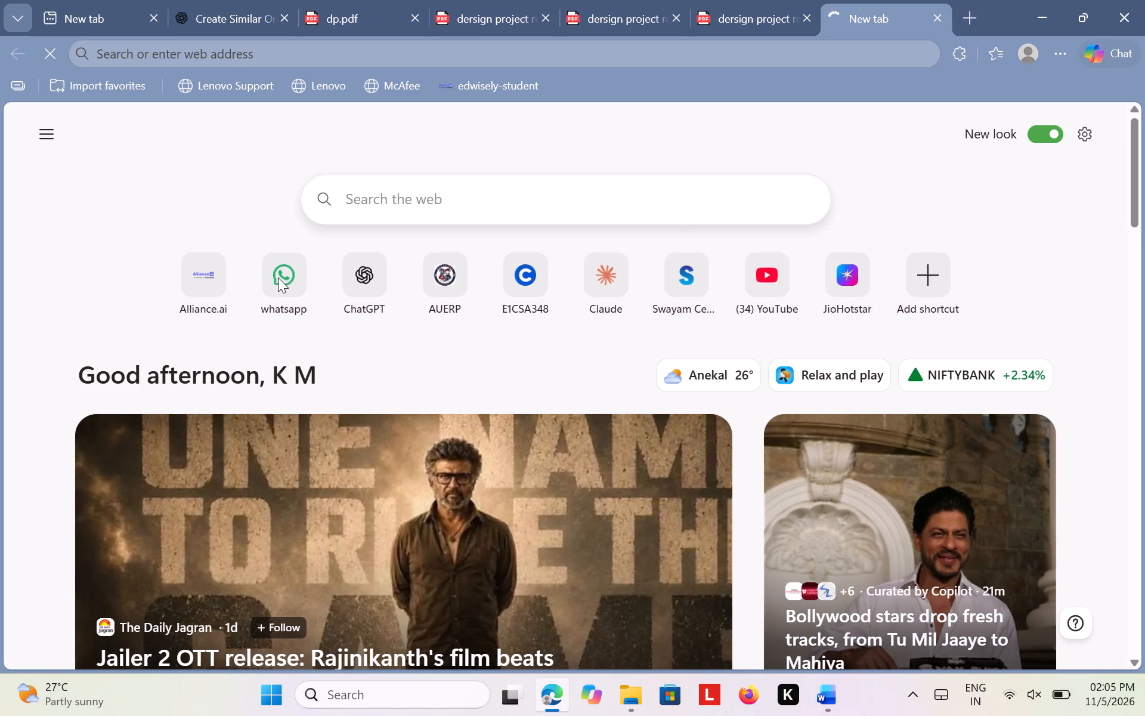
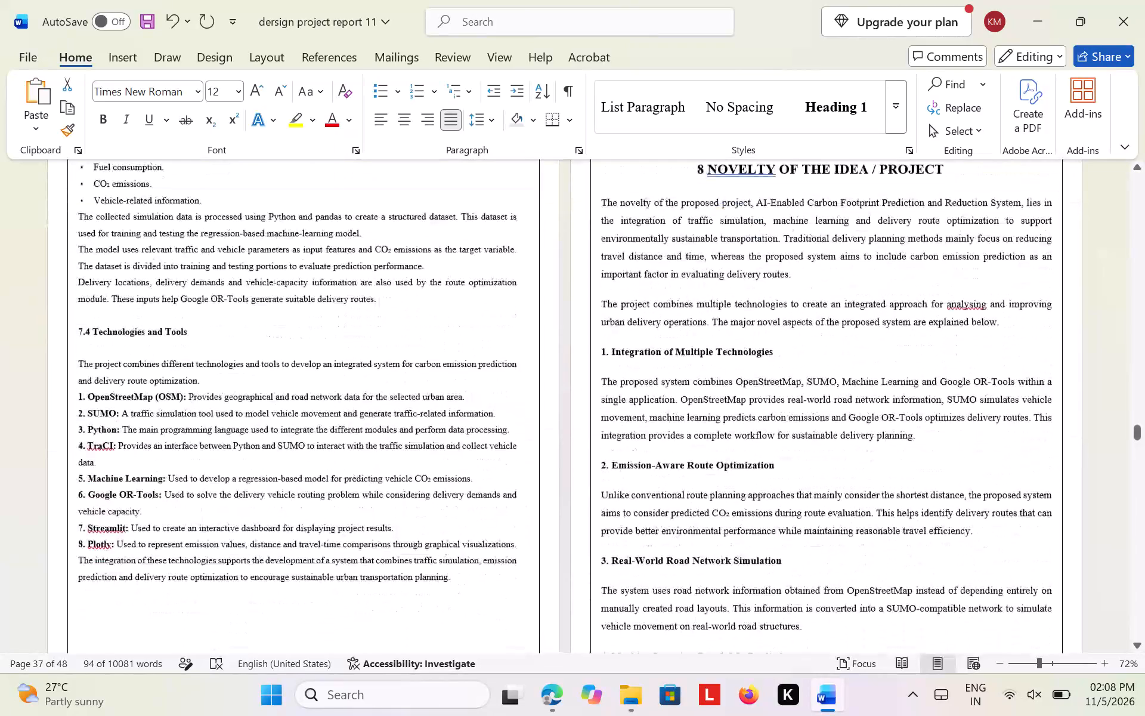
Copy all Section 8 "Novelty of the Idea / Project" body text below its main heading, through the closing "Overall" paragraph.
scroll(723, 487, "up", 4)
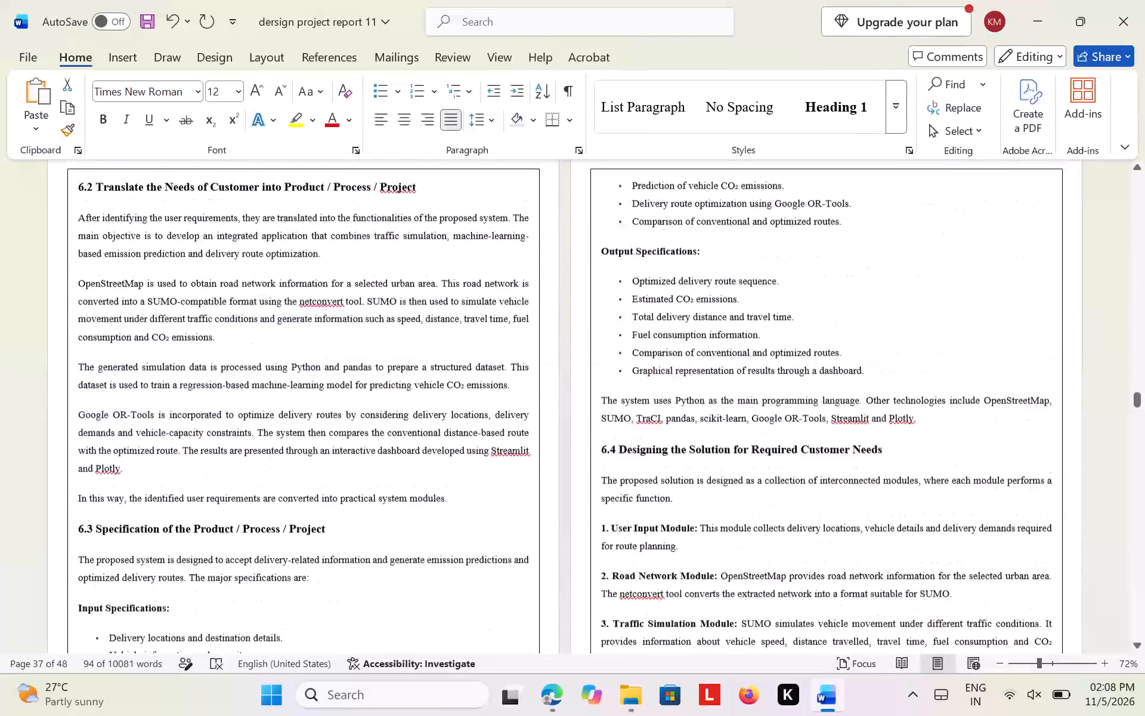
scroll(723, 487, "up", 4)
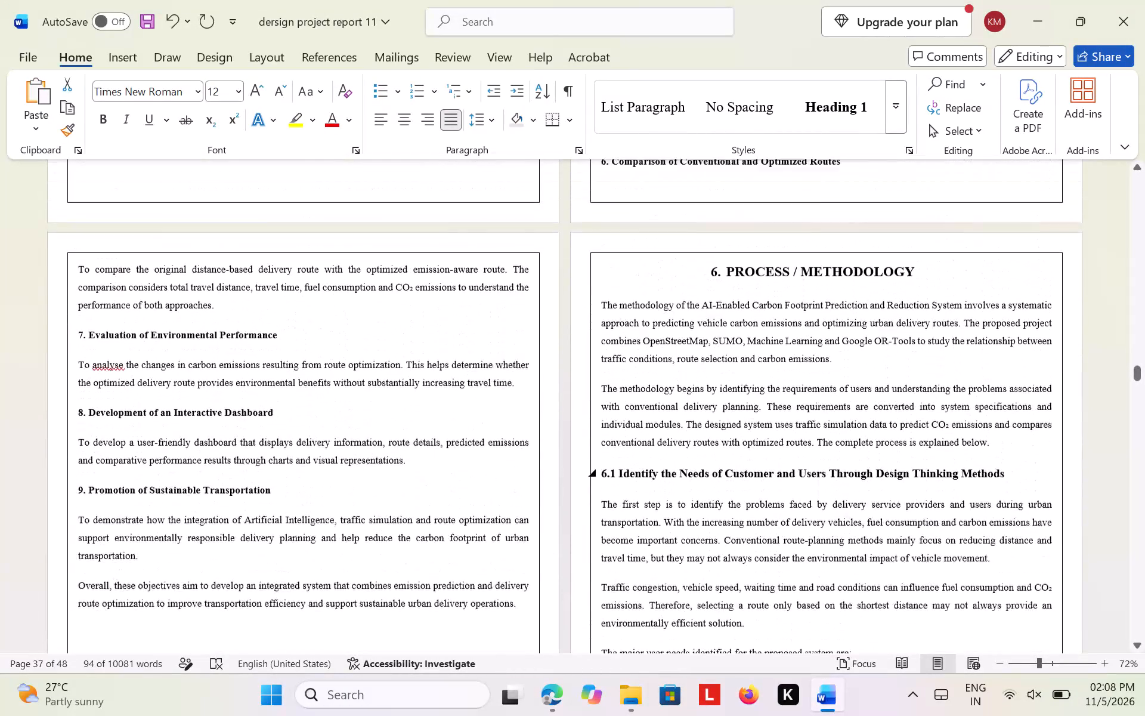
scroll(723, 487, "up", 2)
scroll(723, 487, "down", 4)
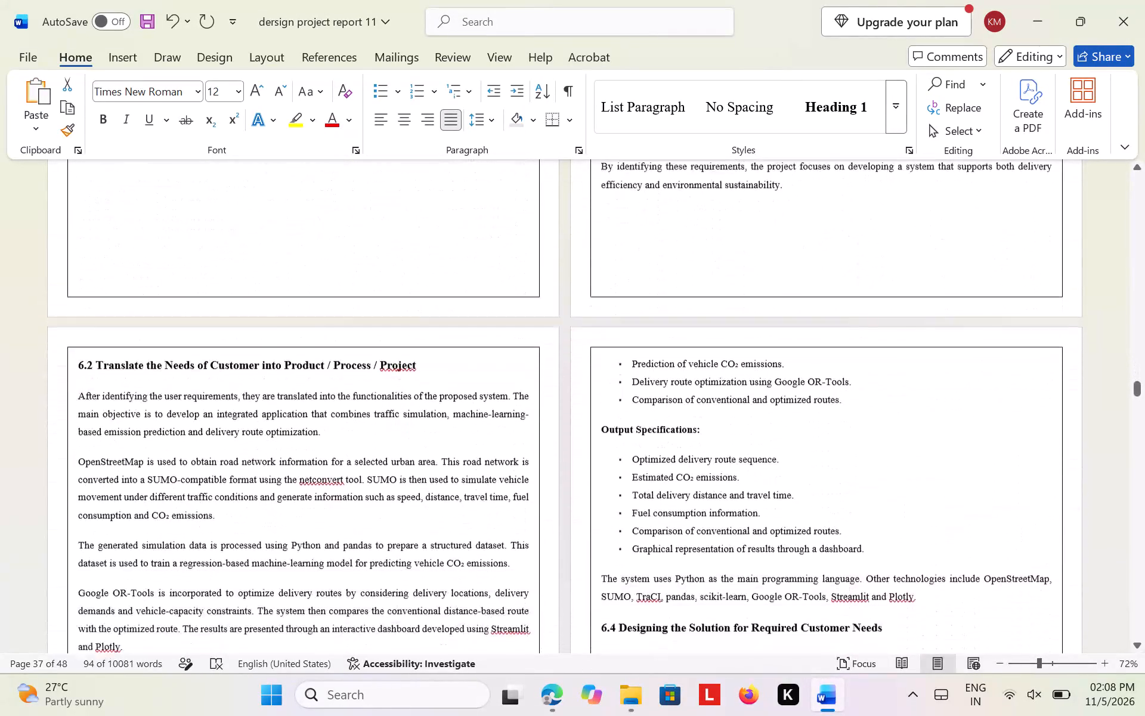
scroll(723, 487, "down", 3)
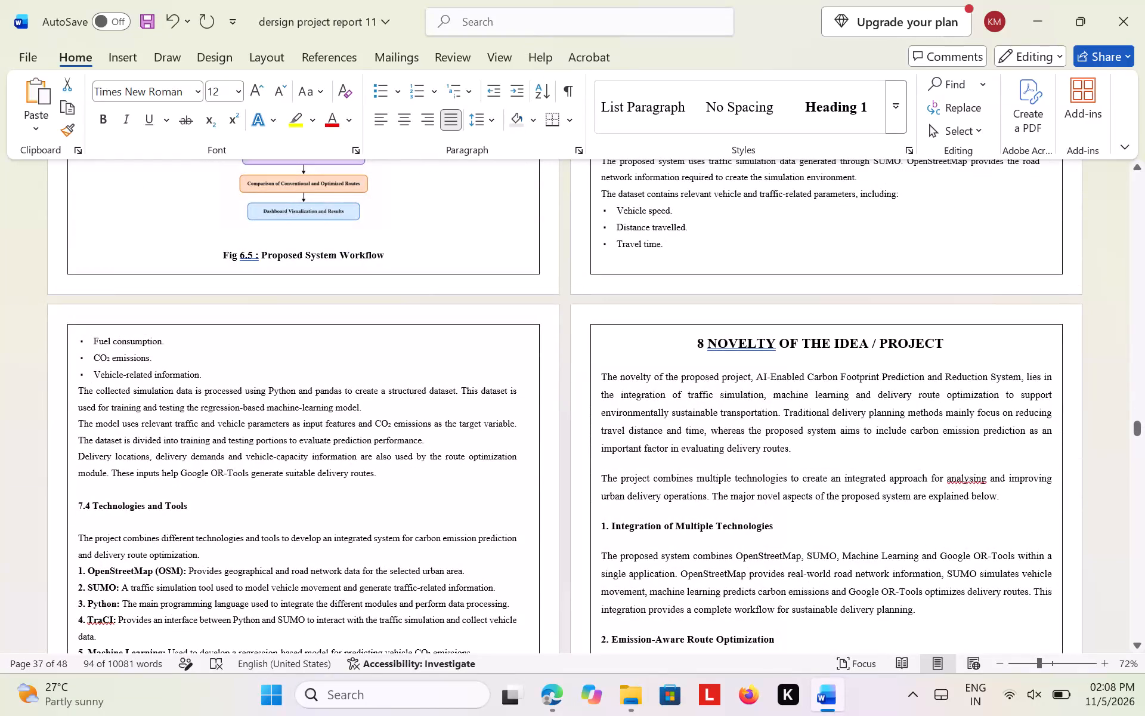
left_click_drag(599, 376, 476, 647)
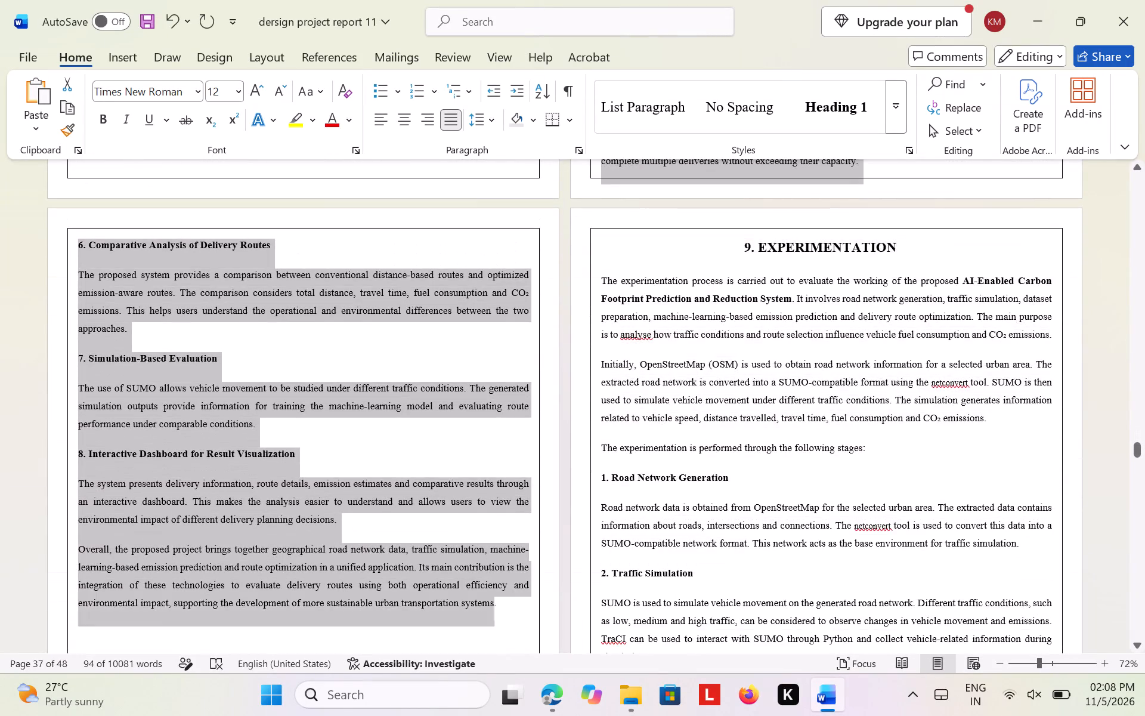
left_click_drag(476, 647, 507, 534)
key("ctrl+c")
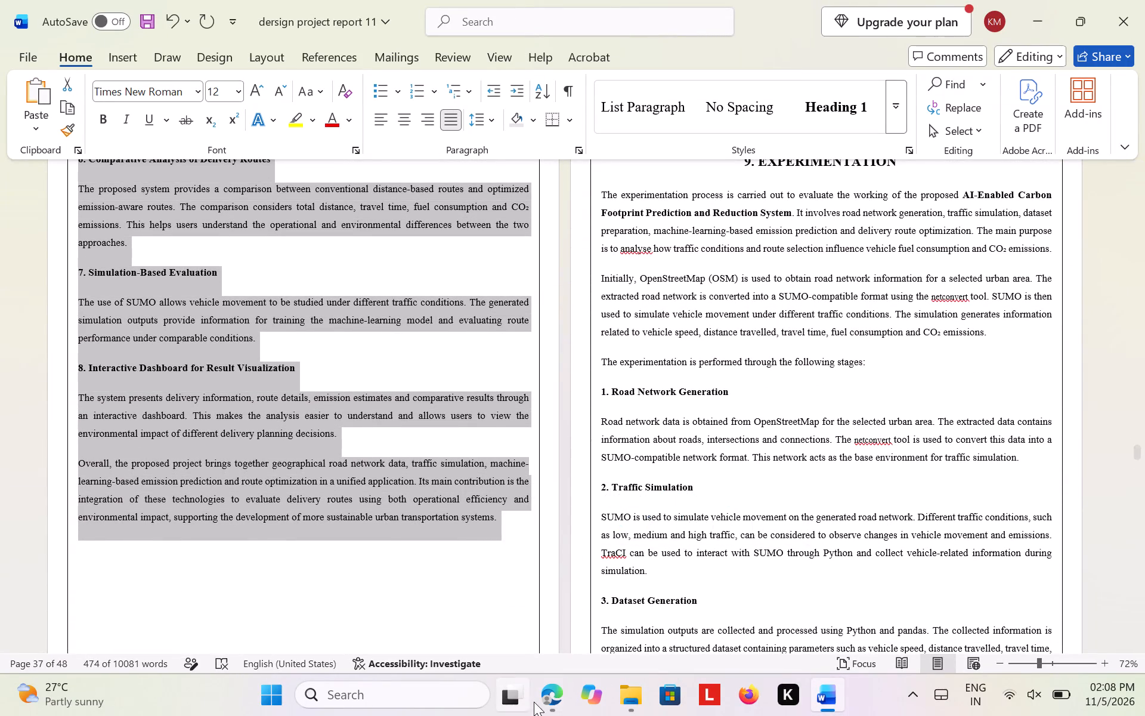